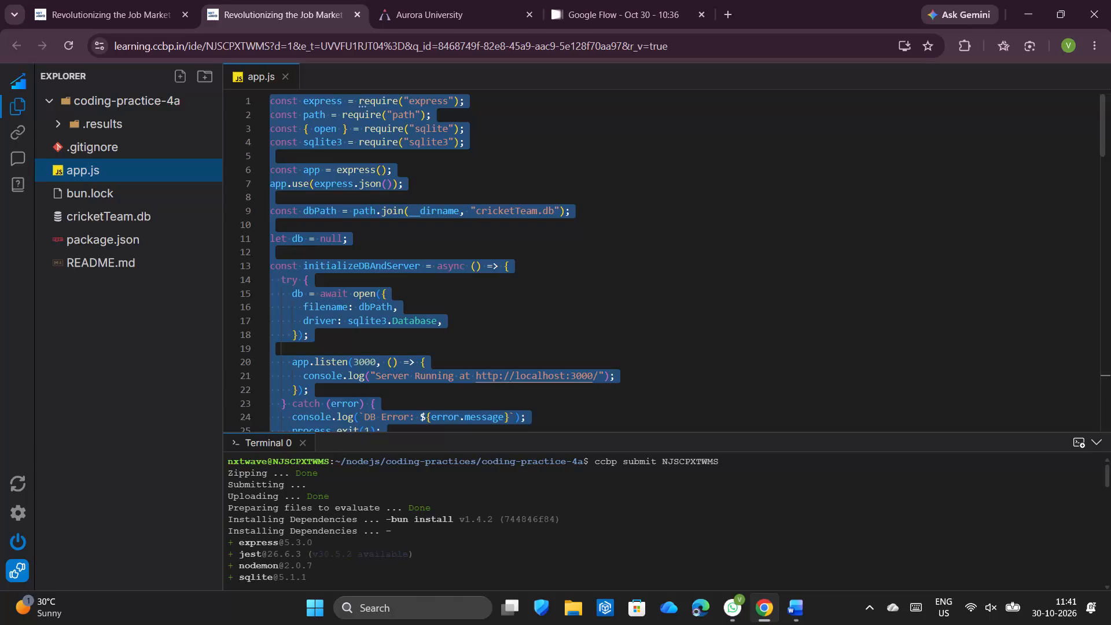
Replace the selected code in app.js with the copied cricket team API code and save the file.
key(ctrl+v)
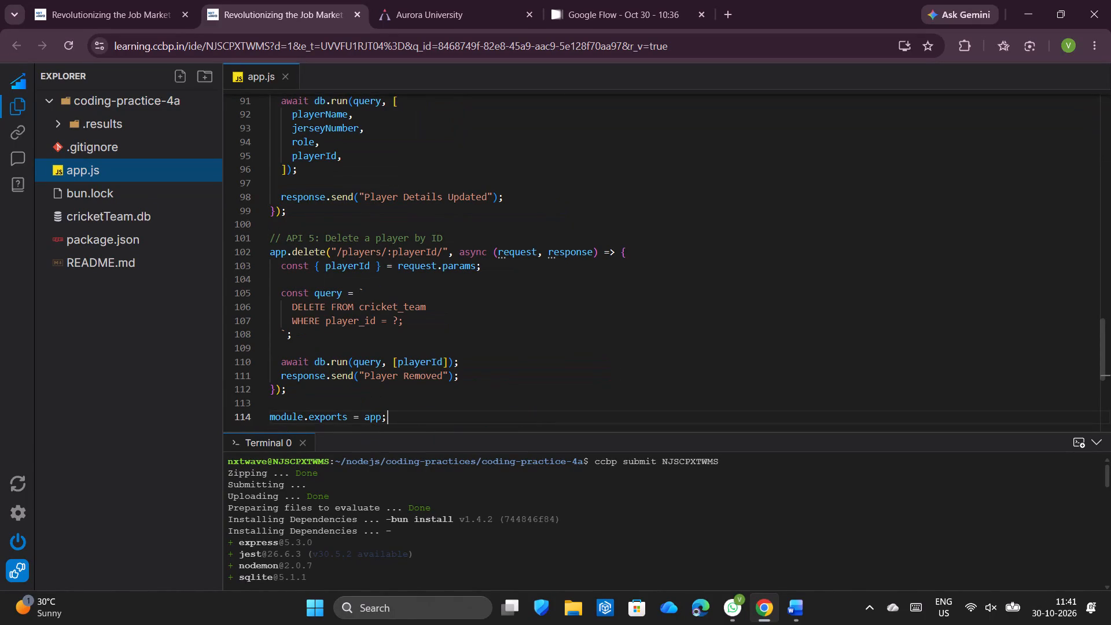
key(ctrl+s)
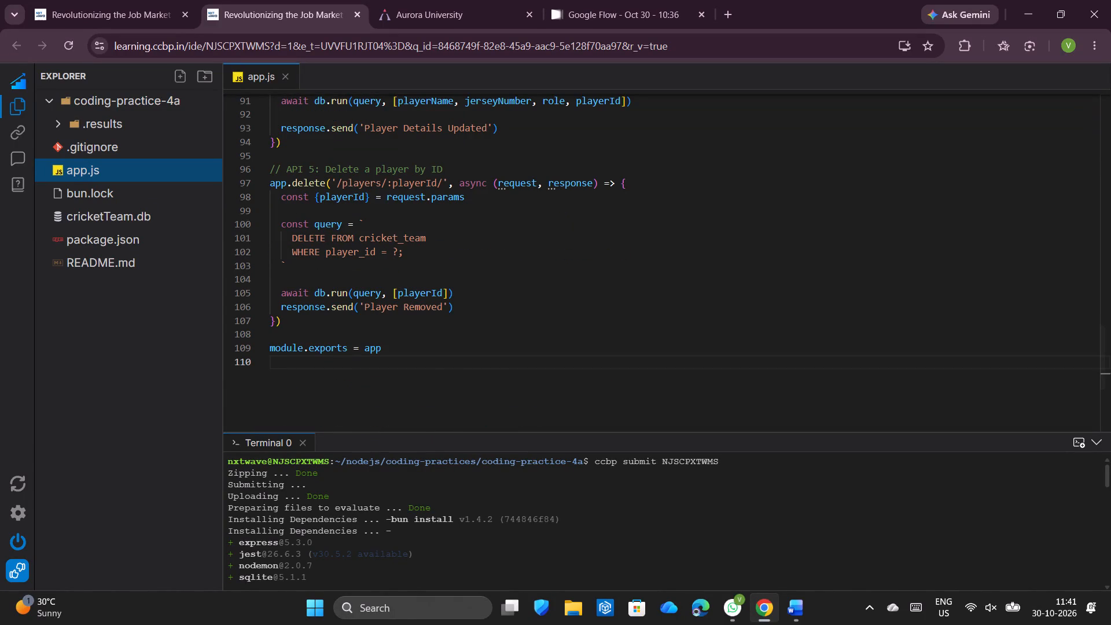
Copy the submit command from the Cricket Team question page and run ccbp submit NJSCPXTWMS in the IDE terminal.
scroll(350, 542, down, 10)
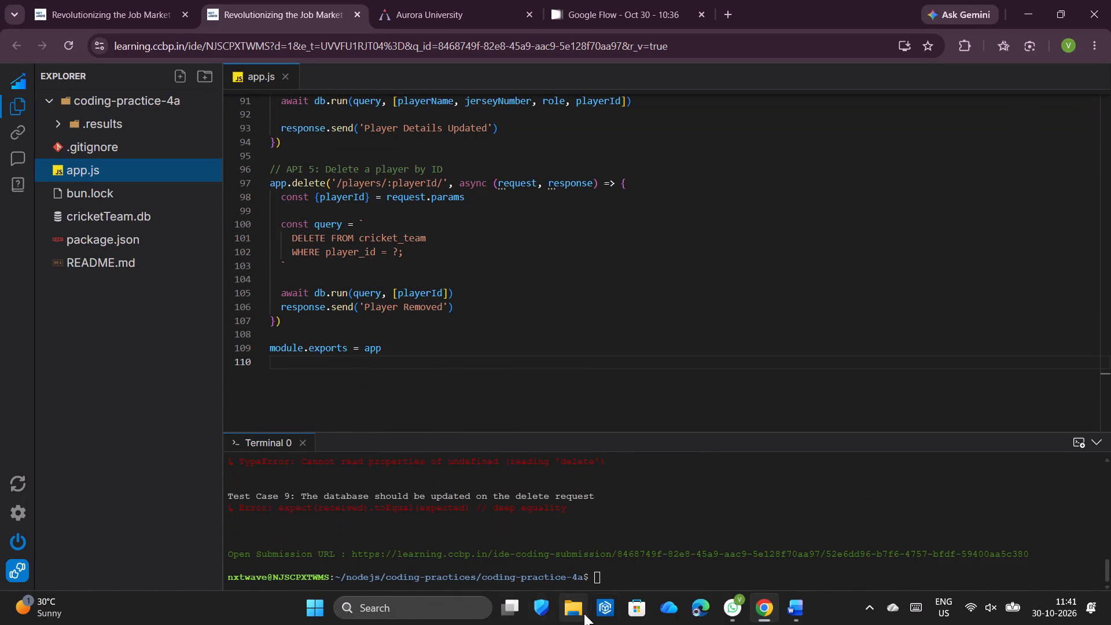
click(108, 0)
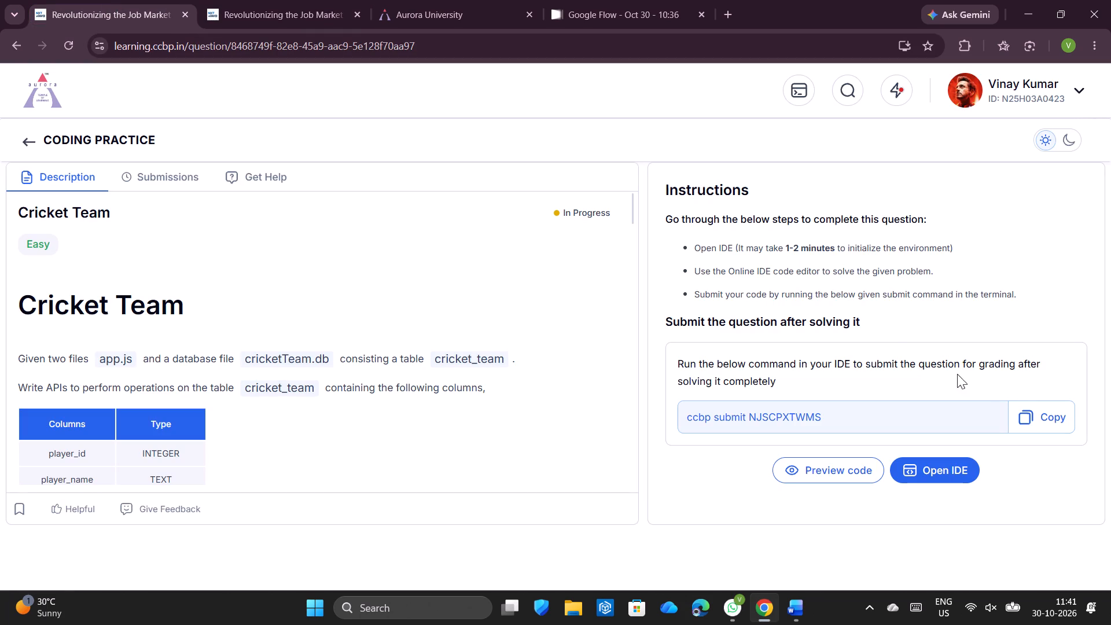
click(1031, 409)
double_click(1031, 409)
click(292, 0)
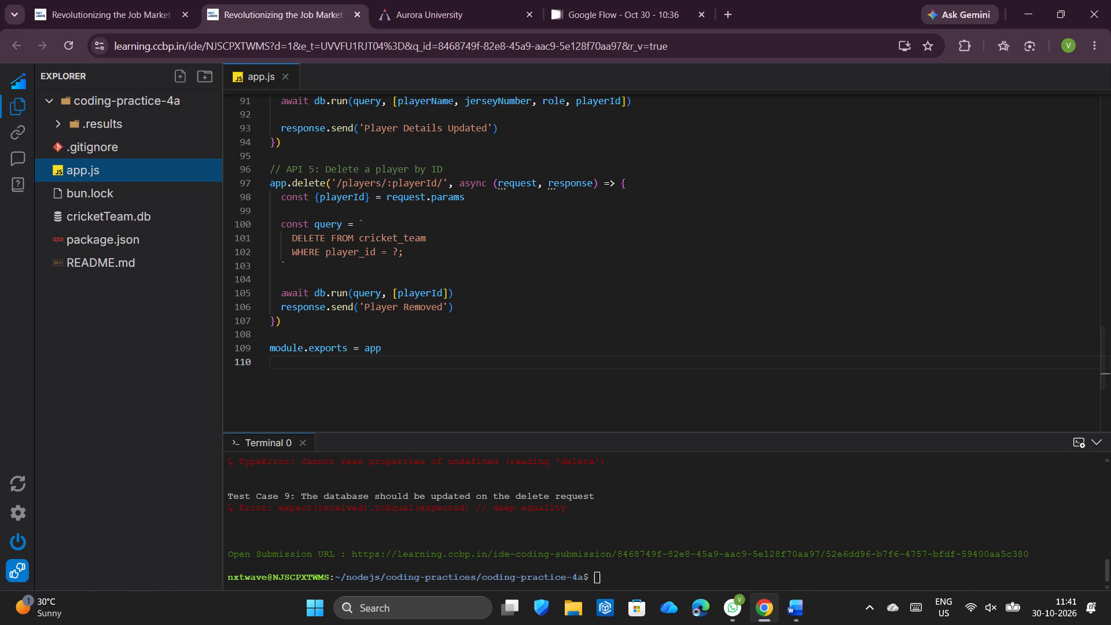
click(620, 580)
key(ctrl+shift+v)
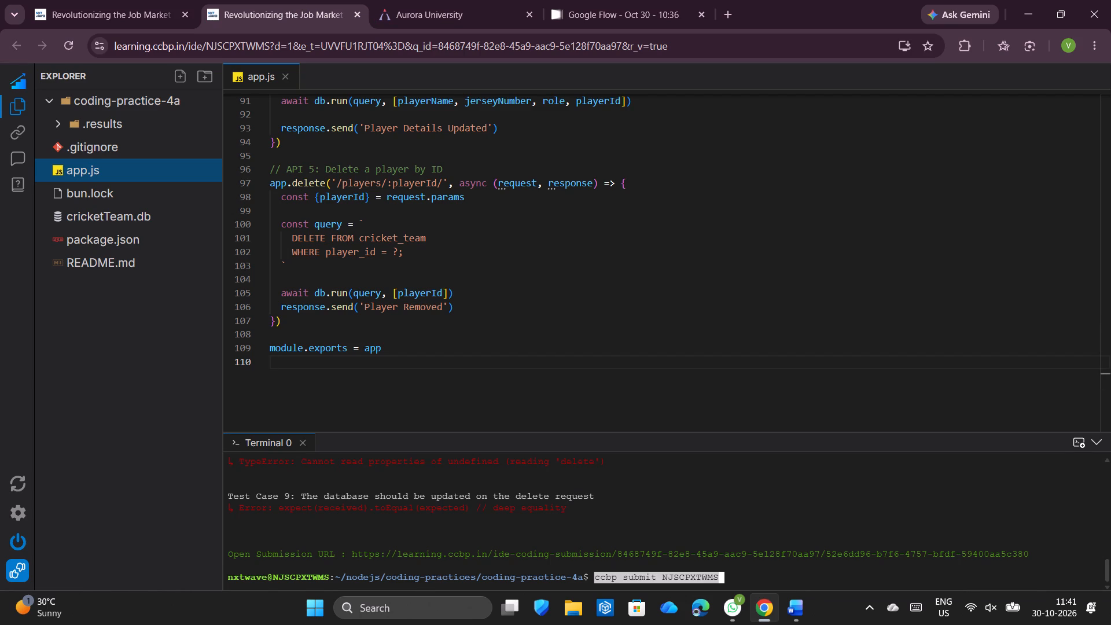
key(Return)
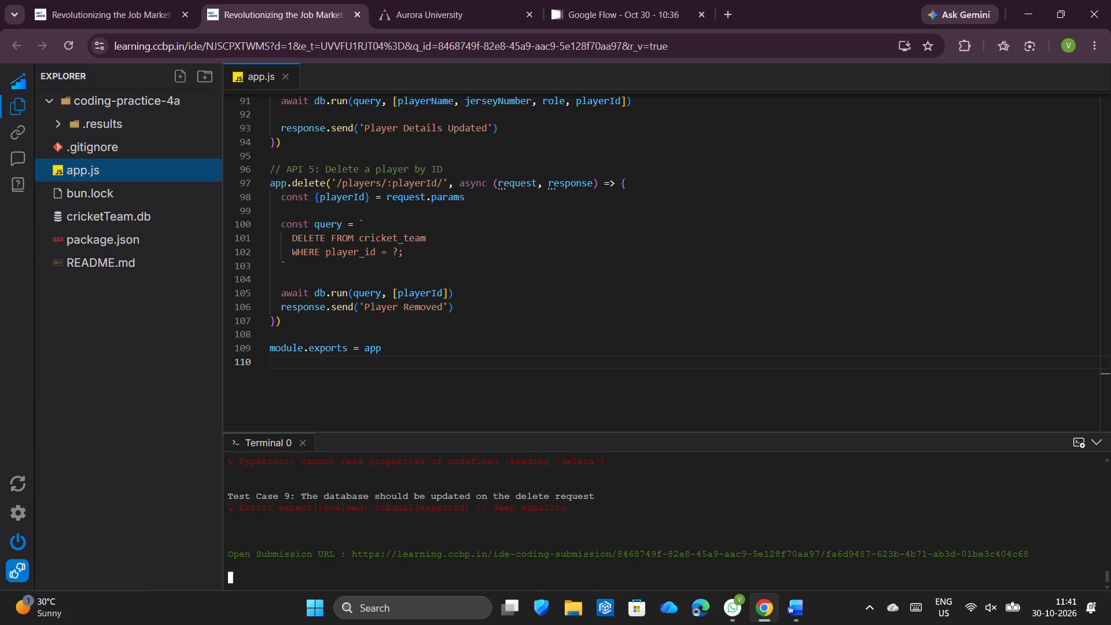
Check the submission link, the test case output in the terminal, and the code in app.js.
click(556, 555)
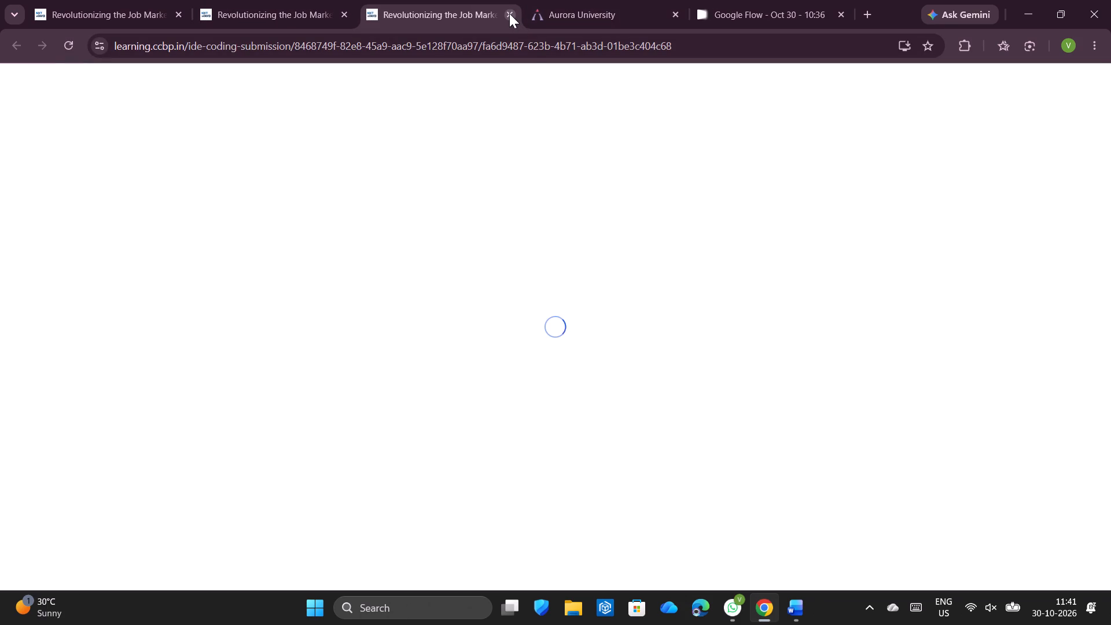
click(509, 13)
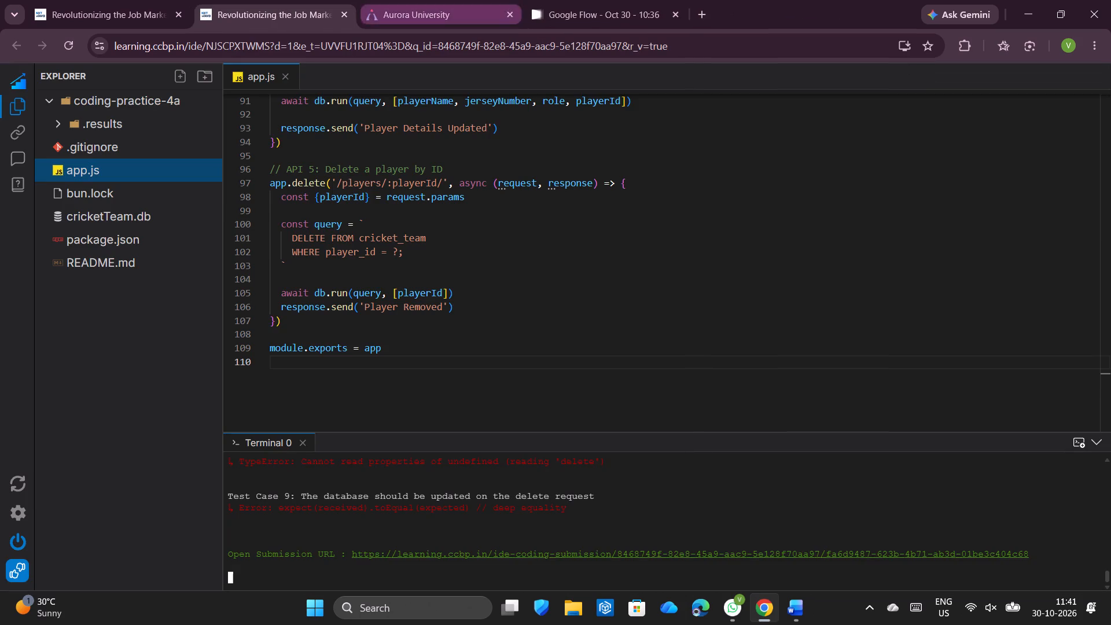
scroll(463, 499, up, 4)
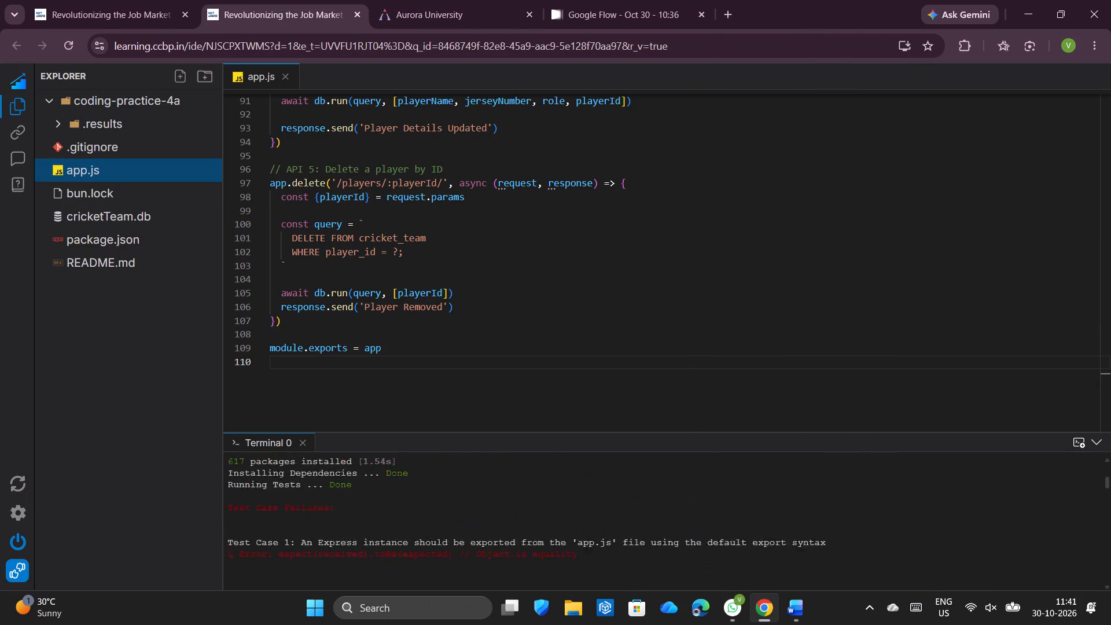
scroll(463, 499, down, 6)
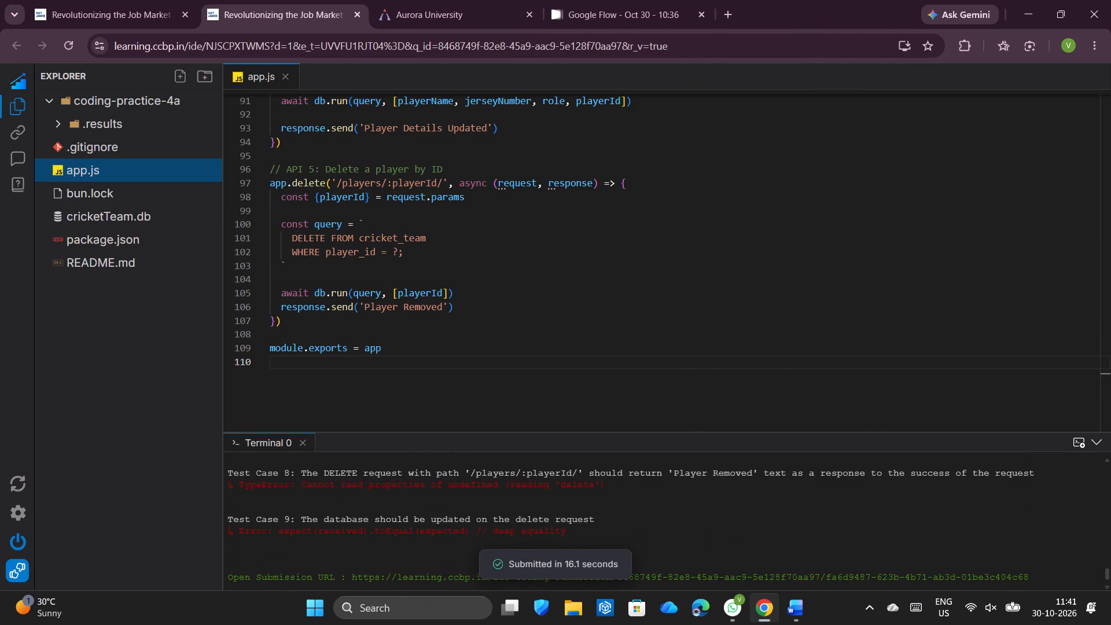
scroll(468, 245, up, 20)
scroll(468, 245, up, 3)
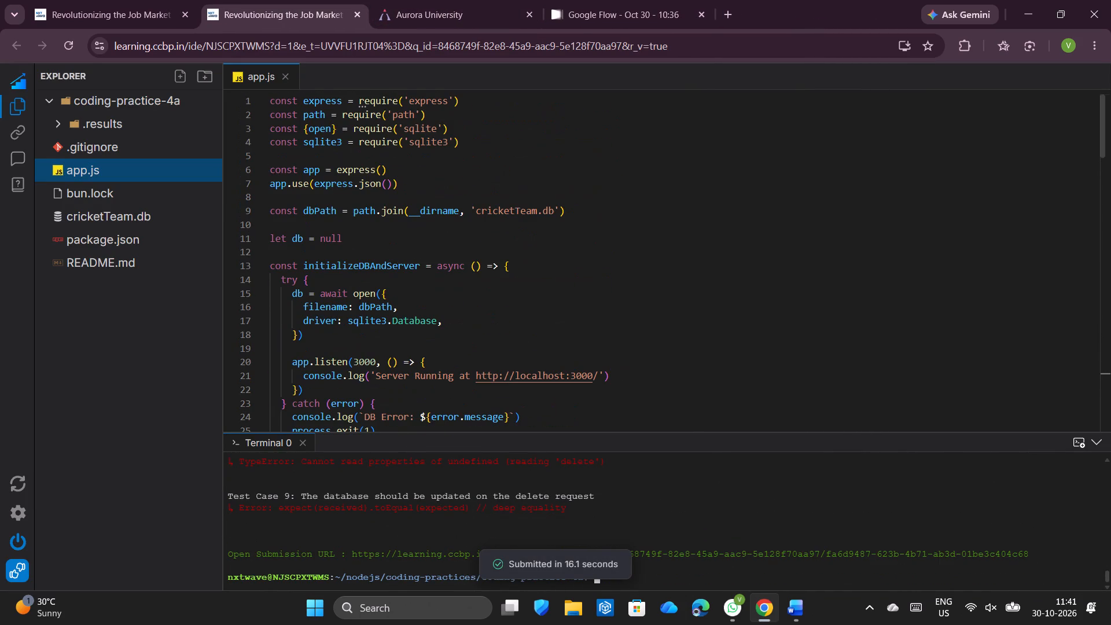
scroll(468, 245, up, 1)
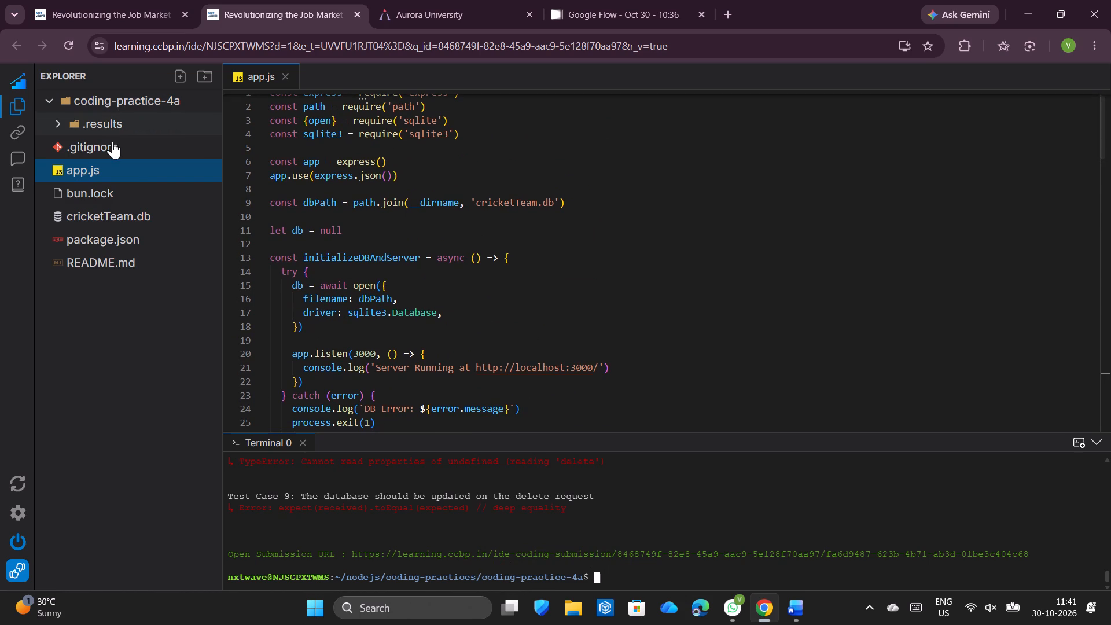
scroll(493, 356, up, 3)
scroll(493, 356, down, 11)
scroll(493, 356, up, 1)
Save app.js again in the code editor.
click(493, 356)
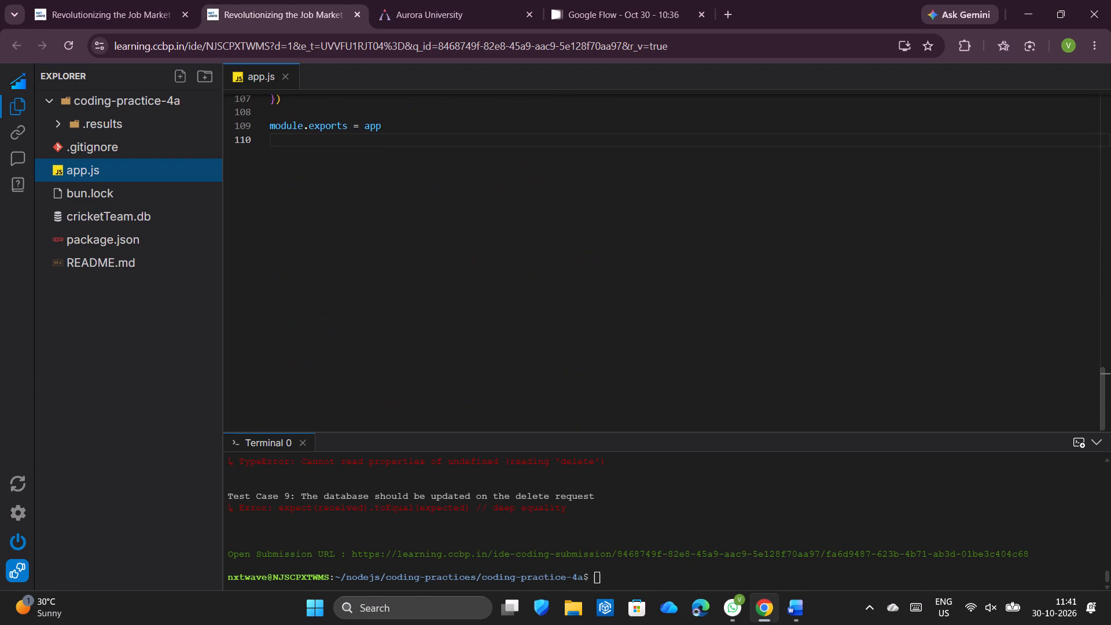
key(ctrl+s)
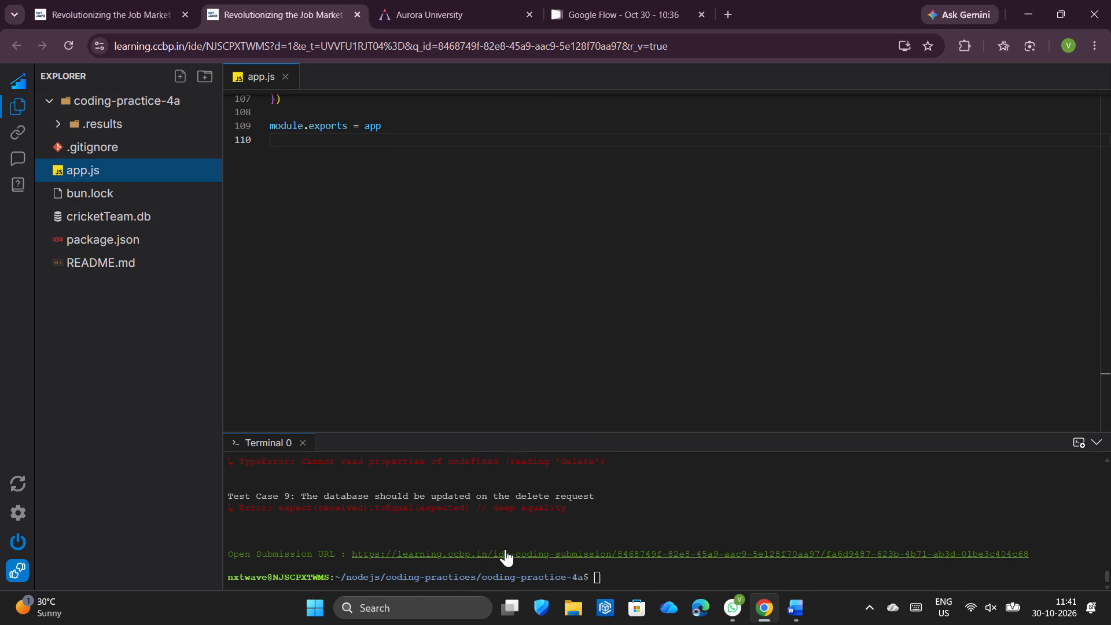
Read through the terminal's dependency installation log and the test case messages of the submission.
scroll(505, 549, down, 1)
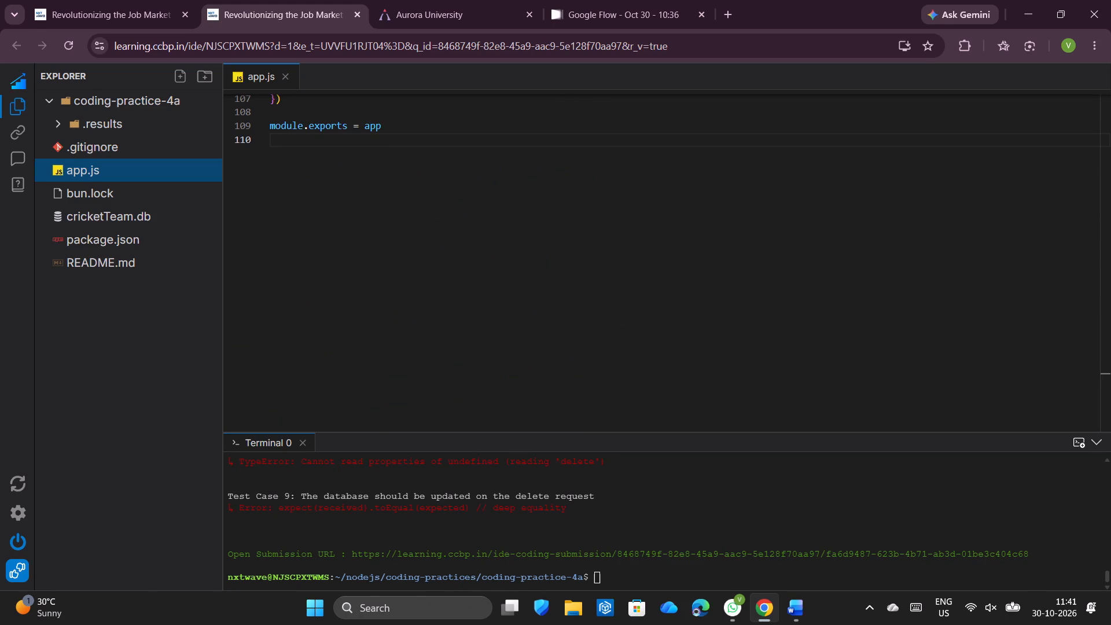
scroll(513, 538, up, 1)
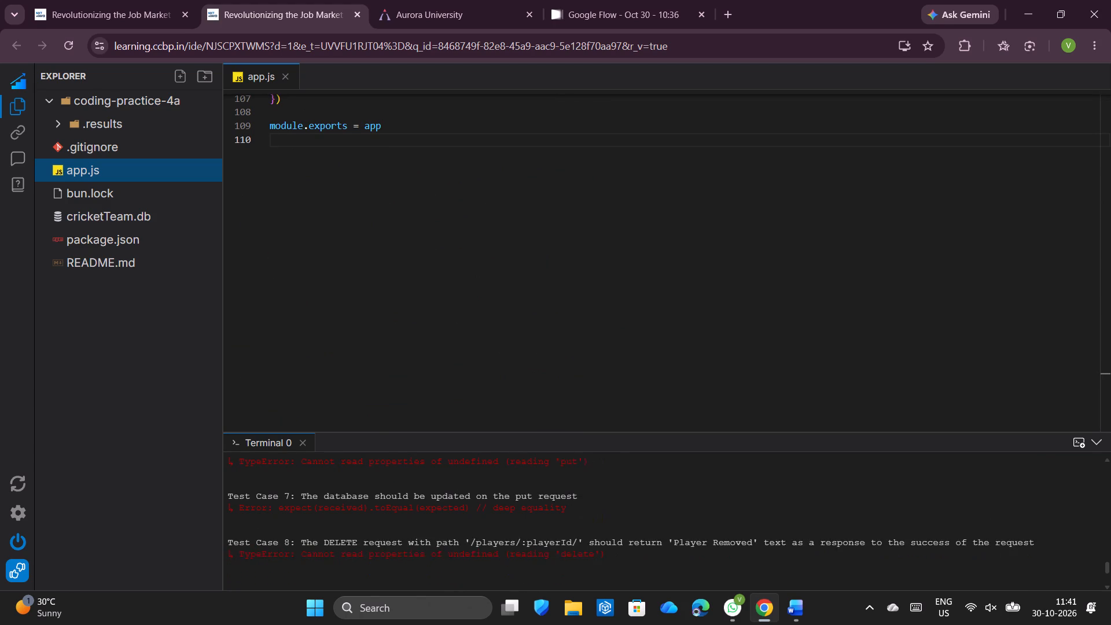
scroll(513, 538, up, 7)
scroll(513, 538, down, 1)
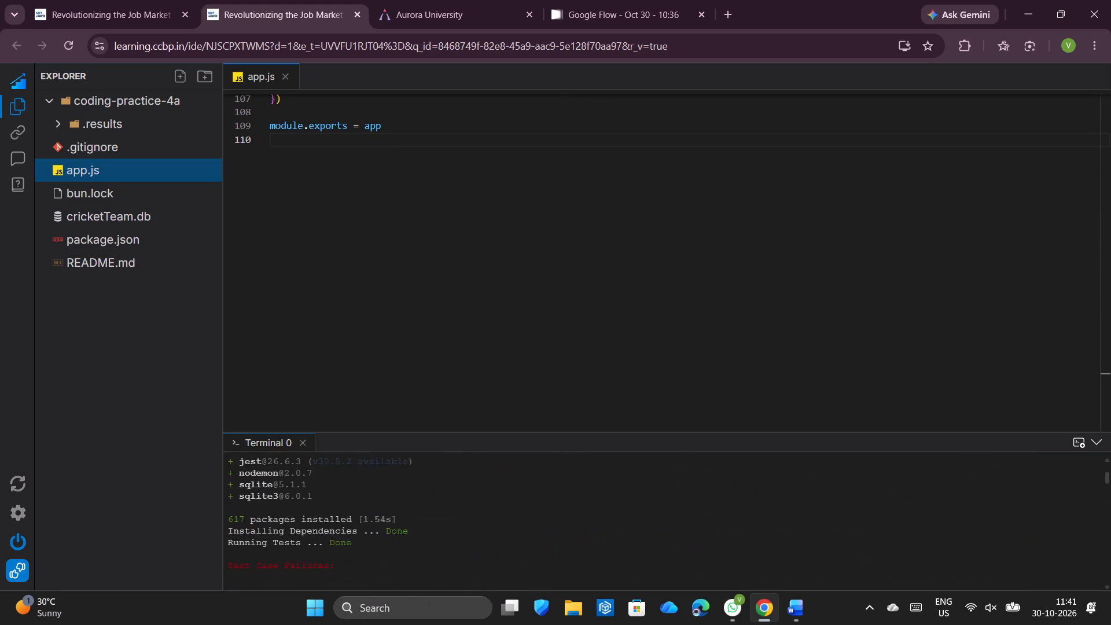
scroll(513, 538, down, 6)
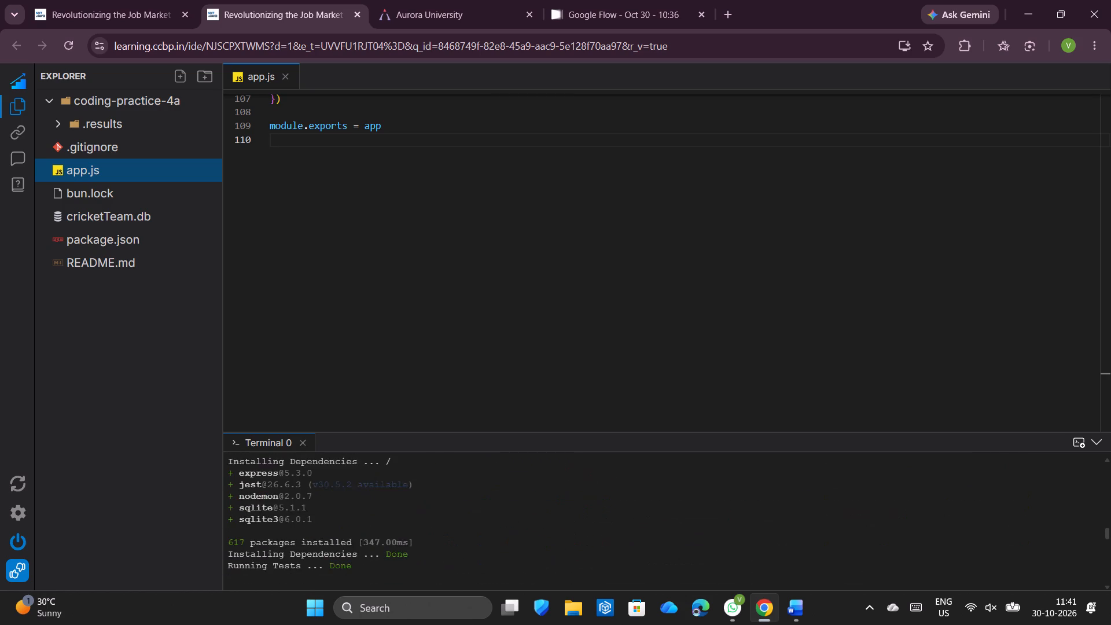
scroll(513, 538, down, 5)
Resubmit the Cricket Team solution by running ccbp submit NJSCPXTWMS in the terminal.
click(620, 575)
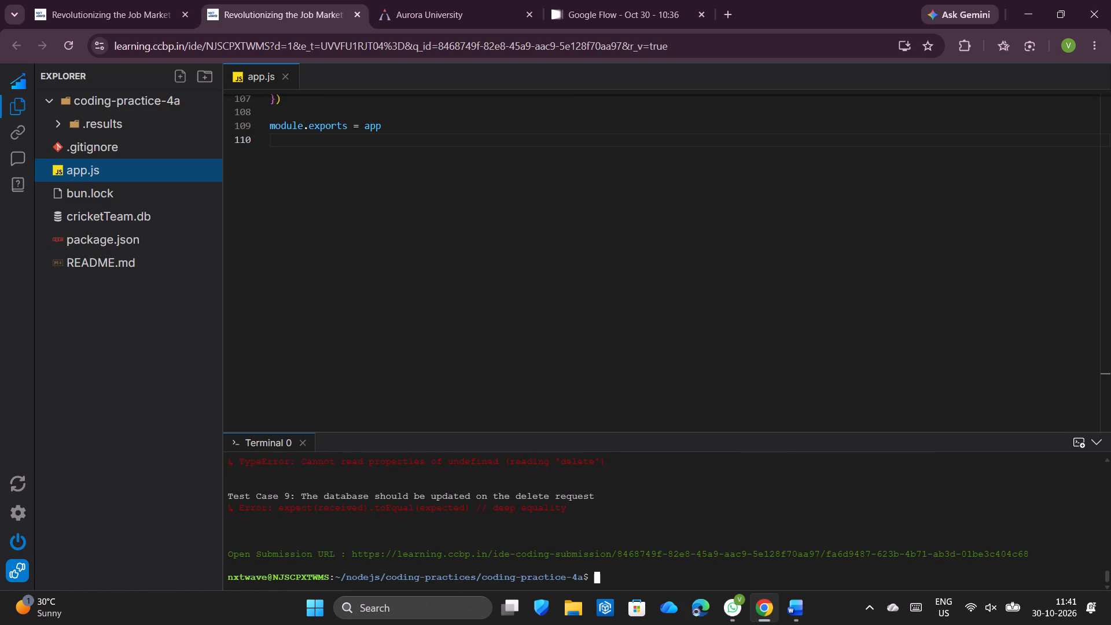
key(ctrl+shift+v)
key(Return)
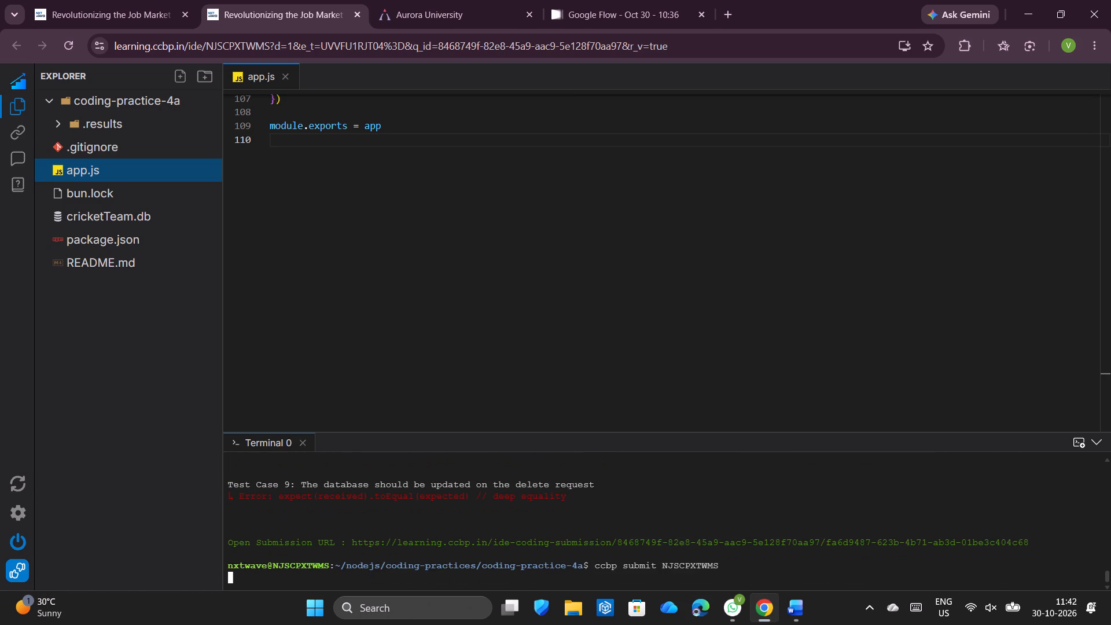
click(152, 0)
click(227, 0)
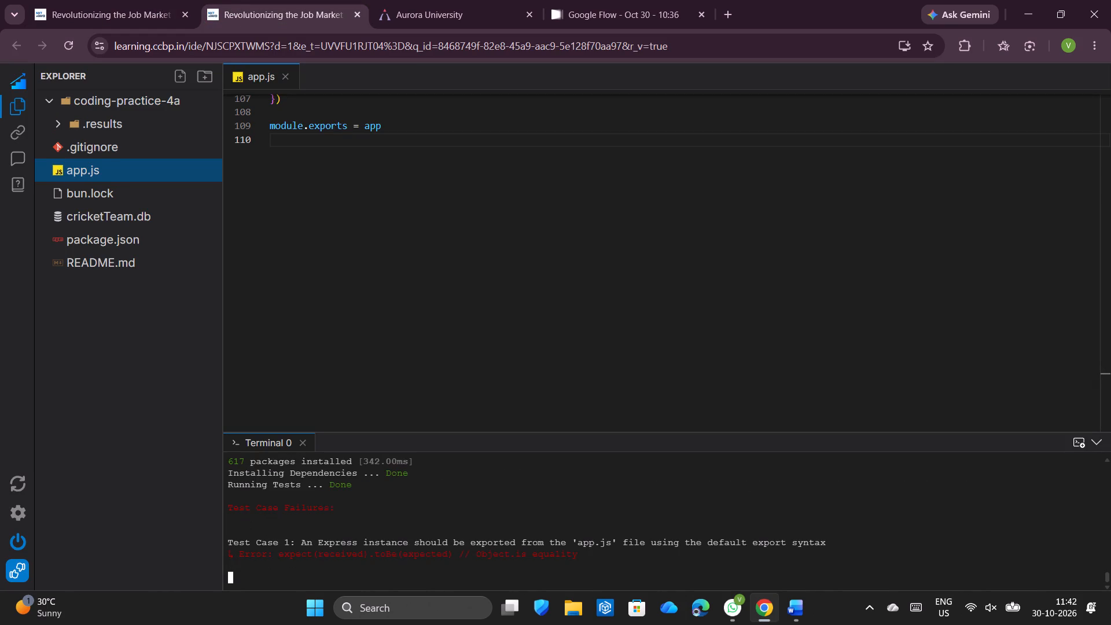
Look over the code in app.js and close the Cricket Team IDE page.
click(330, 172)
scroll(330, 172, up, 4)
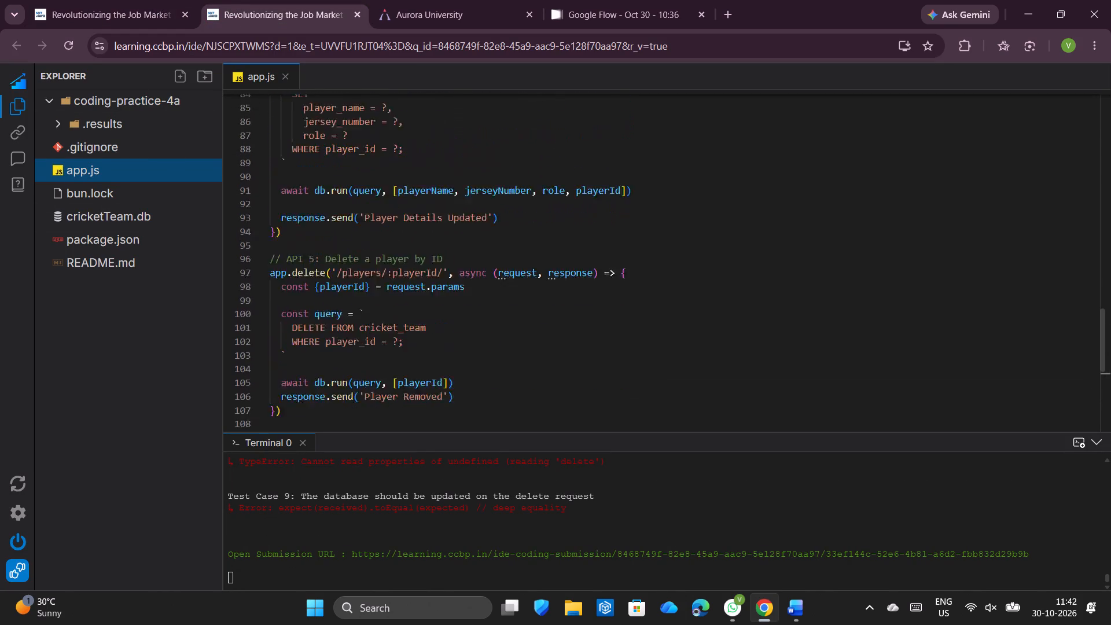
scroll(330, 172, up, 6)
click(356, 12)
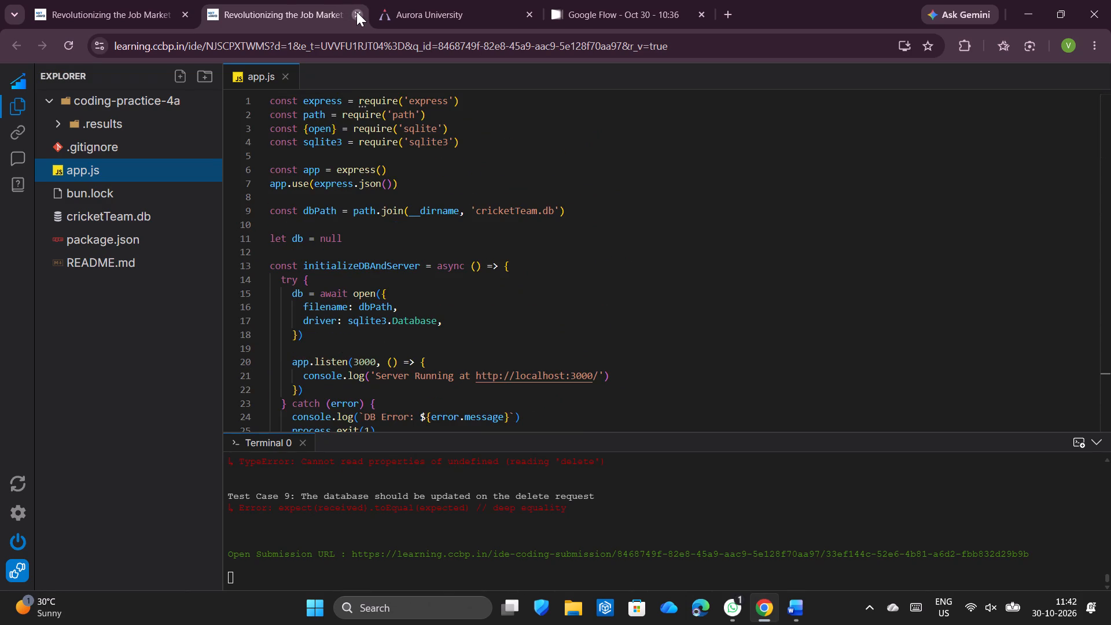
Open the Date after 100 Days from Today question from the NodeJS and ExpressJS coding practice and launch its IDE.
click(144, 0)
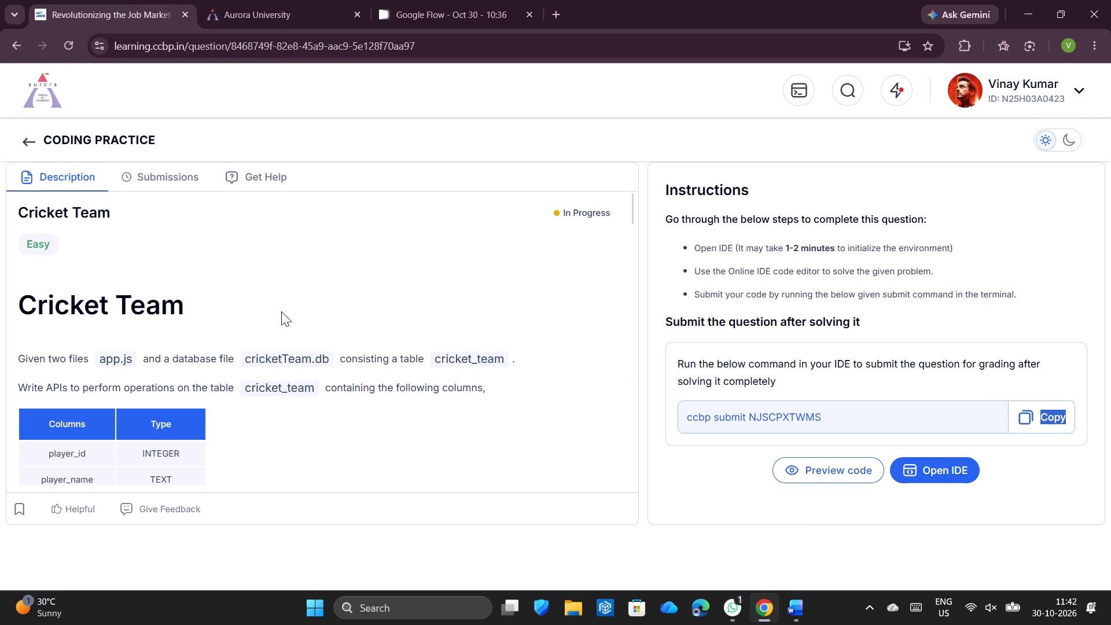
click(28, 141)
click(115, 182)
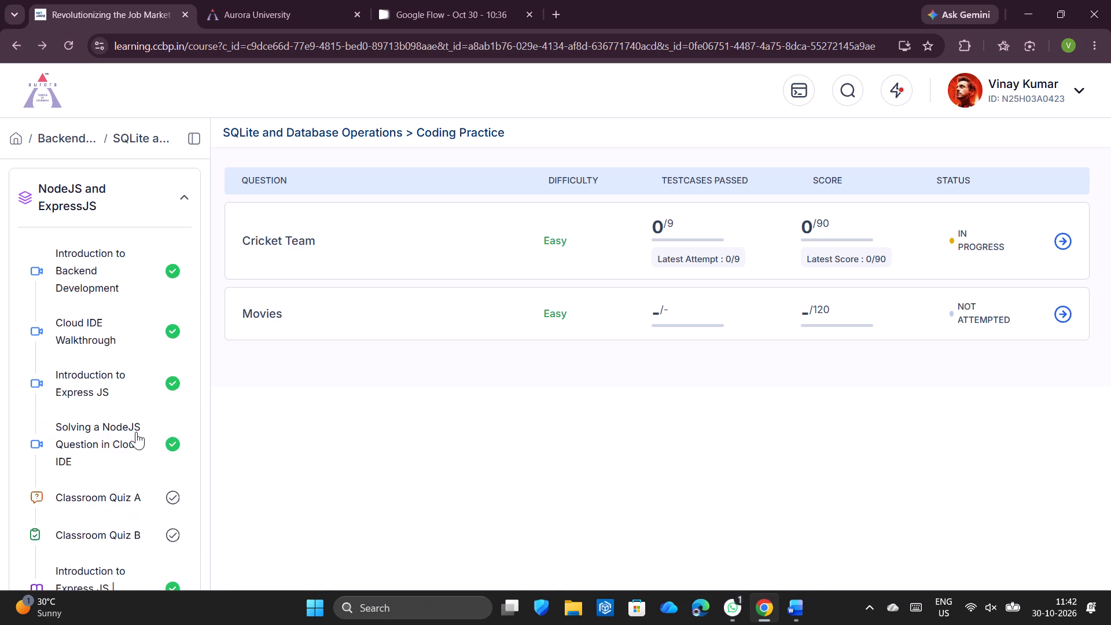
scroll(136, 432, down, 2)
click(144, 475)
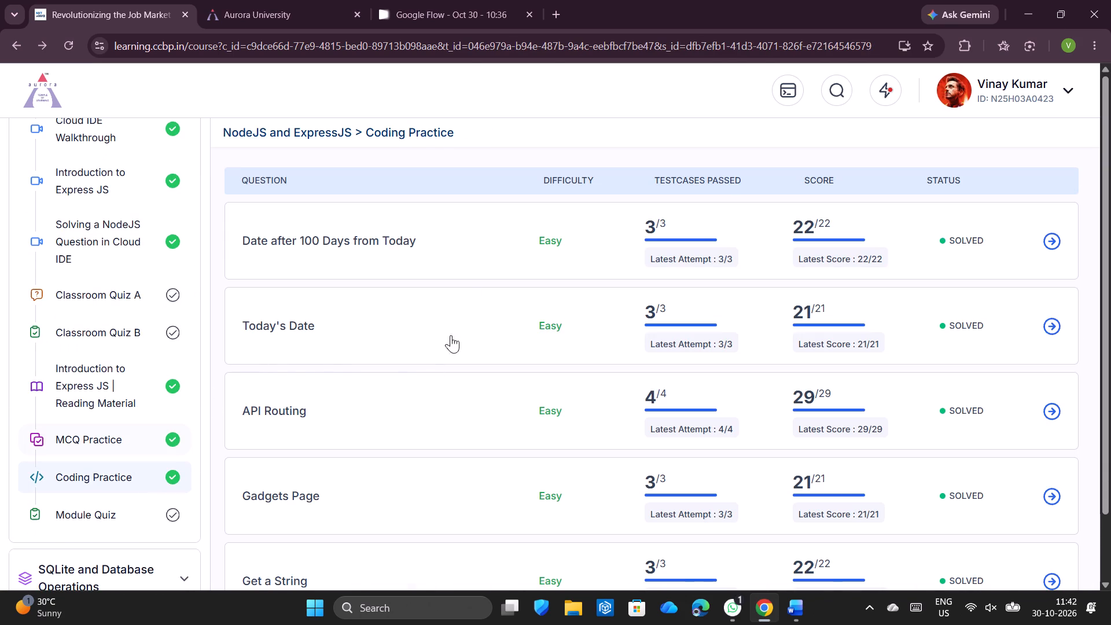
click(454, 216)
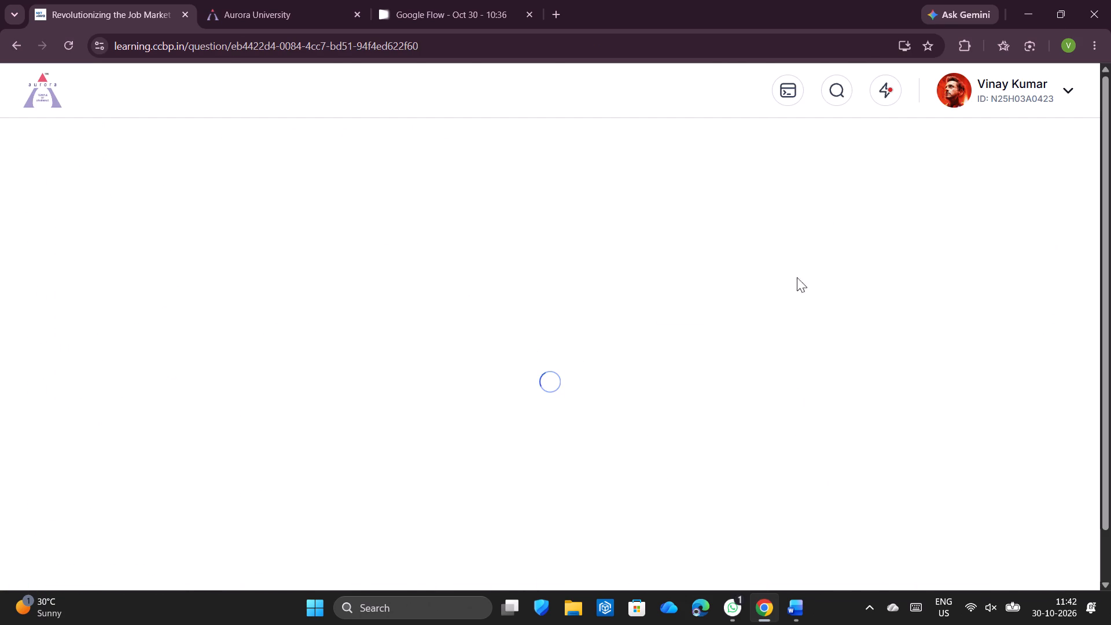
click(936, 467)
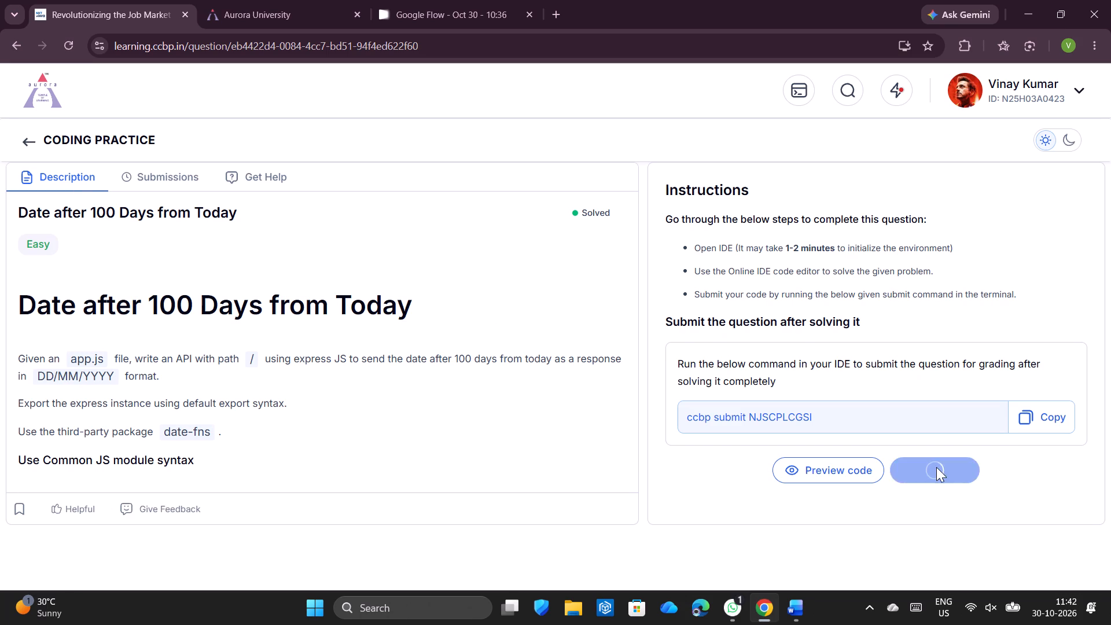
Capture a screenshot of the Date after 100 Days from Today question page, leaving out the browser bars and taskbar.
click(130, 0)
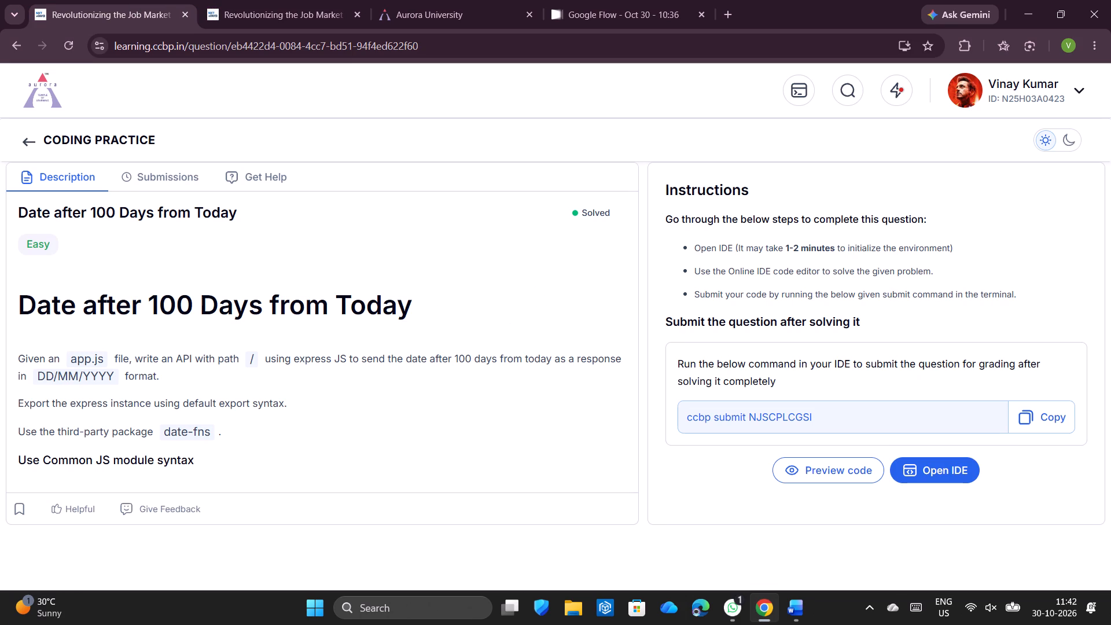
key(Print)
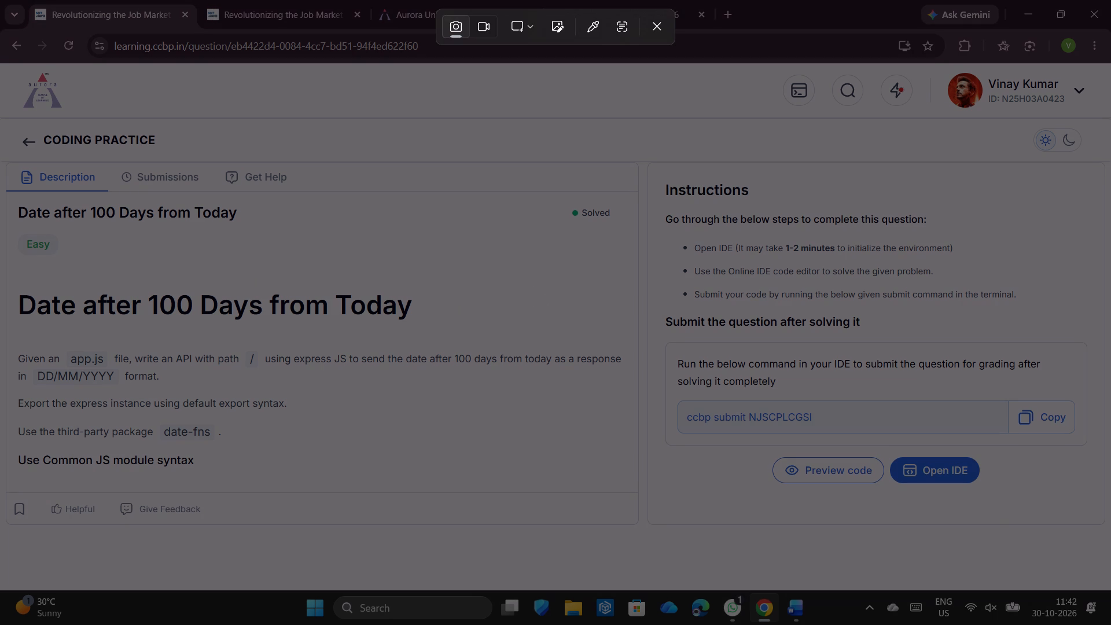
drag(0, 64, 1110, 590)
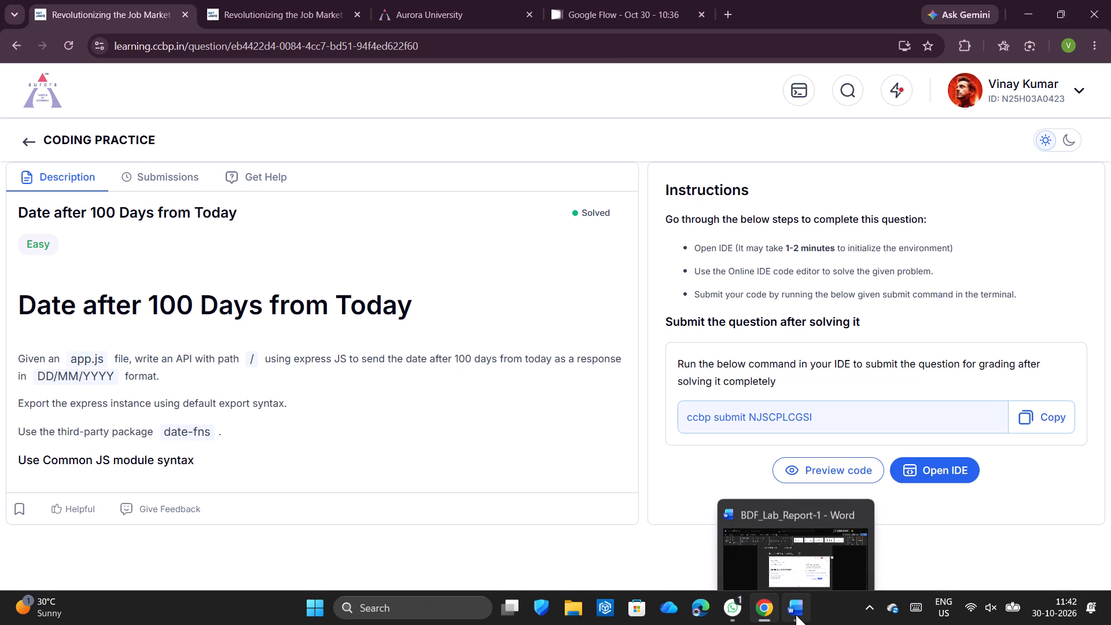
Switch to BDF_Lab_Report-1 in Word and replace the picture under heading 1, Date after 100 Days from Today, with the captured screenshot.
click(796, 615)
key(Delete)
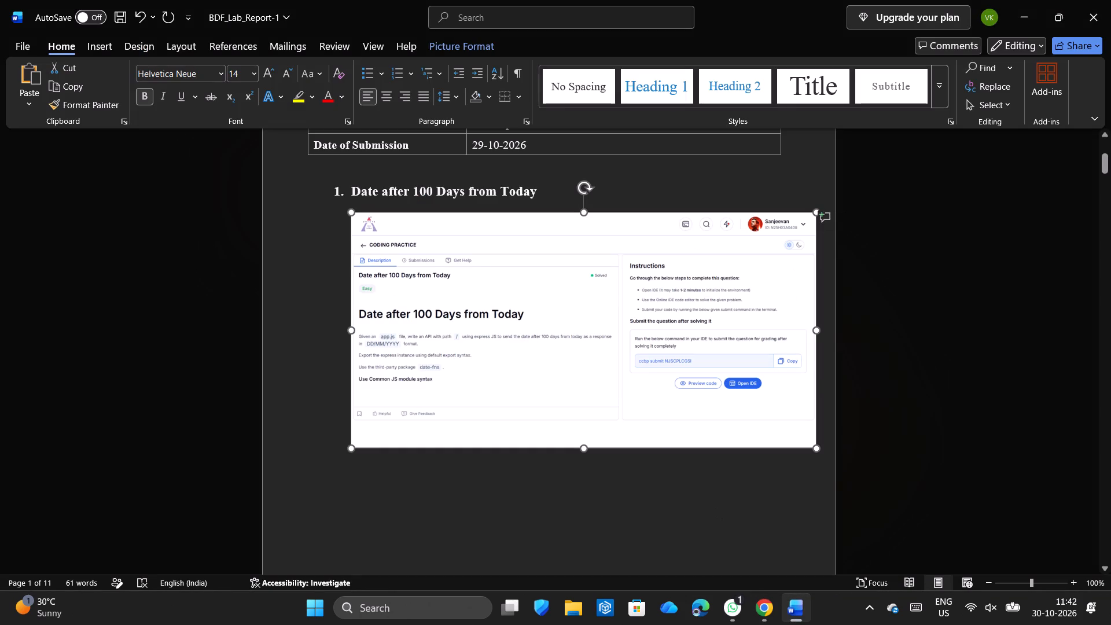
key(ctrl+v)
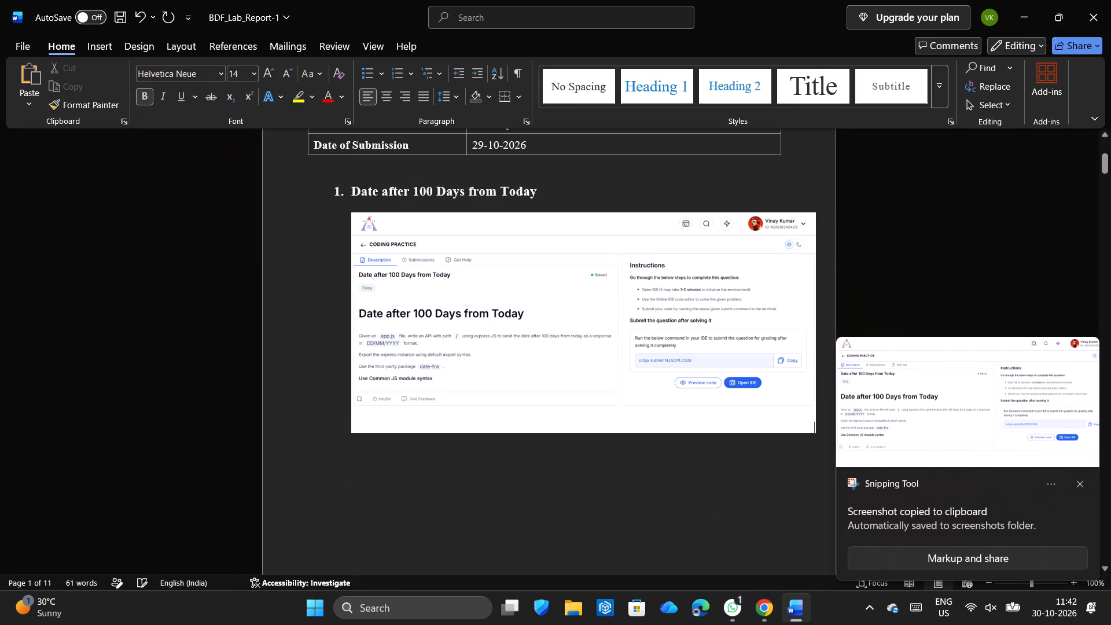
Switch to Chrome, preview the saved code of Date after 100 Days from Today, and capture the page without browser bars and taskbar.
scroll(610, 329, right, 1)
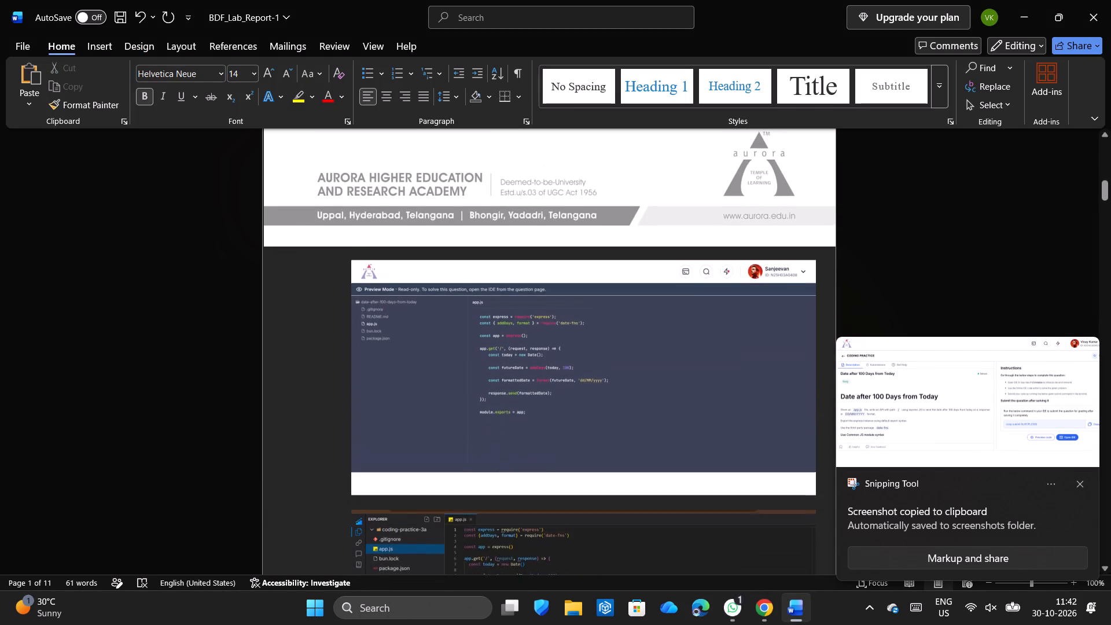
scroll(610, 329, right, 2)
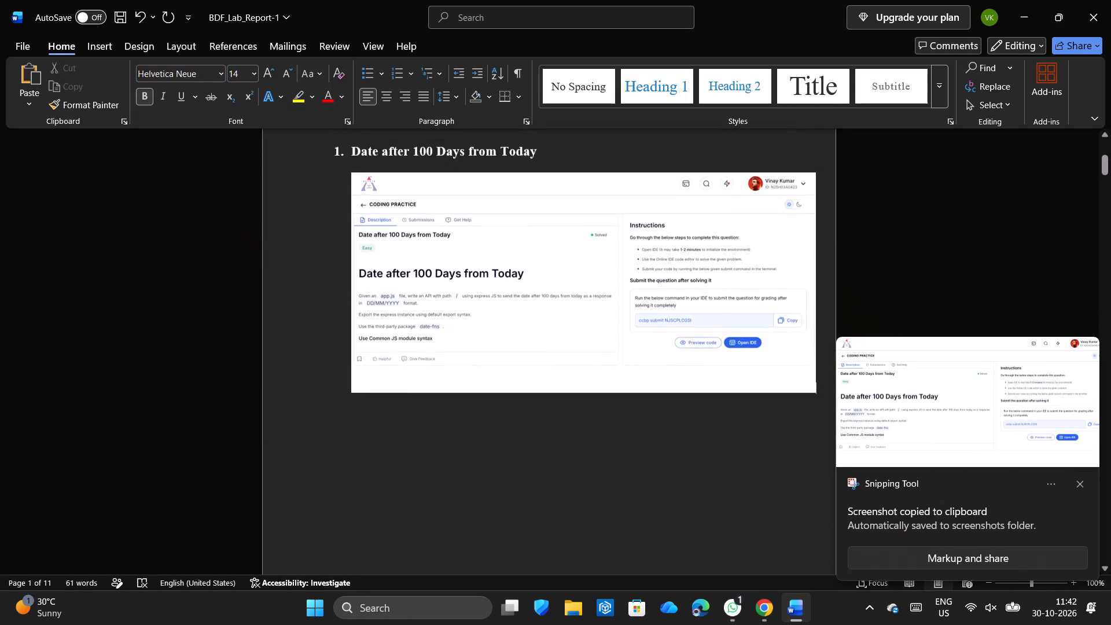
scroll(610, 329, right, 1)
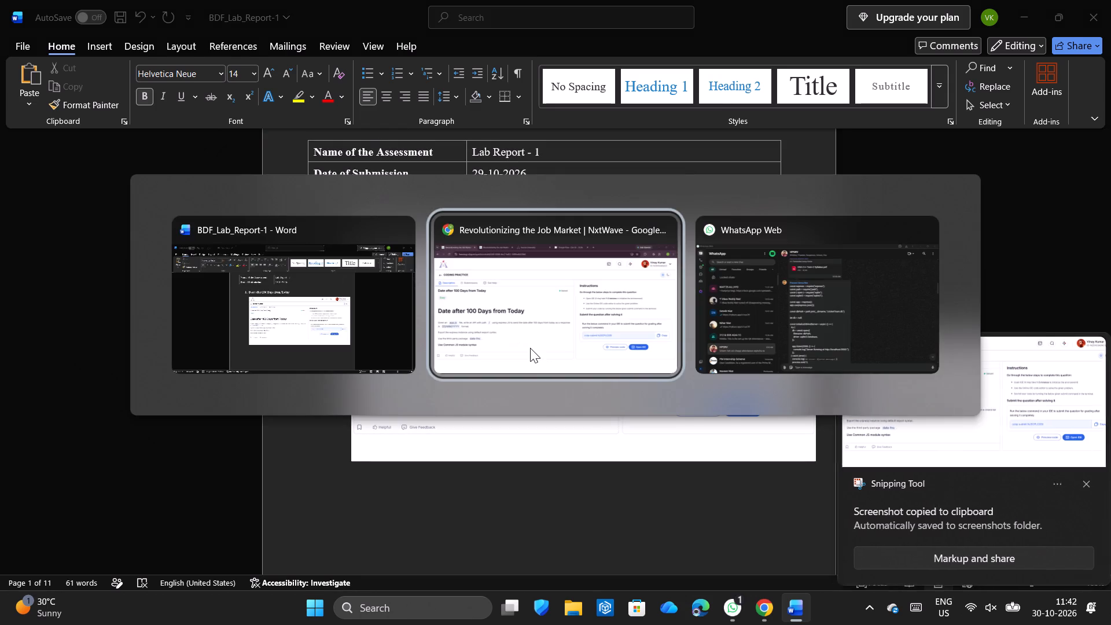
click(826, 464)
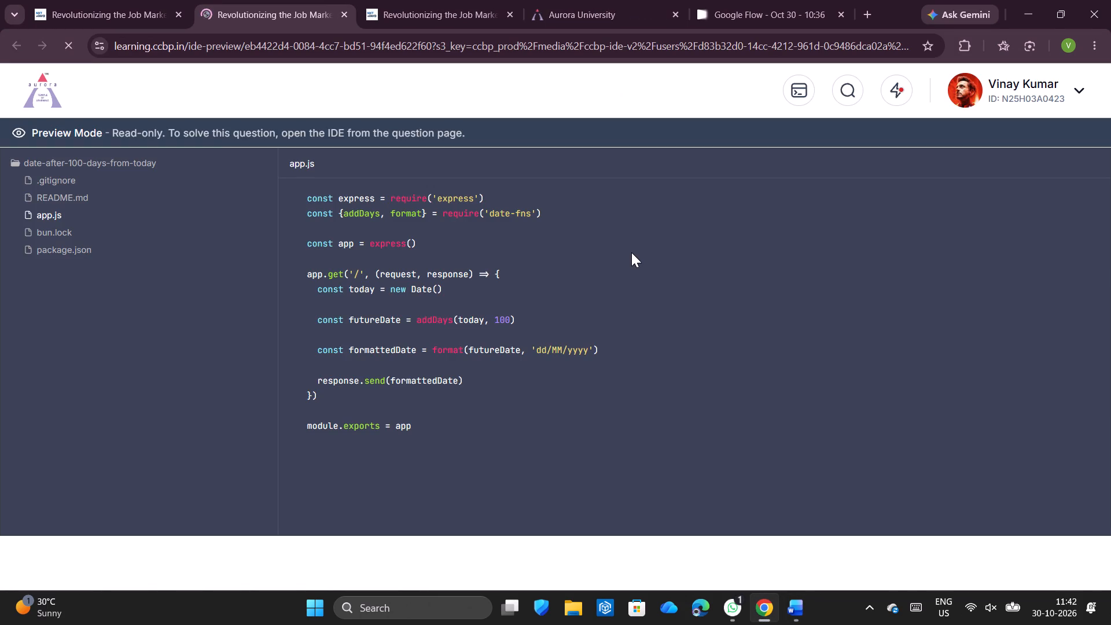
key(Print)
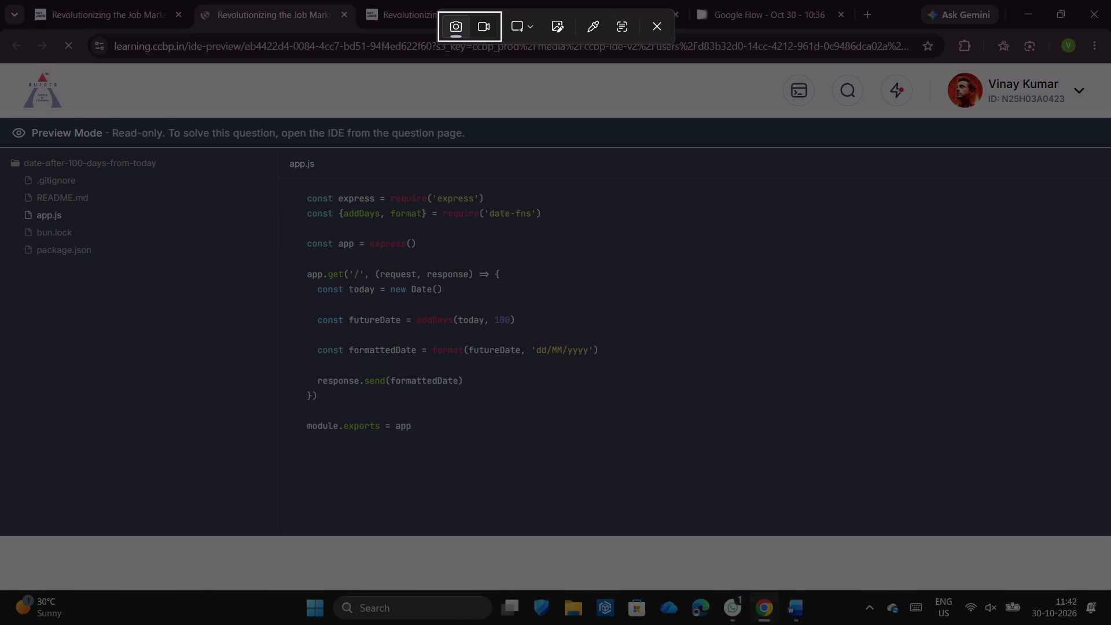
drag(0, 62, 1110, 605)
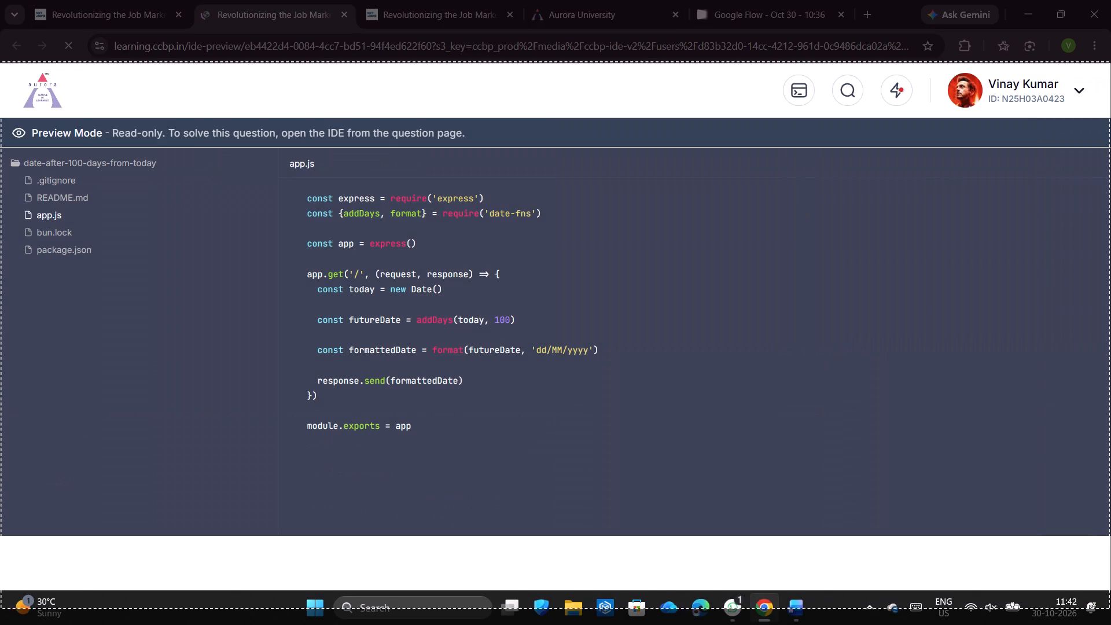
drag(1110, 605, 1110, 592)
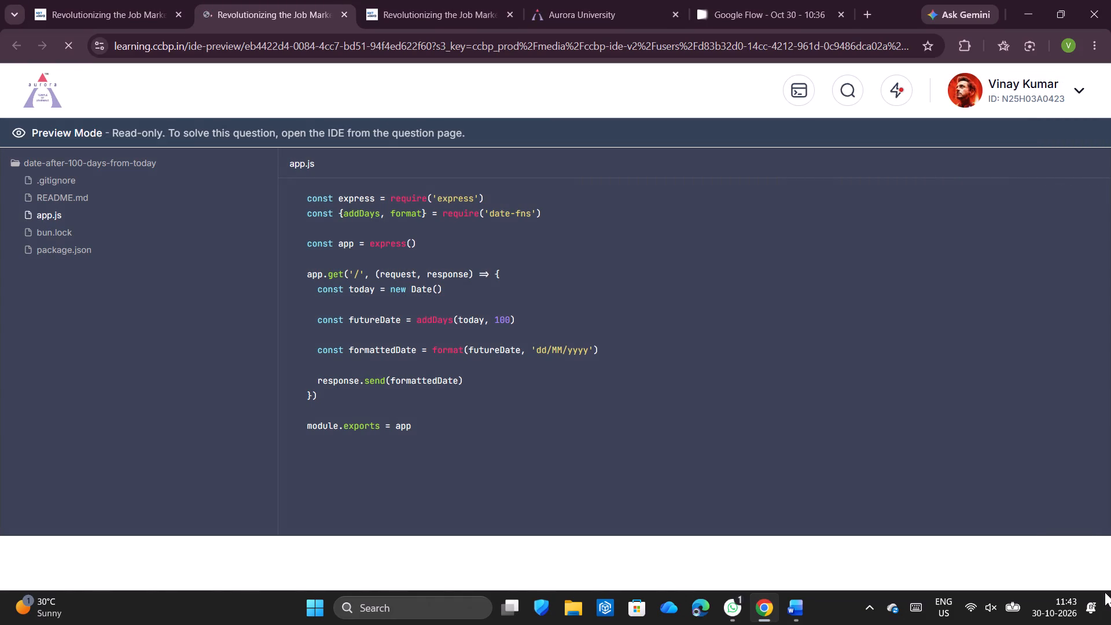
In the Word report, replace the old Preview Mode code picture with the captured screenshot and select the IDE picture below it.
click(793, 611)
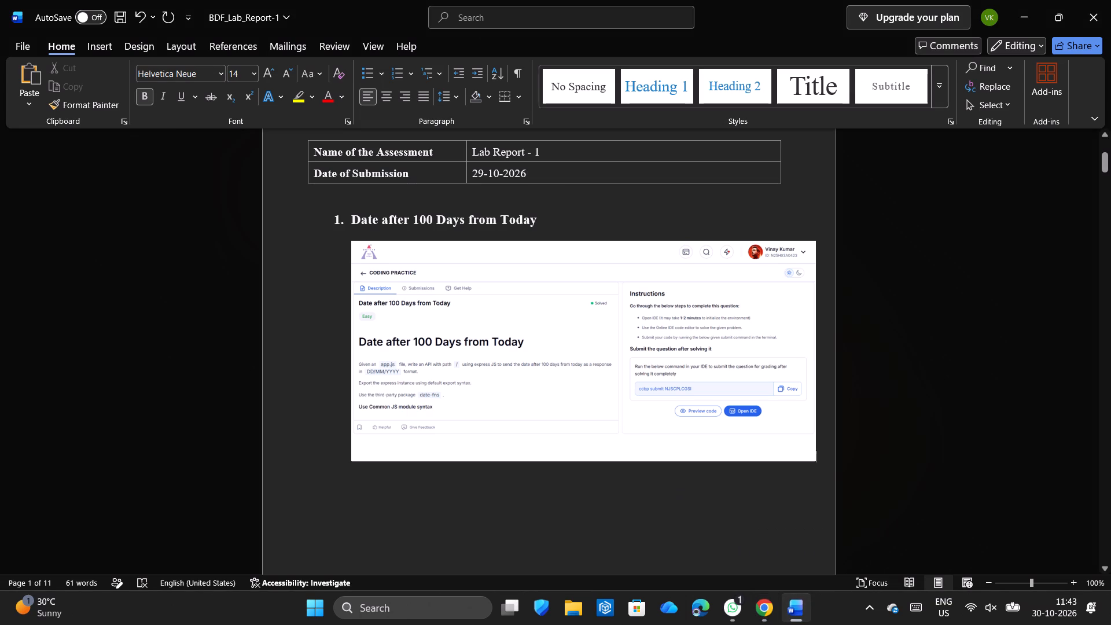
click(546, 336)
scroll(546, 336, right, 1)
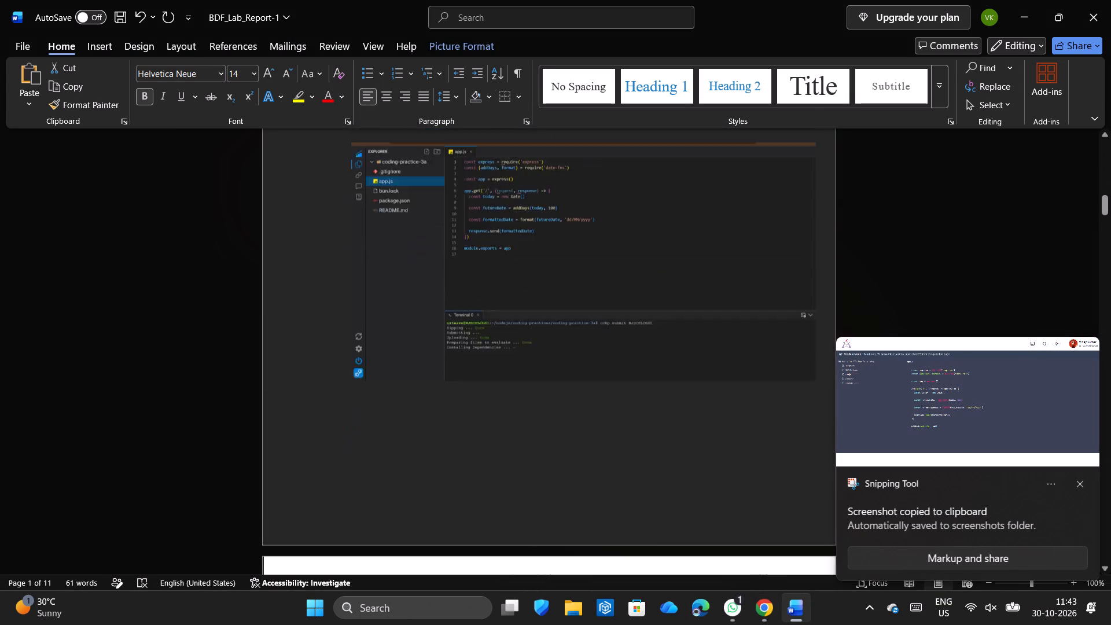
scroll(546, 336, right, 1)
click(546, 336)
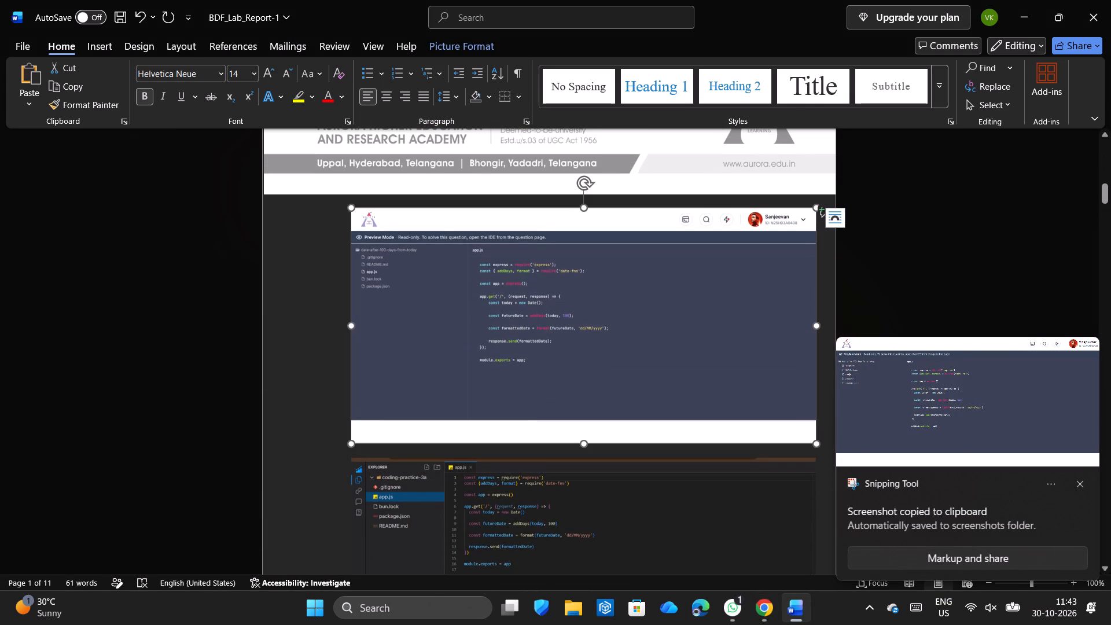
key(Delete)
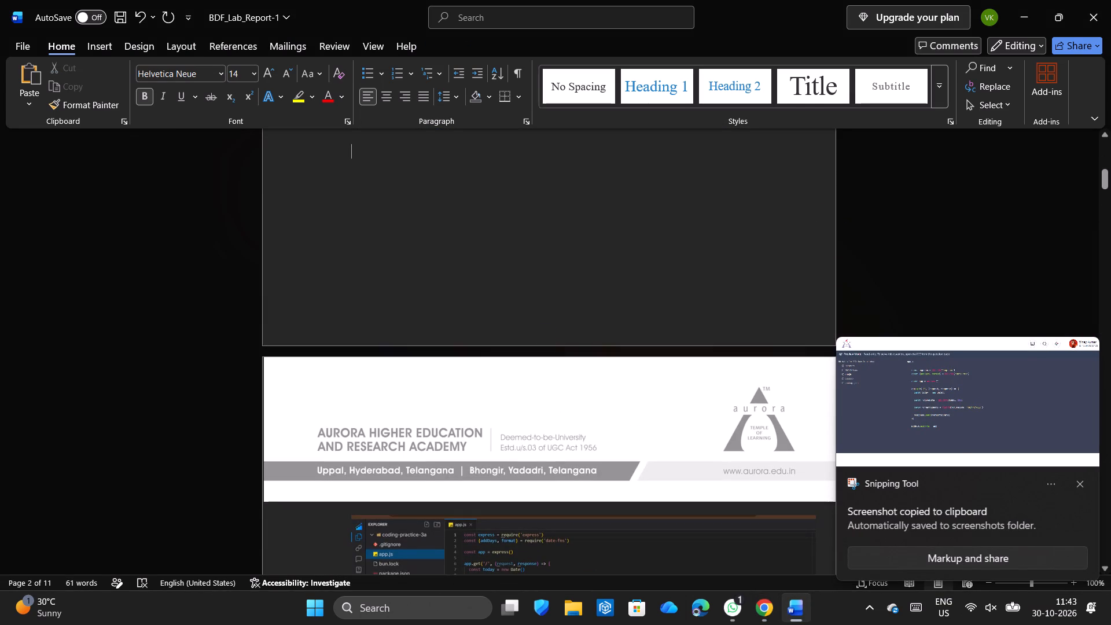
key(ctrl+v)
scroll(546, 336, up, 1)
scroll(546, 336, down, 1)
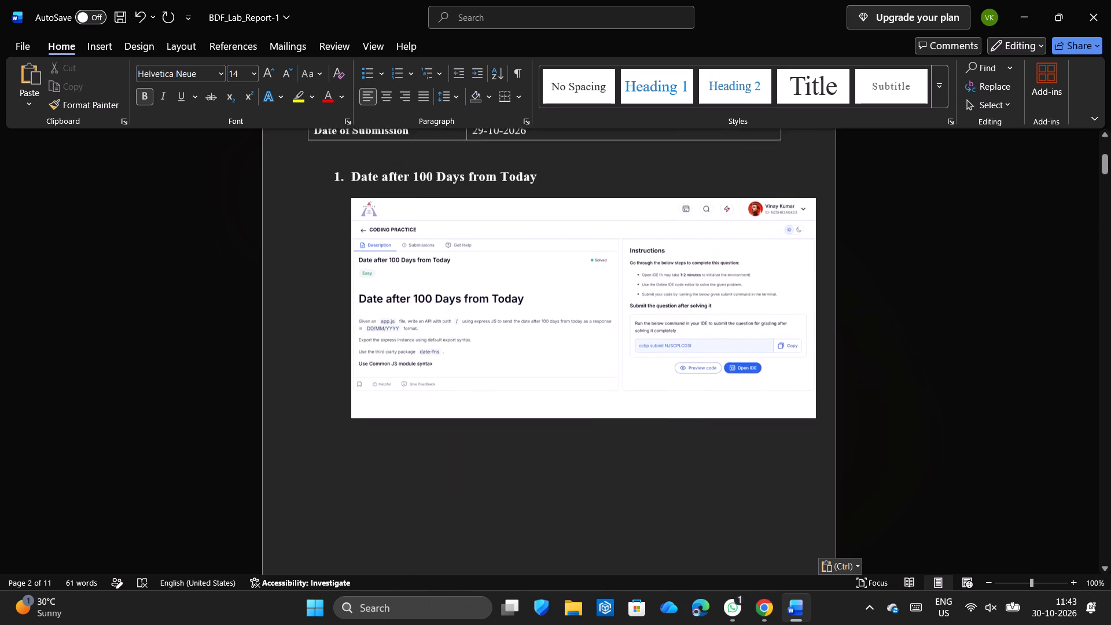
scroll(546, 336, down, 1)
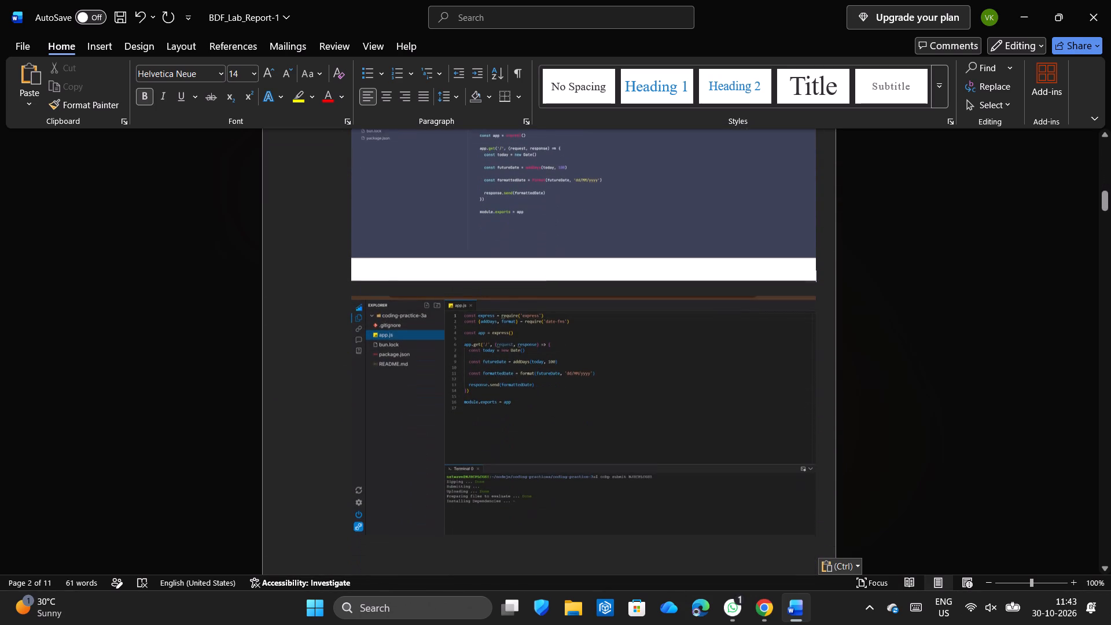
click(546, 336)
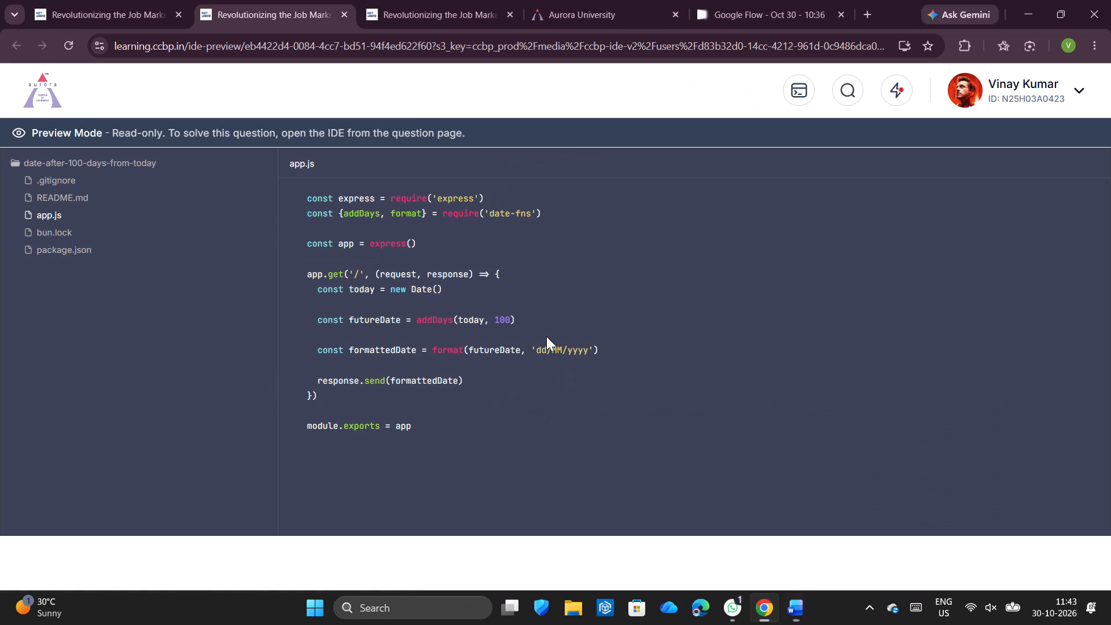
In Chrome, agree to close the IDE session active in another window and close the code preview page.
click(423, 19)
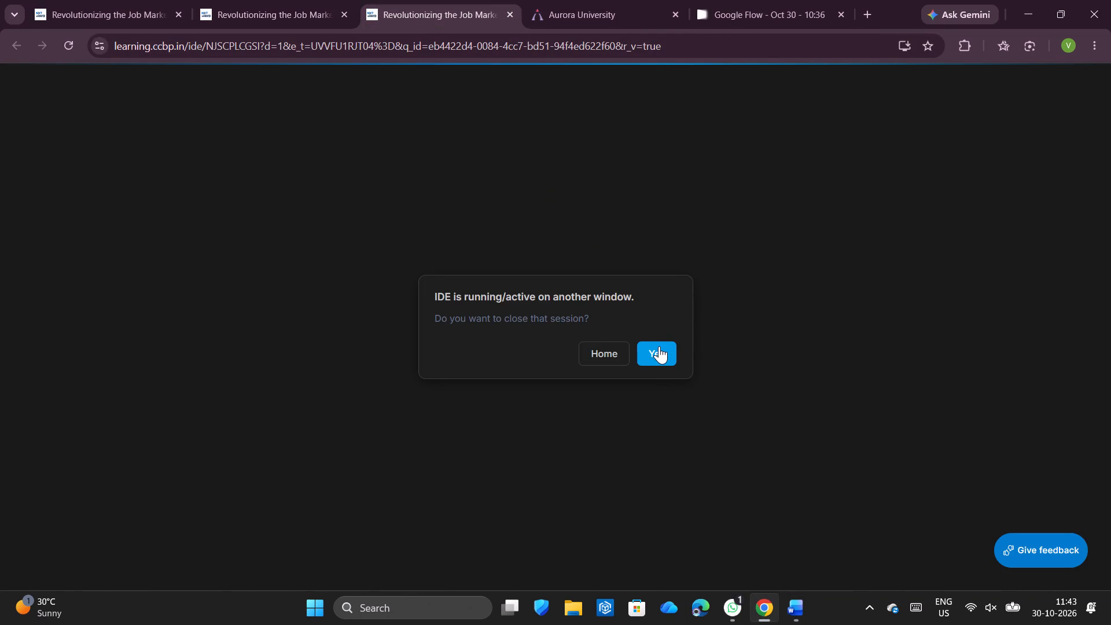
click(659, 346)
click(659, 346)
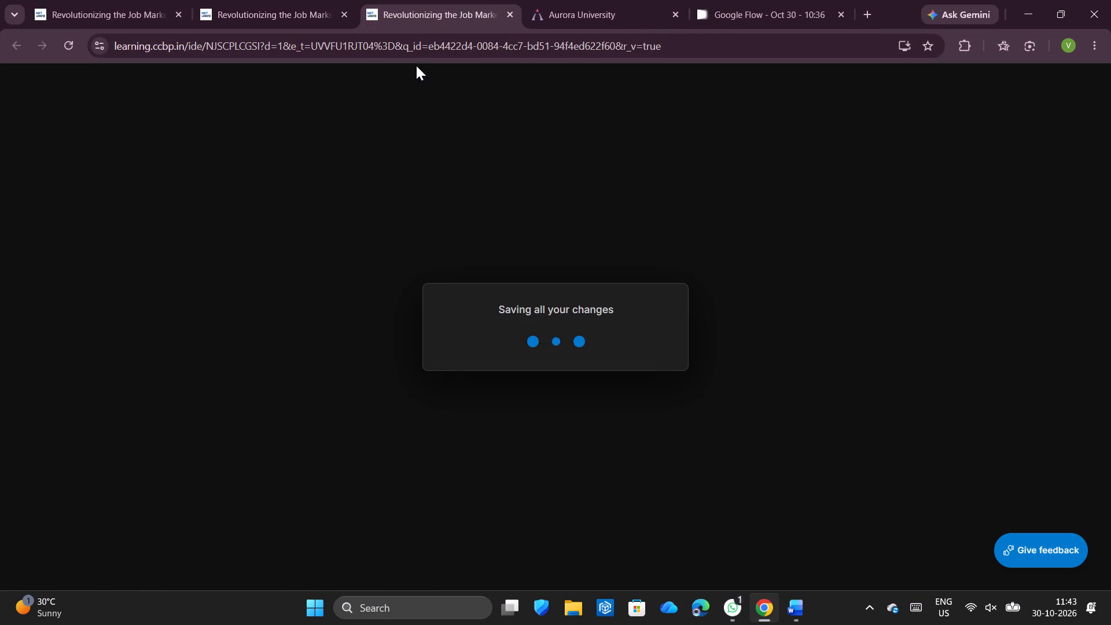
click(278, 0)
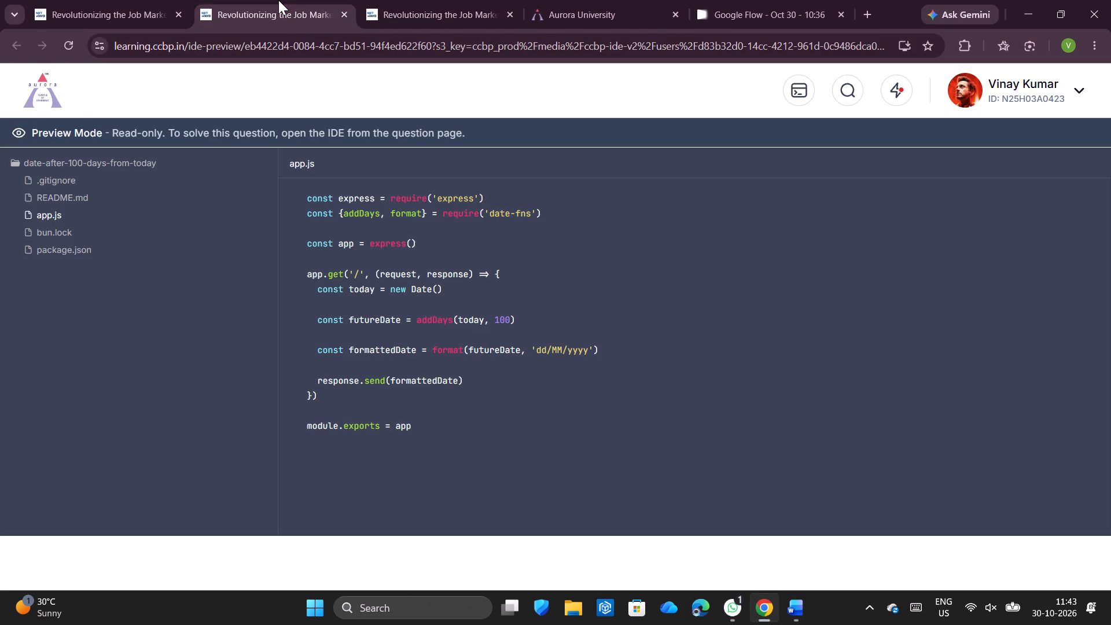
click(343, 14)
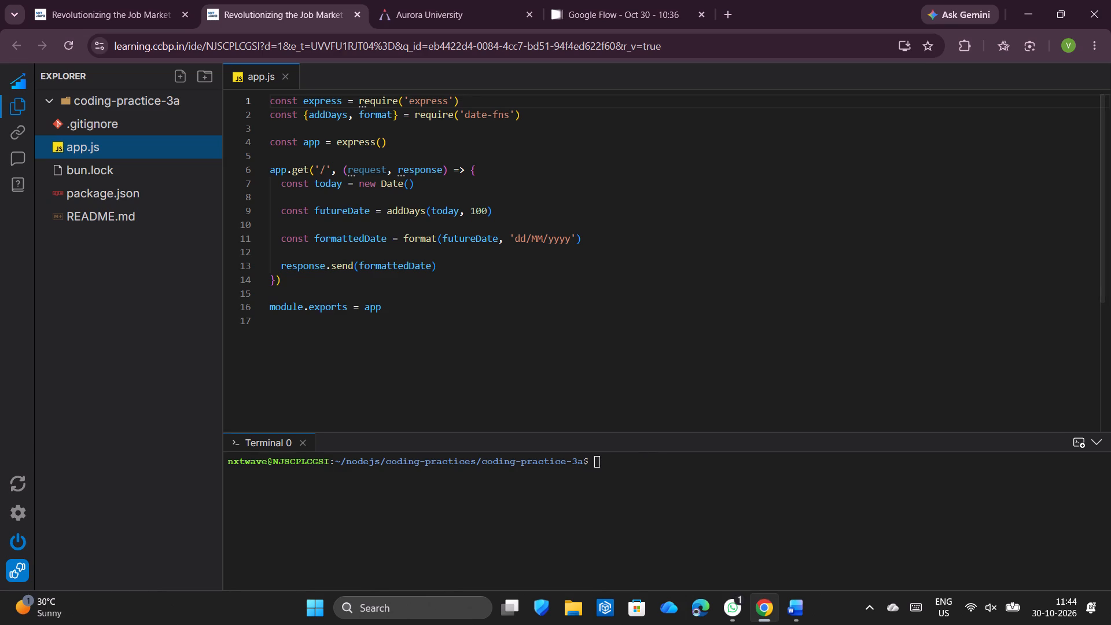
key(ctrl+shift+v)
key(Return)
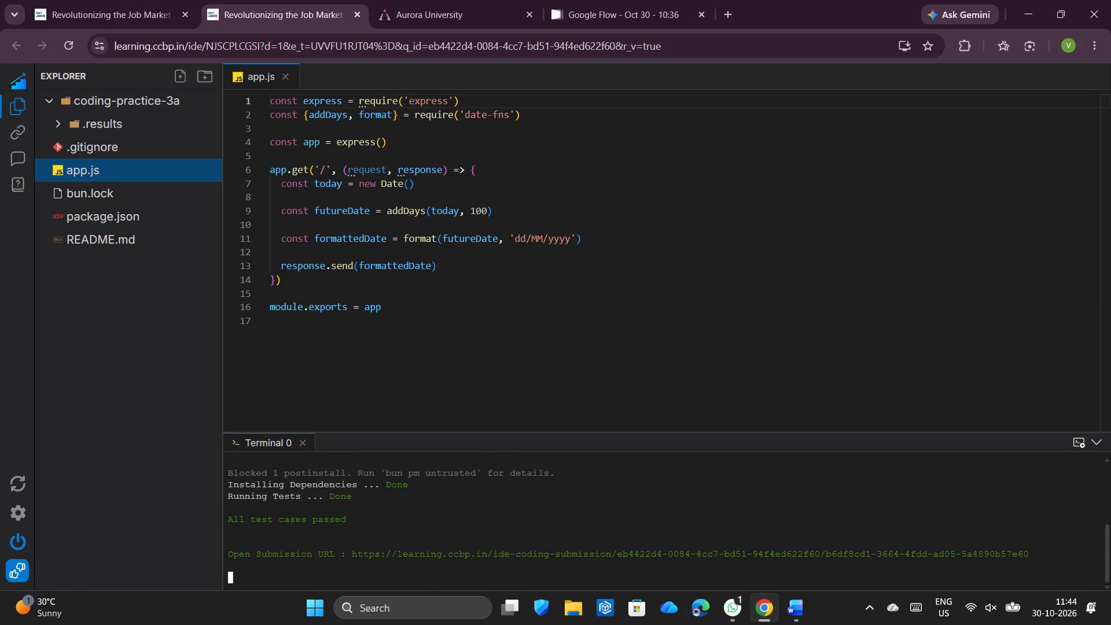
Capture a screenshot of the IDE with app.js and the terminal's submission output, leaving out the browser bars and taskbar.
key(Print)
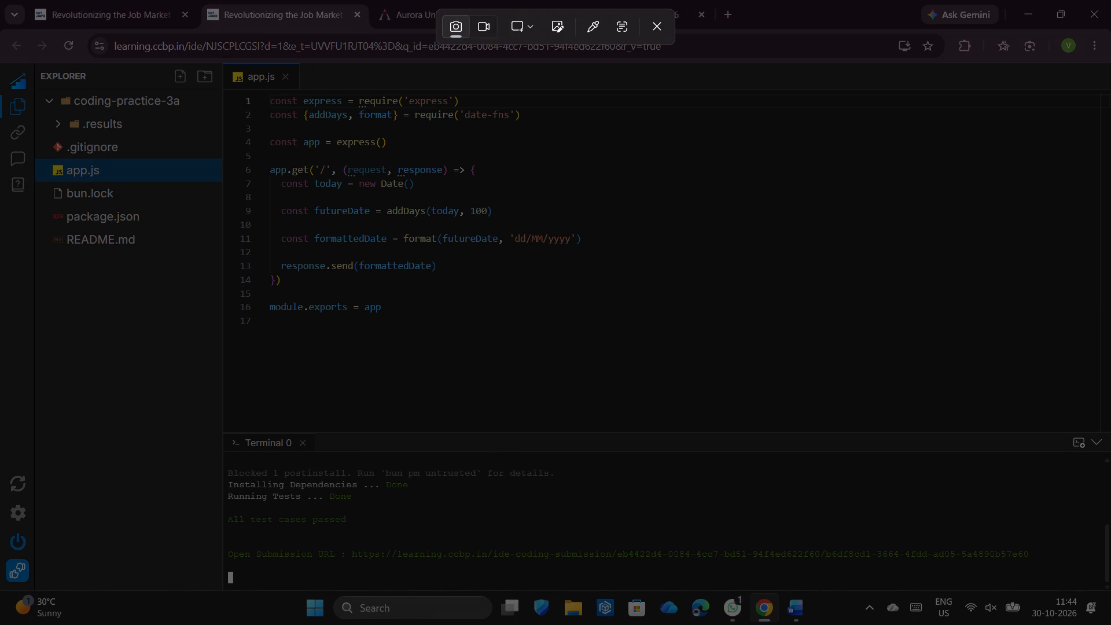
drag(0, 60, 1110, 609)
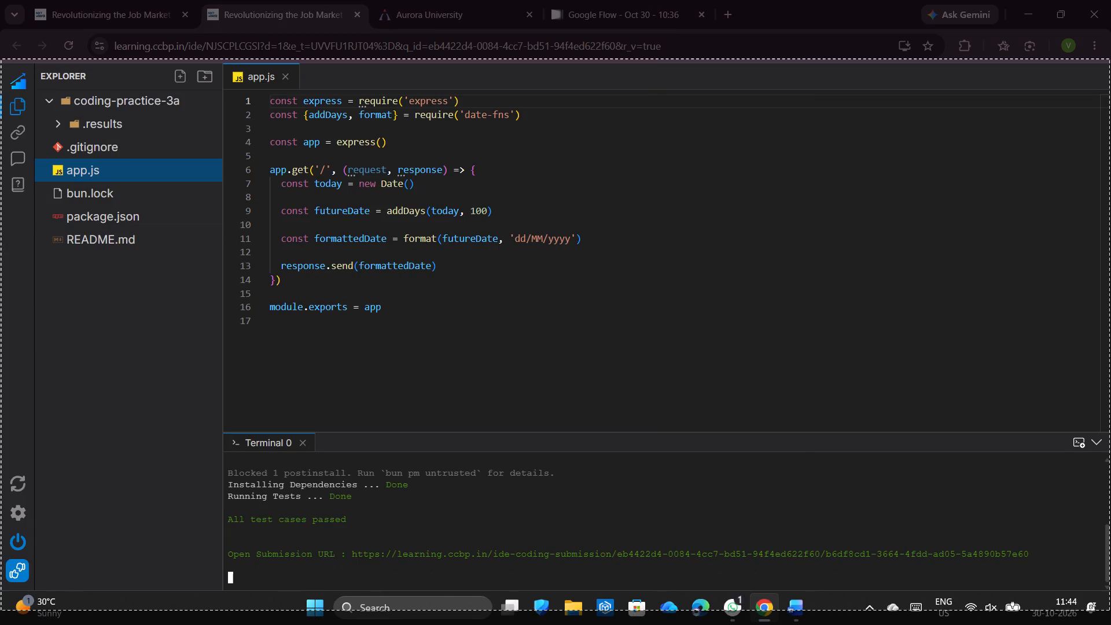
drag(1110, 609, 1110, 590)
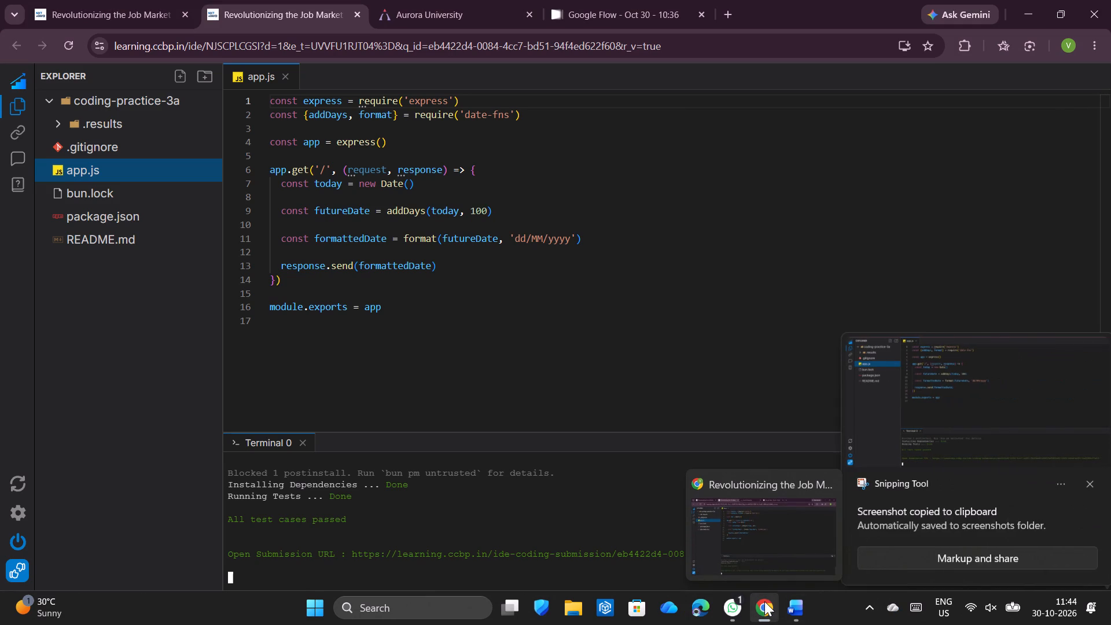
Switch to the Word report and replace the selected IDE picture below the code preview with the captured IDE screenshot.
click(788, 605)
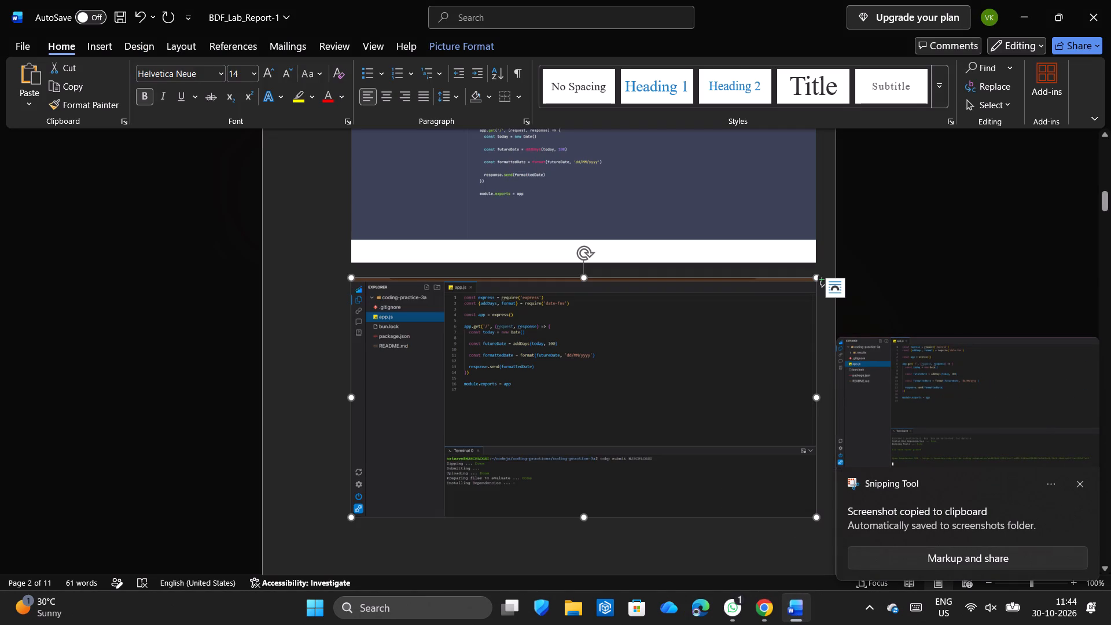
key(Delete)
key(ctrl+v)
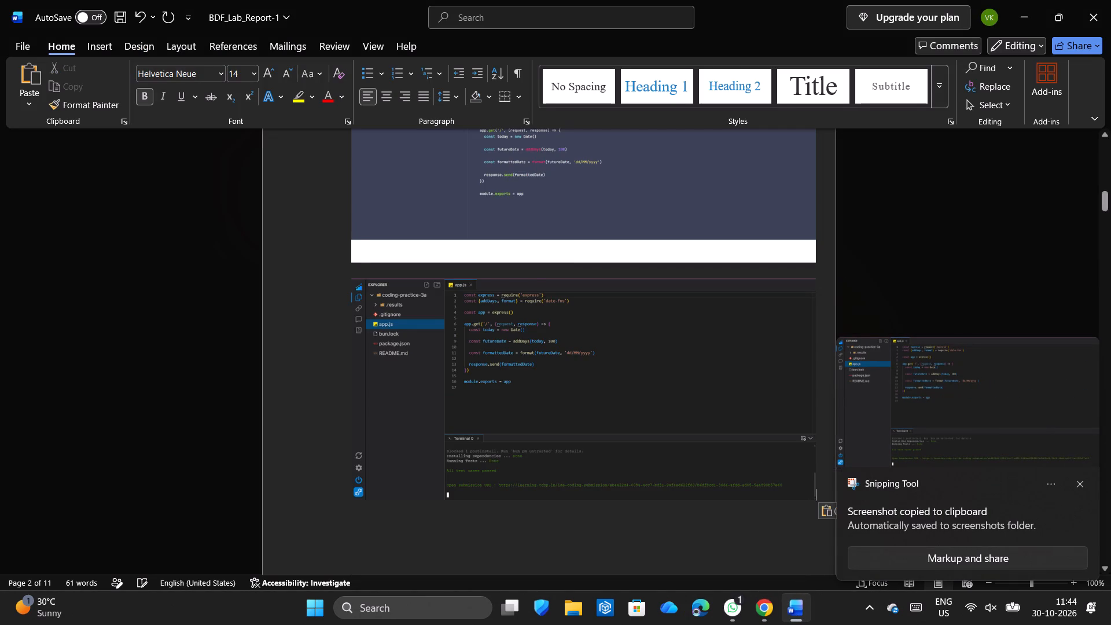
Open the submission details page for Date after 100 Days from Today and capture it without the browser bars and taskbar.
scroll(536, 433, down, 1)
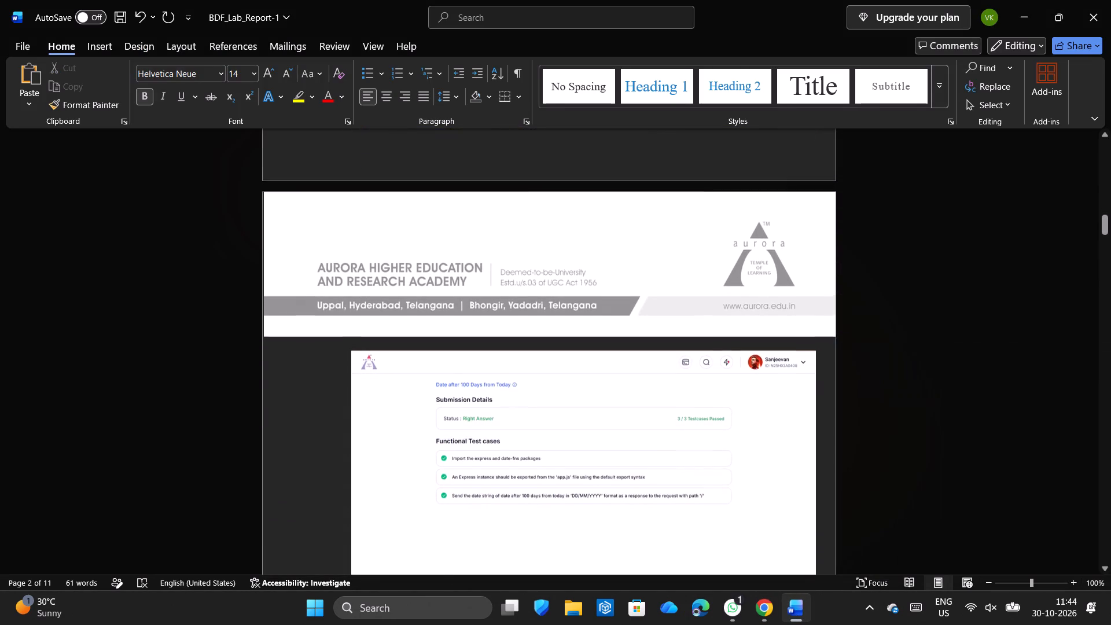
click(425, 557)
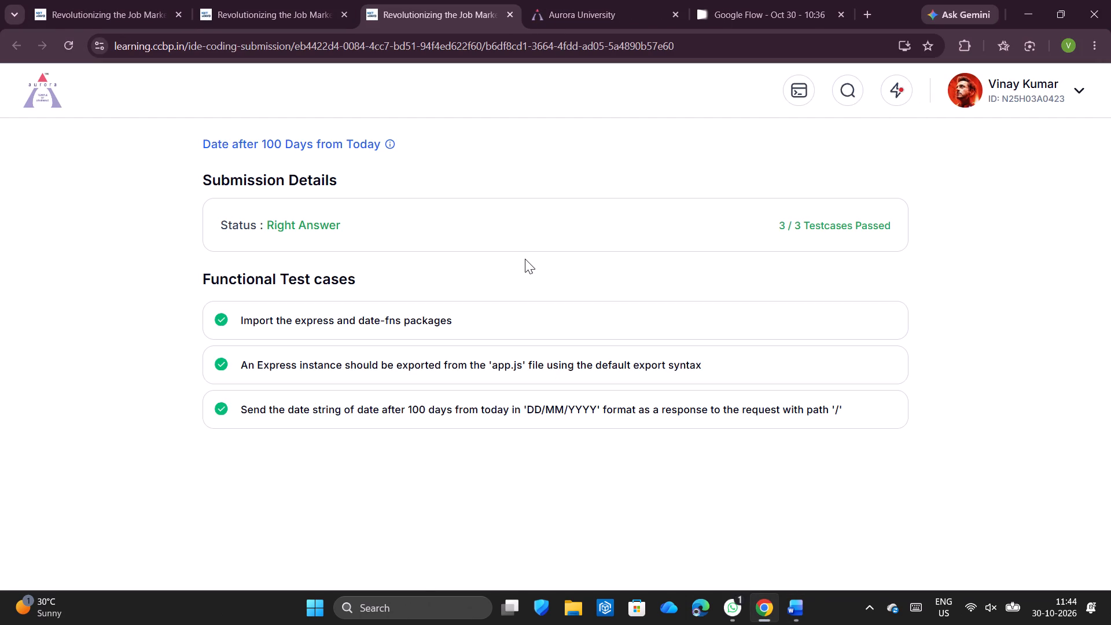
key(Print)
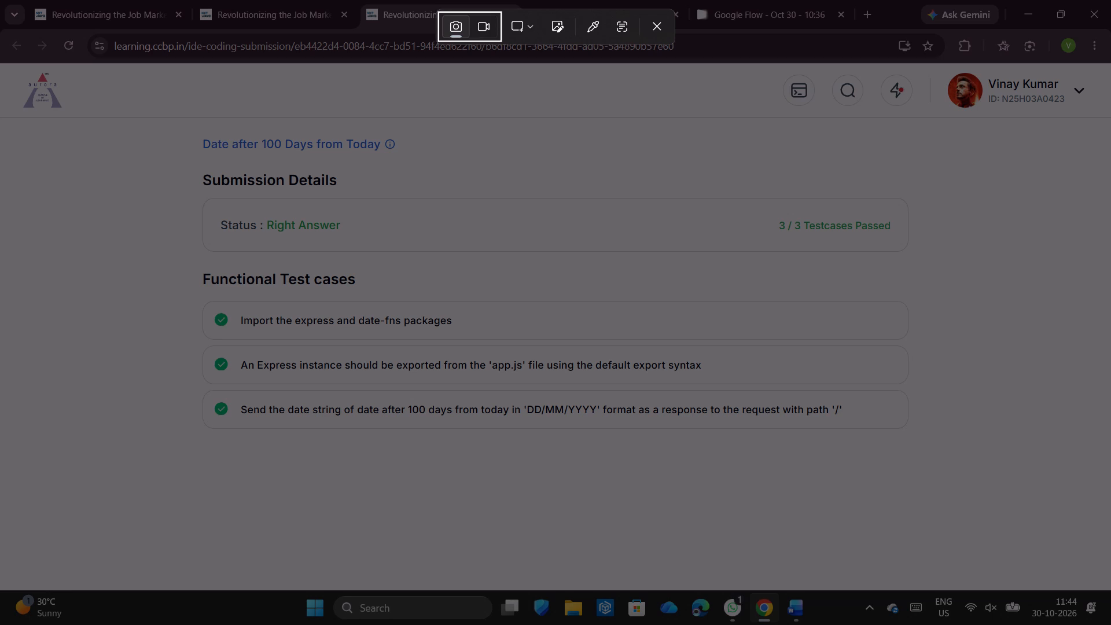
drag(0, 63, 1110, 585)
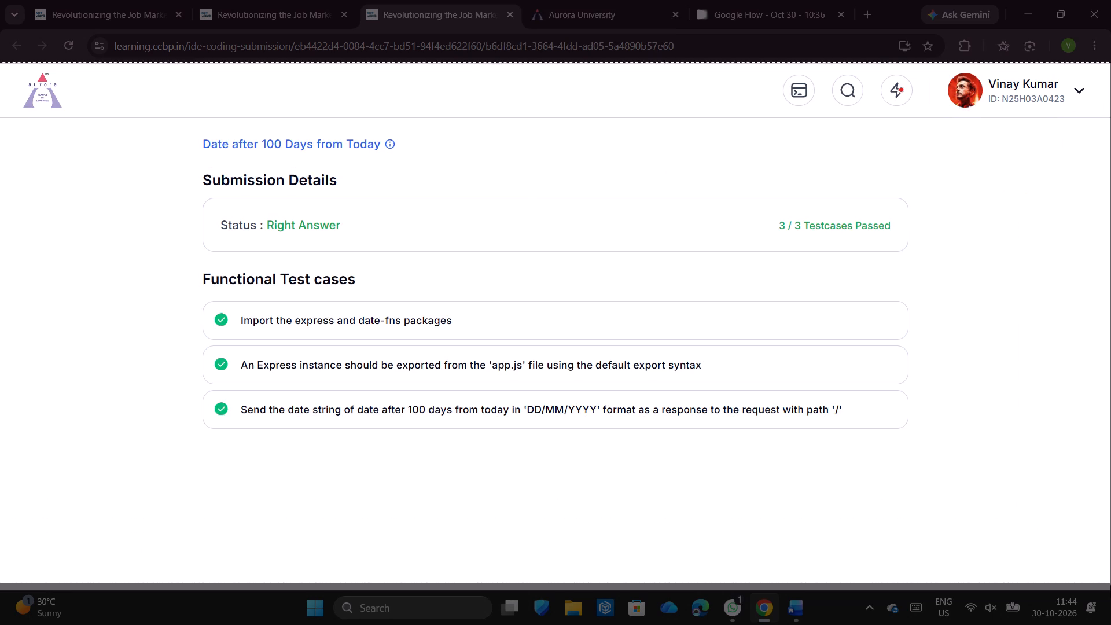
drag(1110, 585, 1110, 589)
Switch to the Word report and replace the old submission details picture on page 3 with the captured screenshot.
click(790, 598)
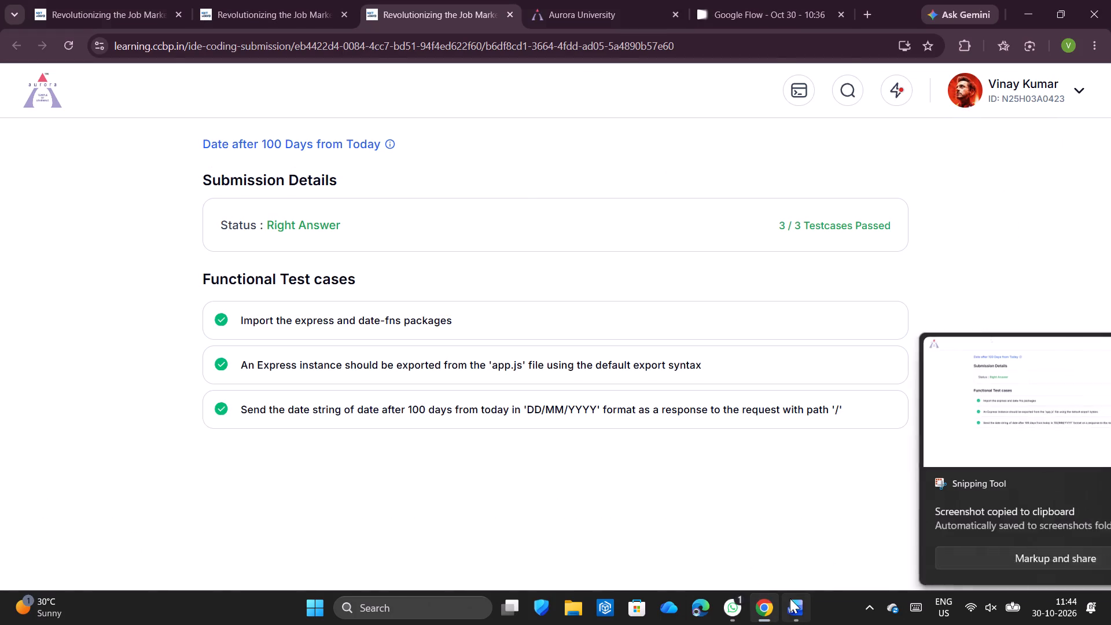
click(531, 534)
key(Delete)
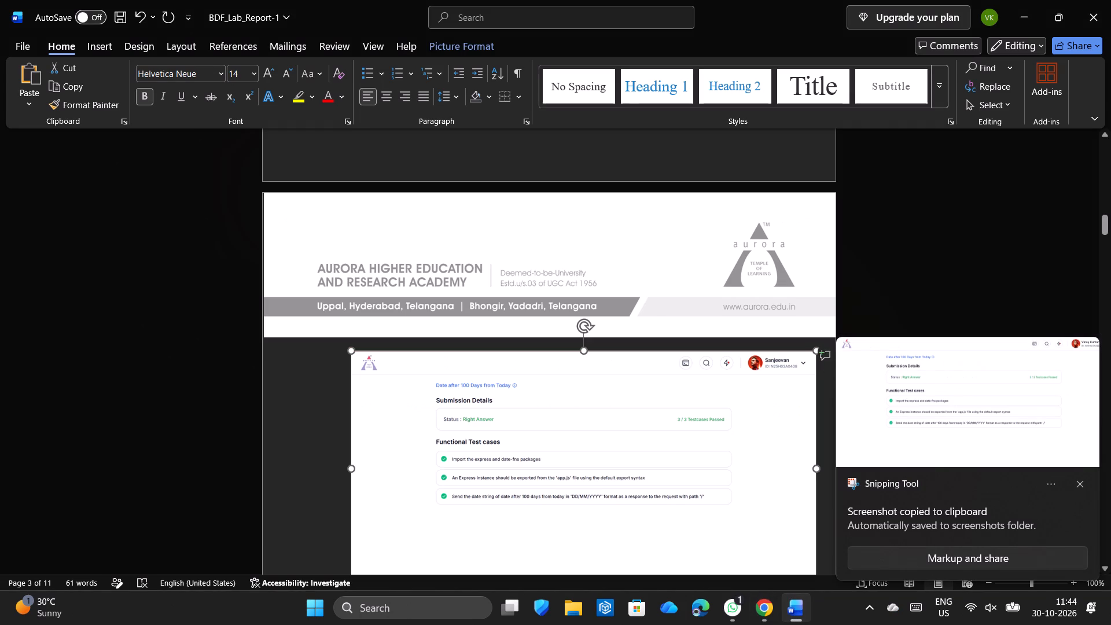
key(ctrl+v)
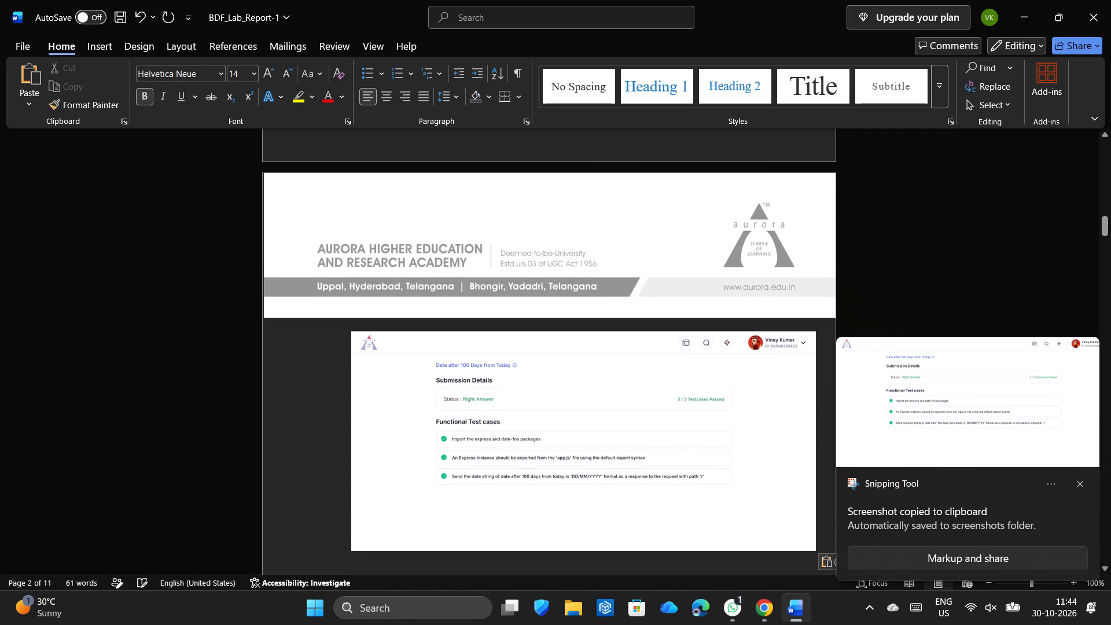
Look over the first question's pictures in the report, then select the question picture under heading 2, Today's Date.
scroll(524, 413, up, 3)
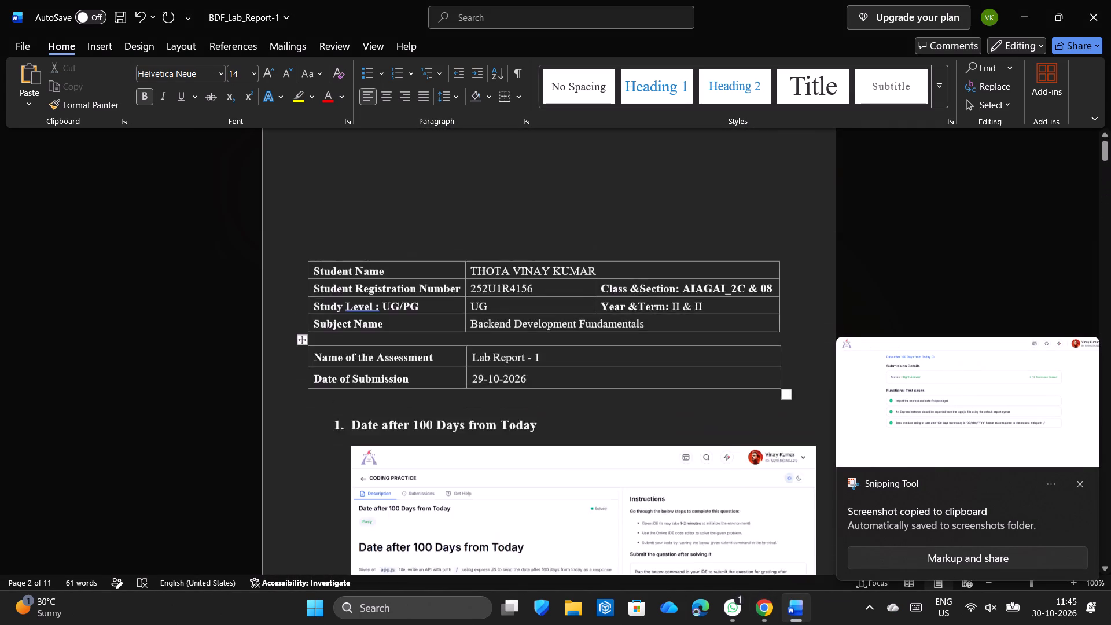
scroll(524, 413, down, 2)
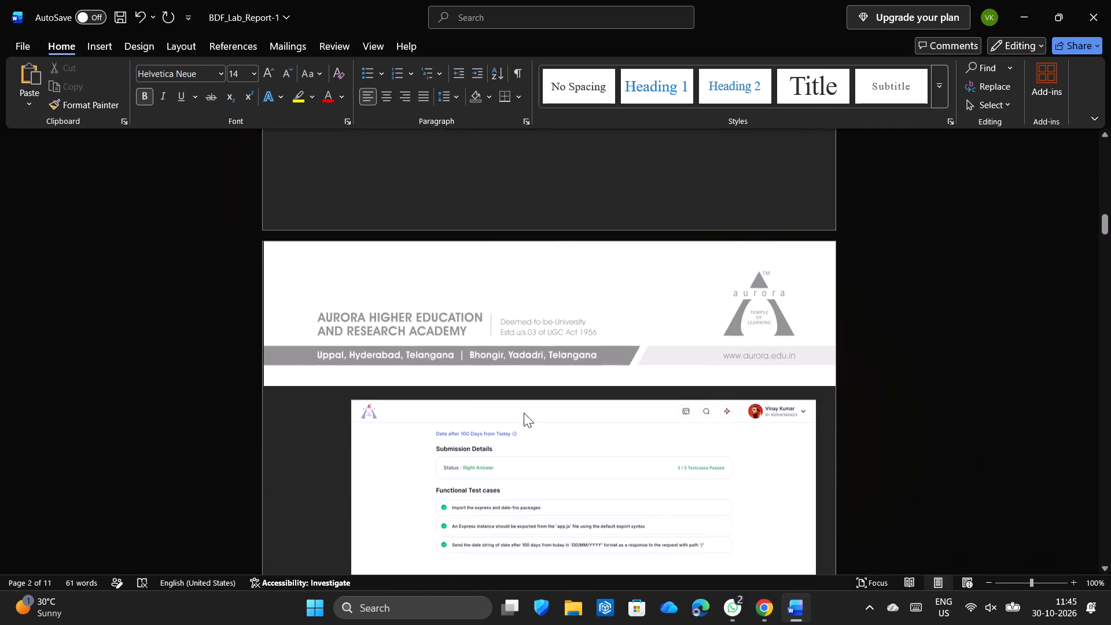
scroll(524, 413, down, 1)
click(524, 413)
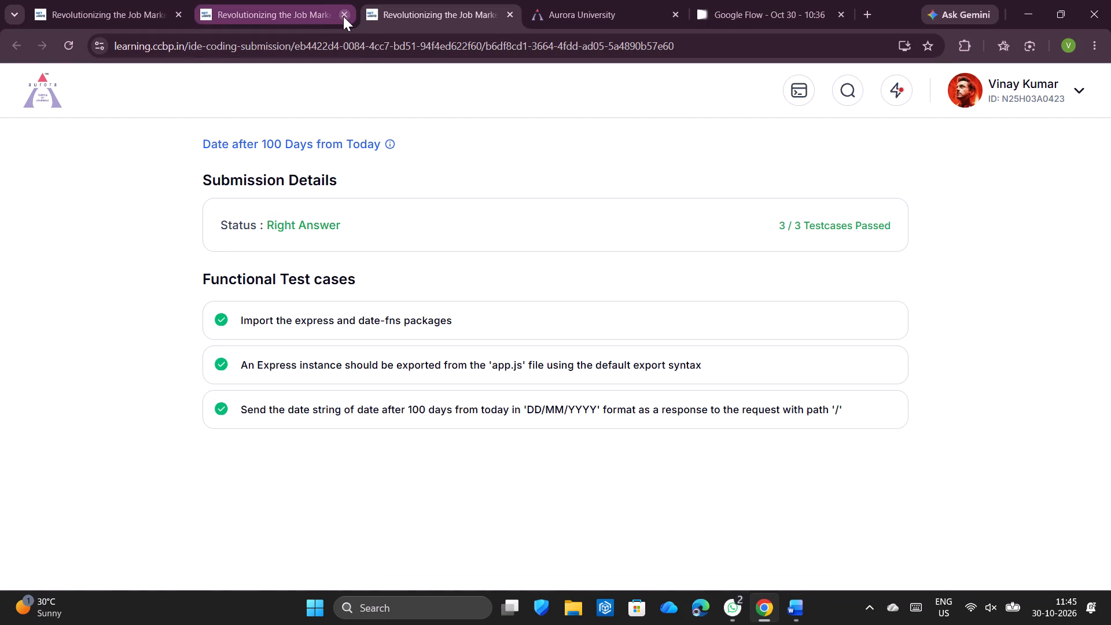
In Chrome, close the finished IDE and submission pages and open the Today's Date coding practice from the course list.
click(343, 16)
click(343, 16)
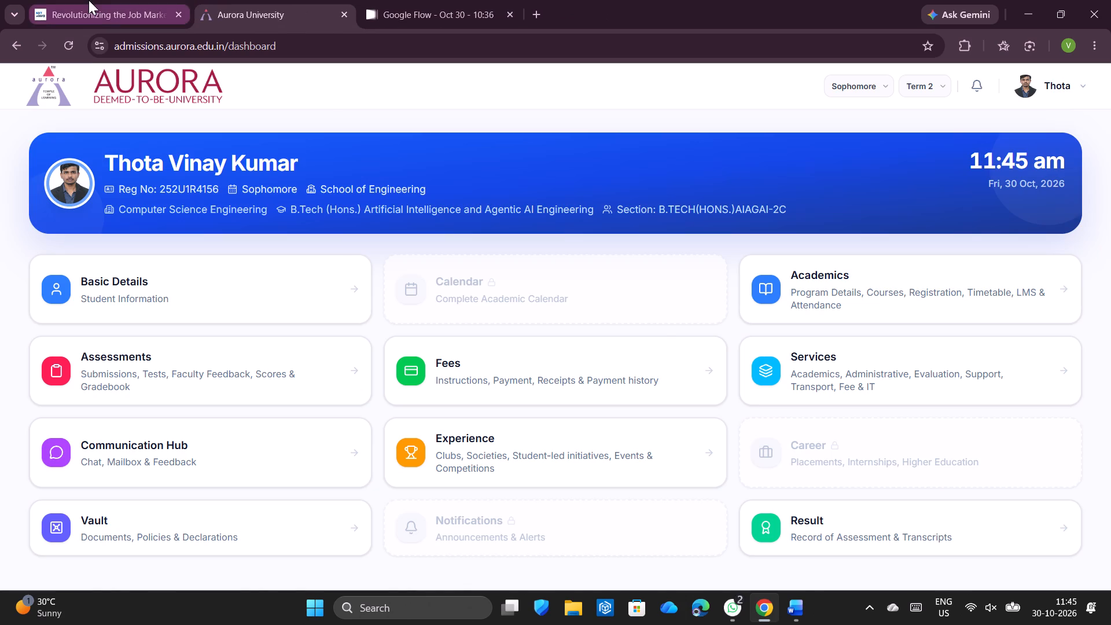
click(89, 0)
click(25, 135)
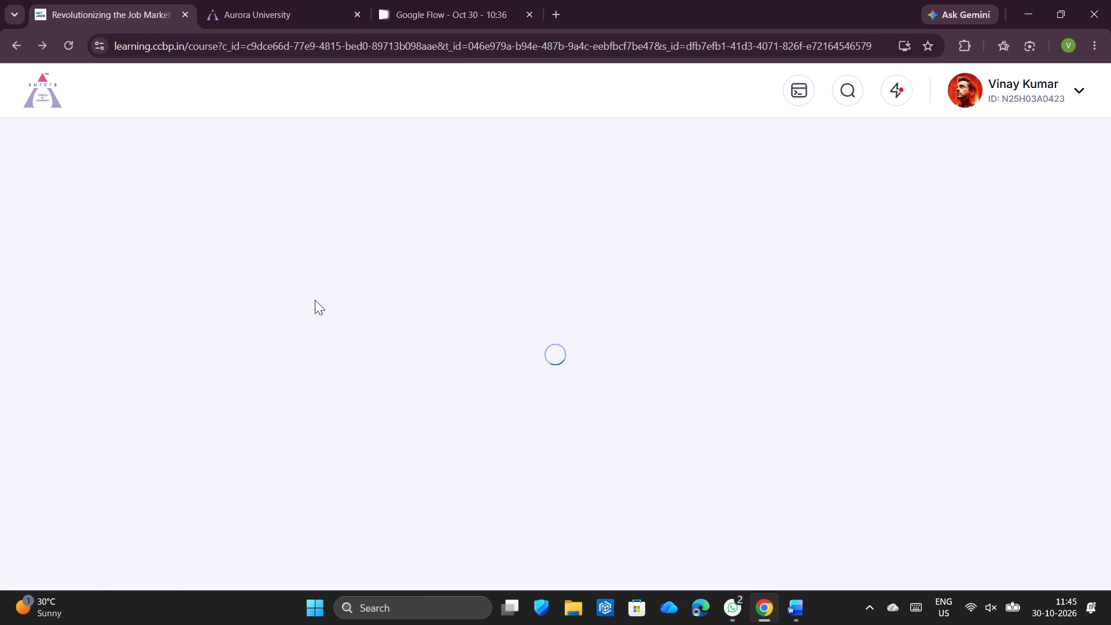
click(470, 330)
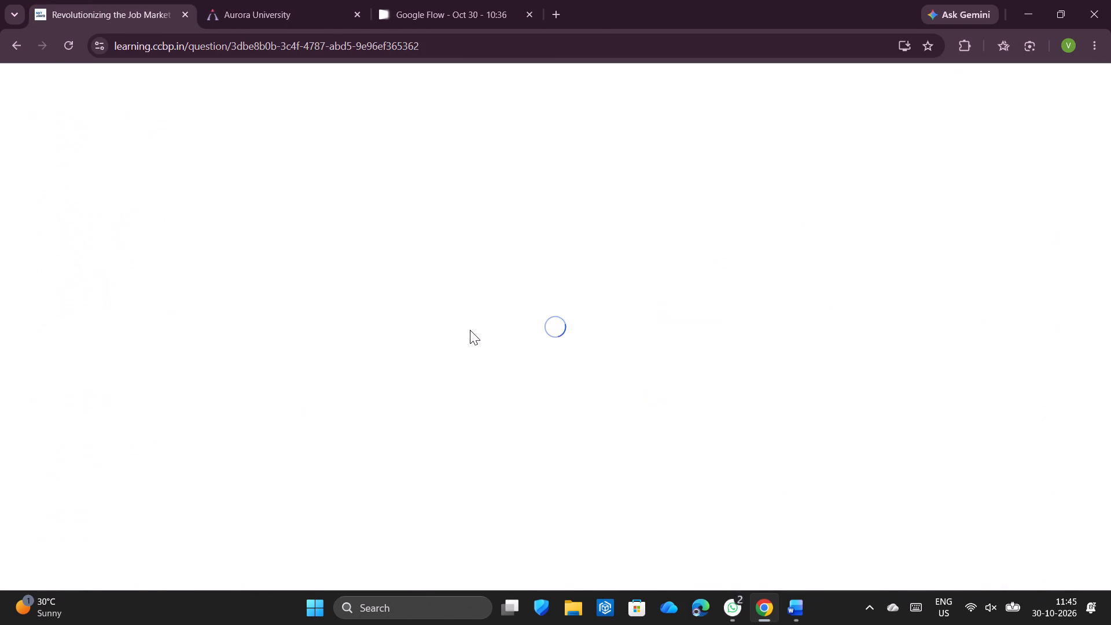
Open the IDE for Today's Date and agree to close the session active in another window.
click(934, 469)
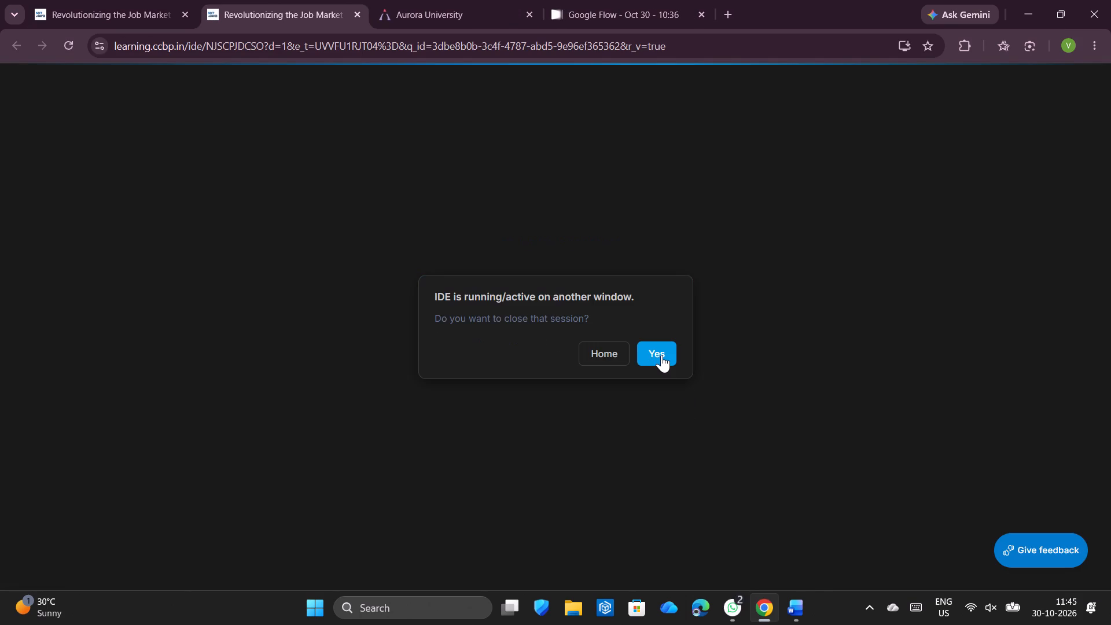
click(661, 355)
click(661, 355)
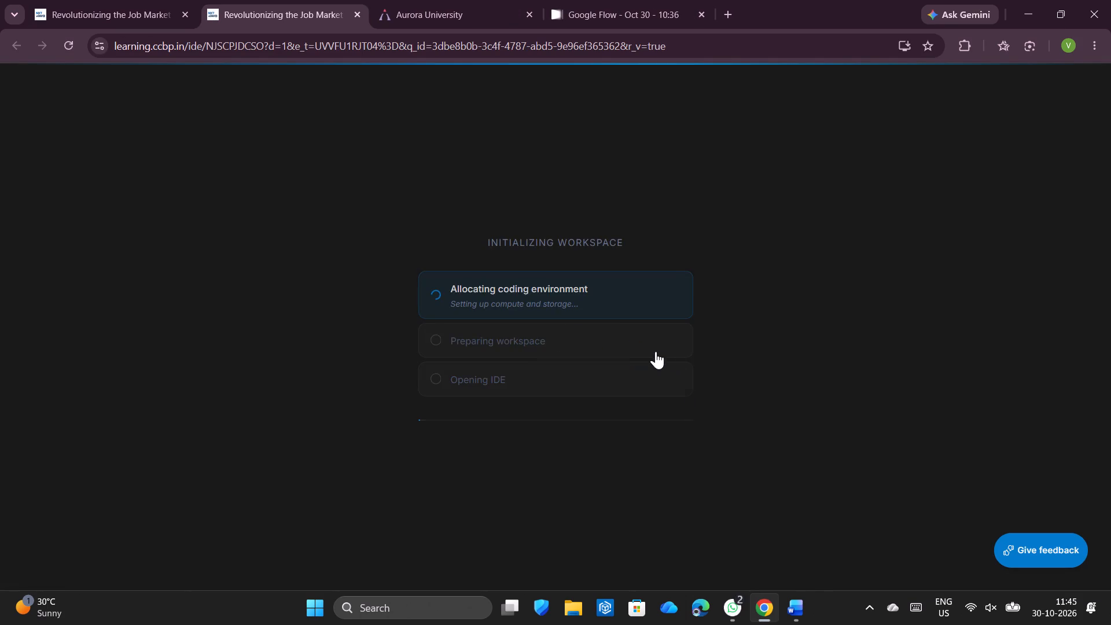
click(649, 352)
Return to the Today's Date question page and capture a screenshot of it without the browser bars and taskbar.
click(115, 3)
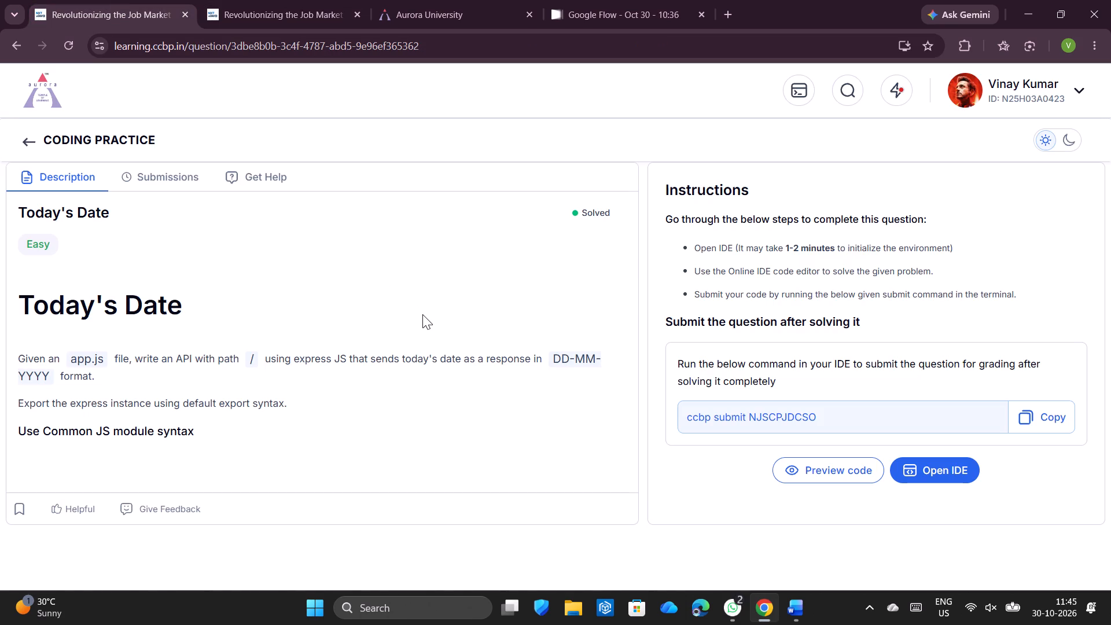
key(Print)
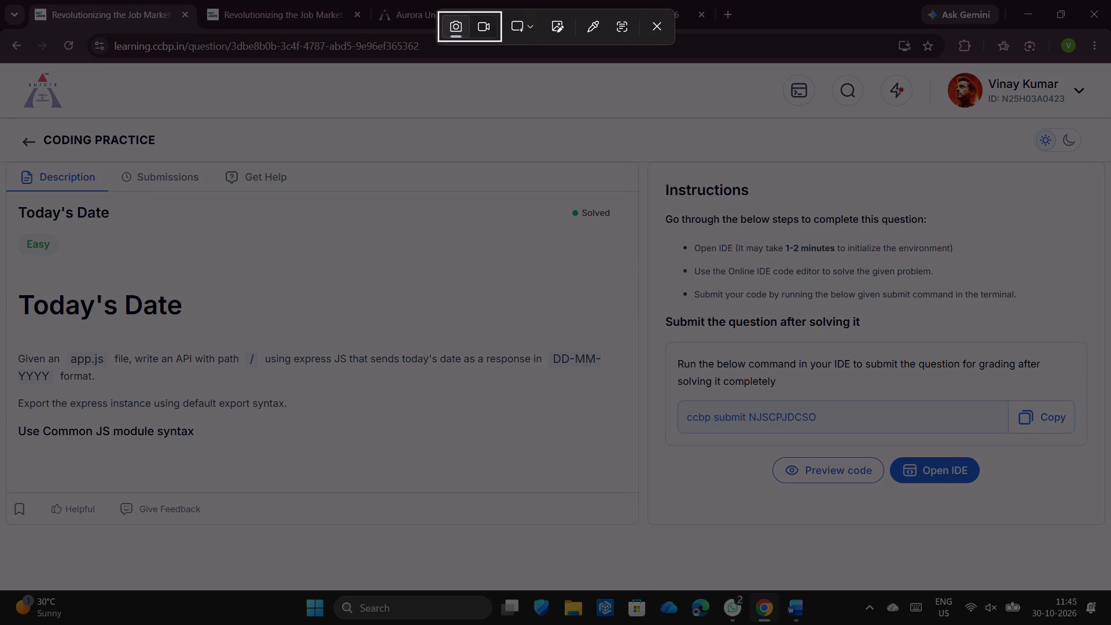
drag(0, 62, 252, 205)
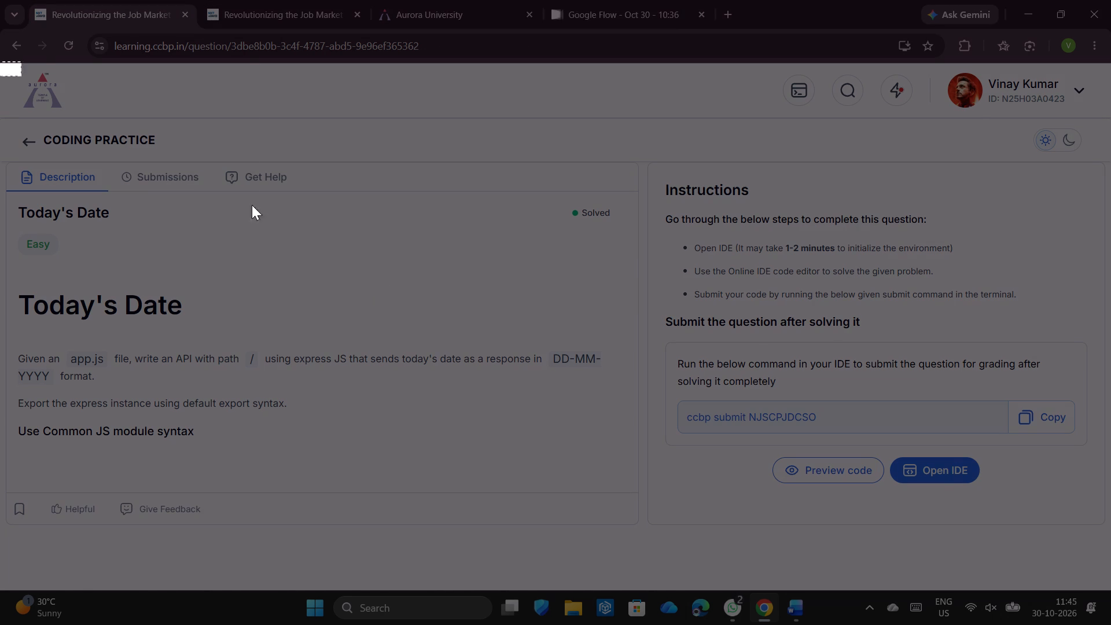
drag(252, 205, 1110, 587)
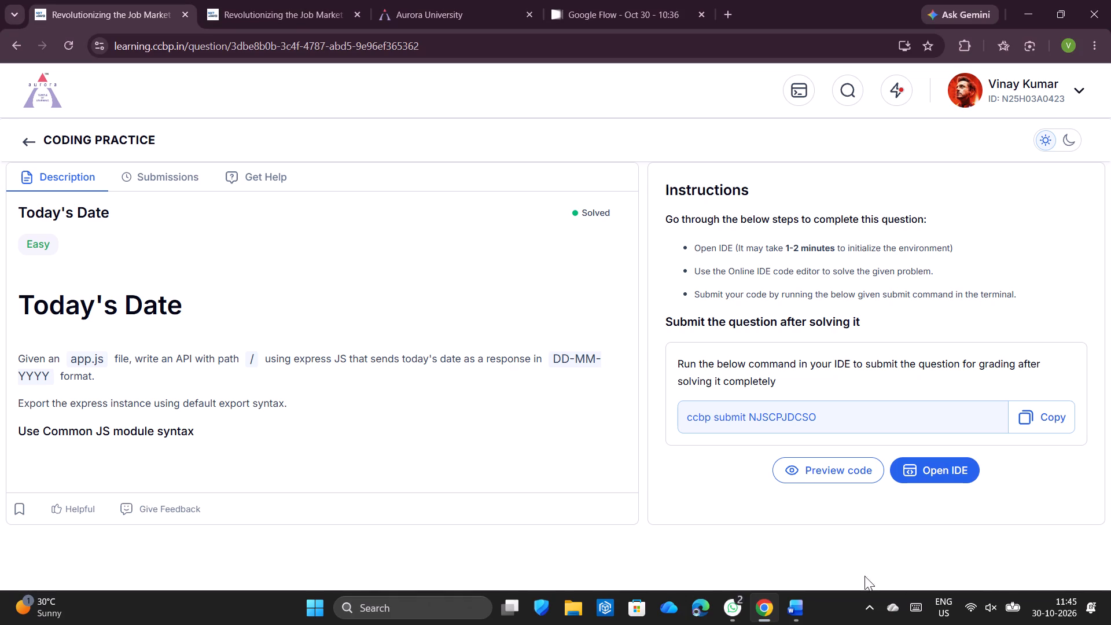
Switch to the Word report and replace the selected question picture under Today's Date with the captured screenshot.
click(793, 609)
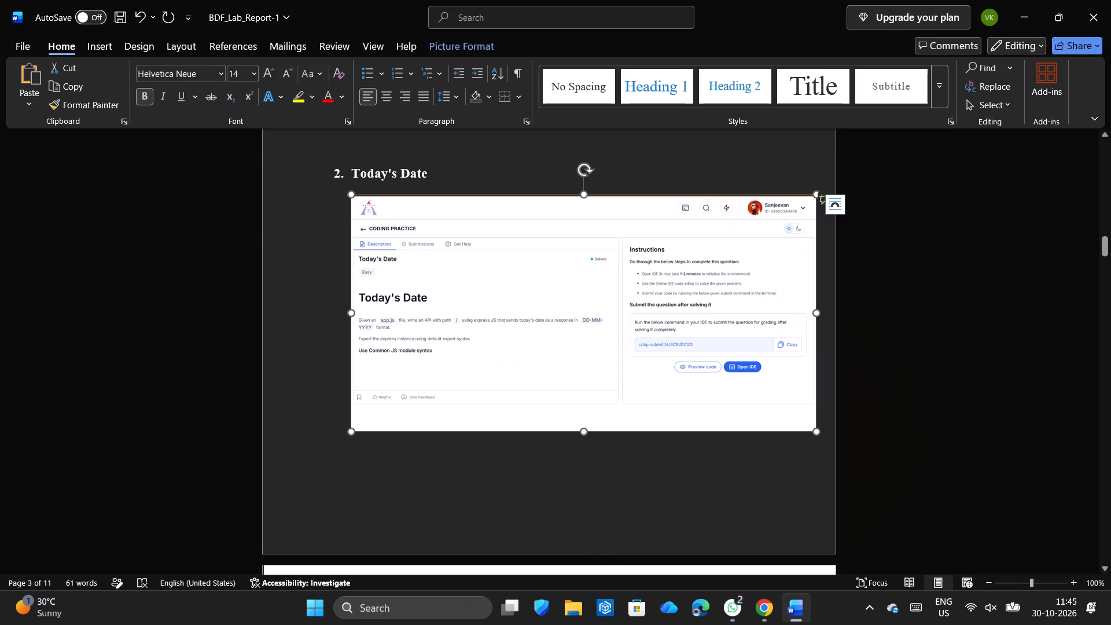
key(Delete)
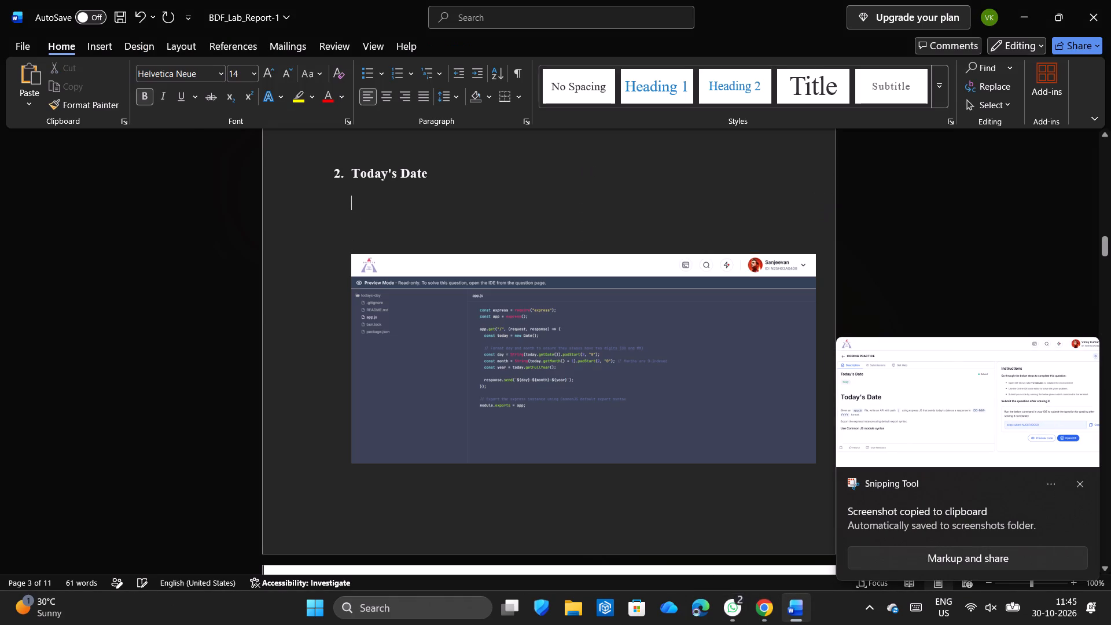
key(ctrl+v)
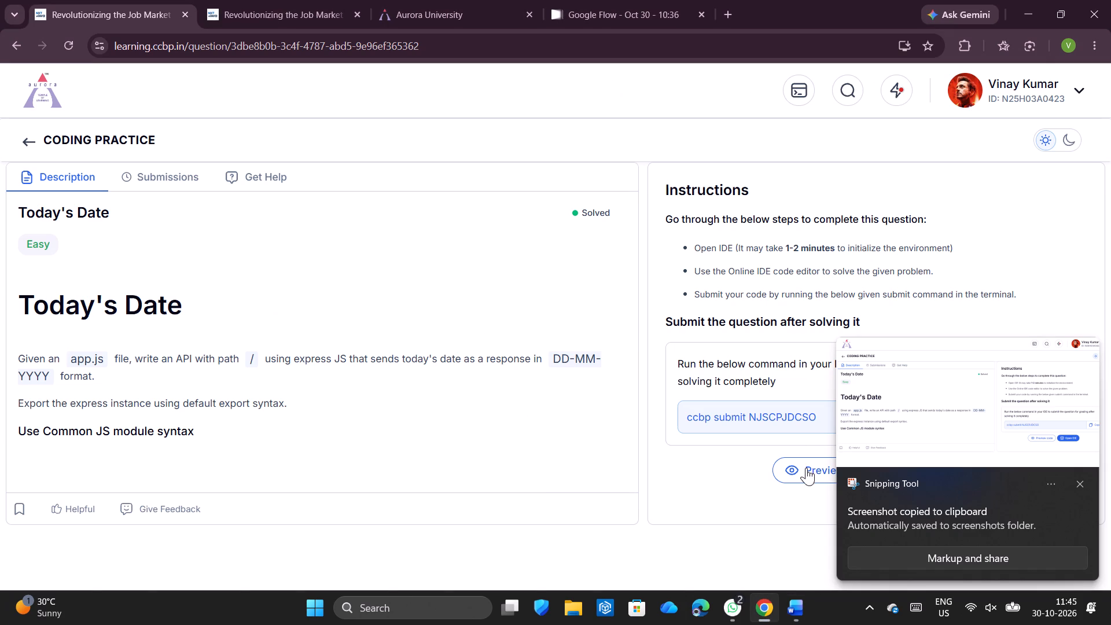
Open the code preview of Today's Date in Chrome and capture it without the browser bars and taskbar.
click(806, 468)
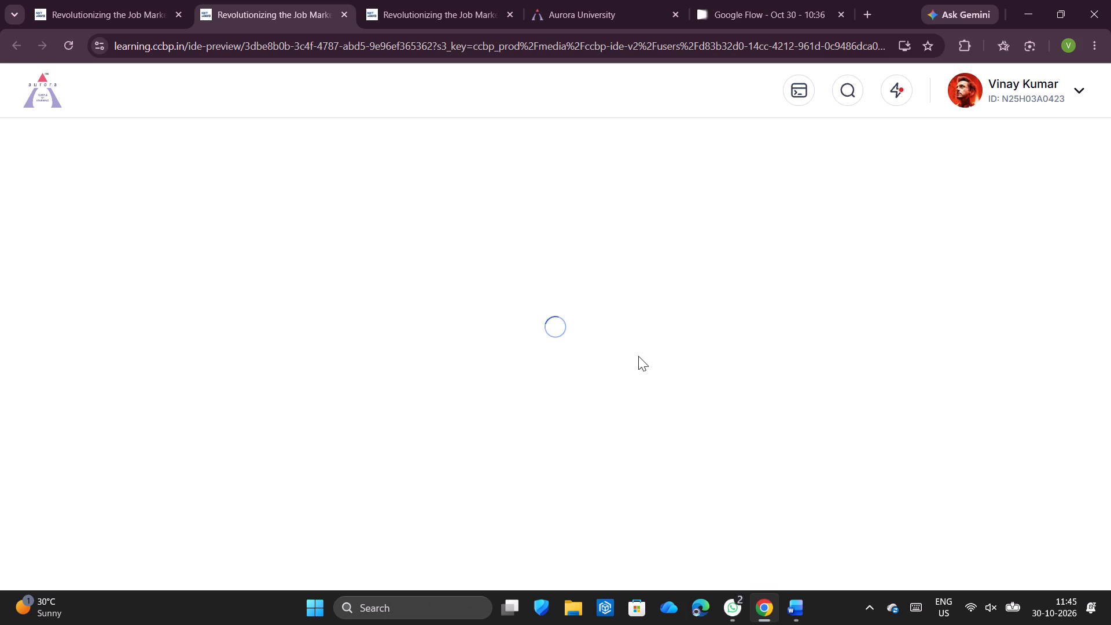
key(Print)
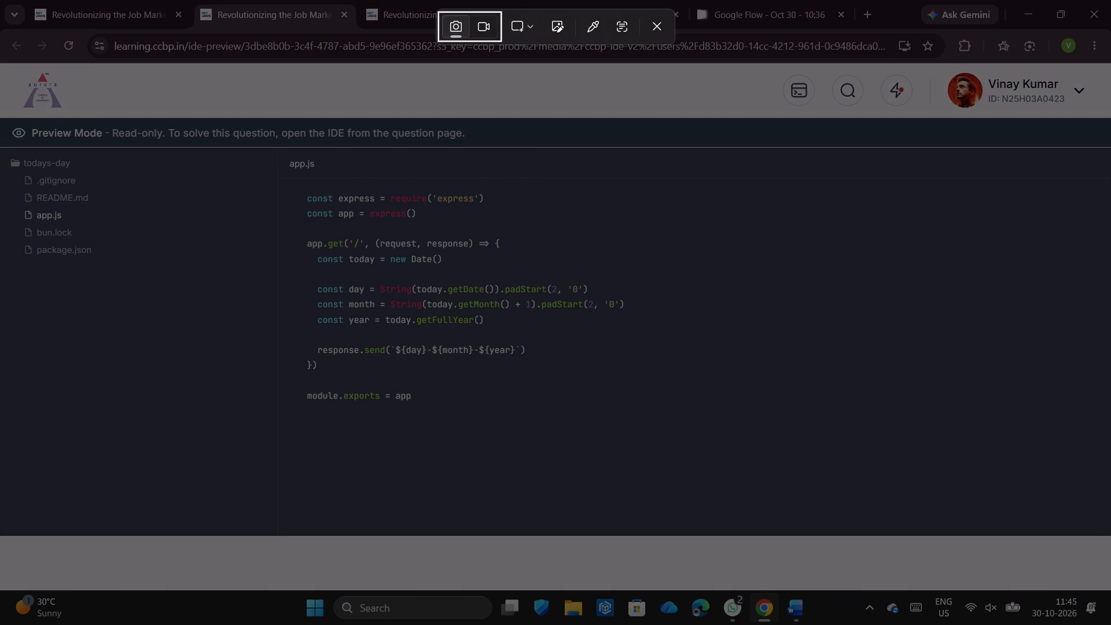
drag(0, 62, 1110, 623)
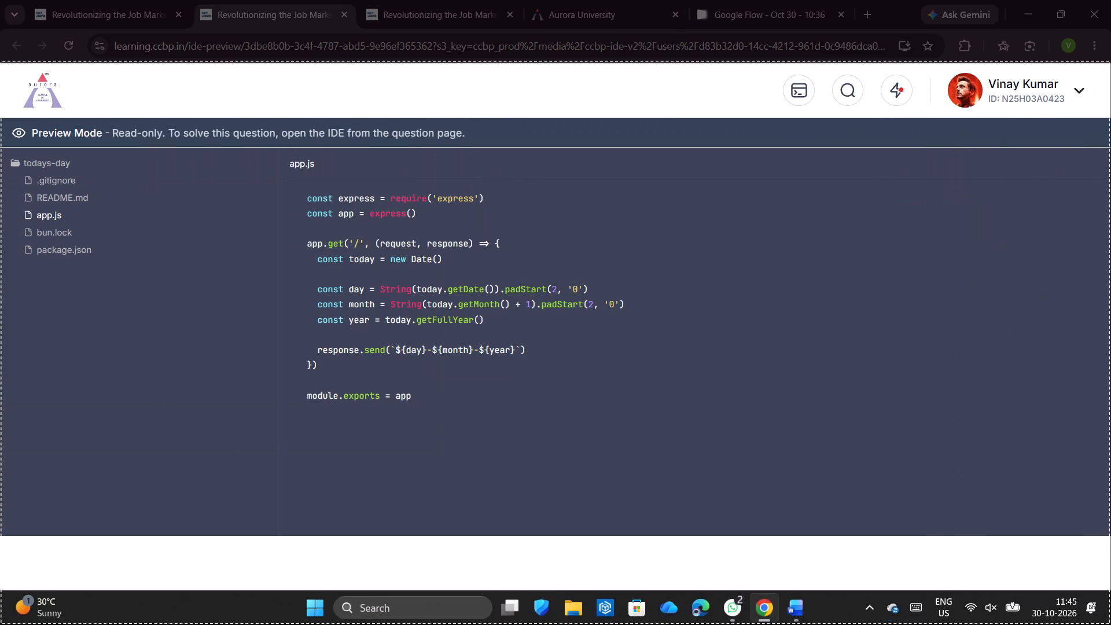
drag(1110, 623, 1110, 589)
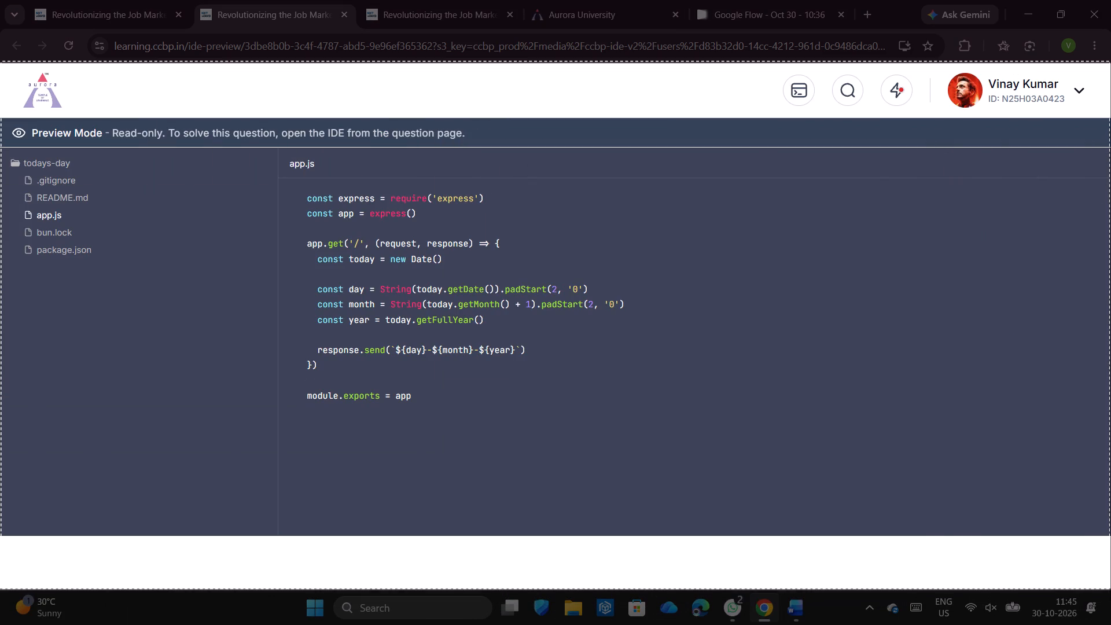
drag(1110, 589, 1110, 589)
Switch to the Word report and replace the code preview picture in the Today's Date section with the captured screenshot.
click(807, 597)
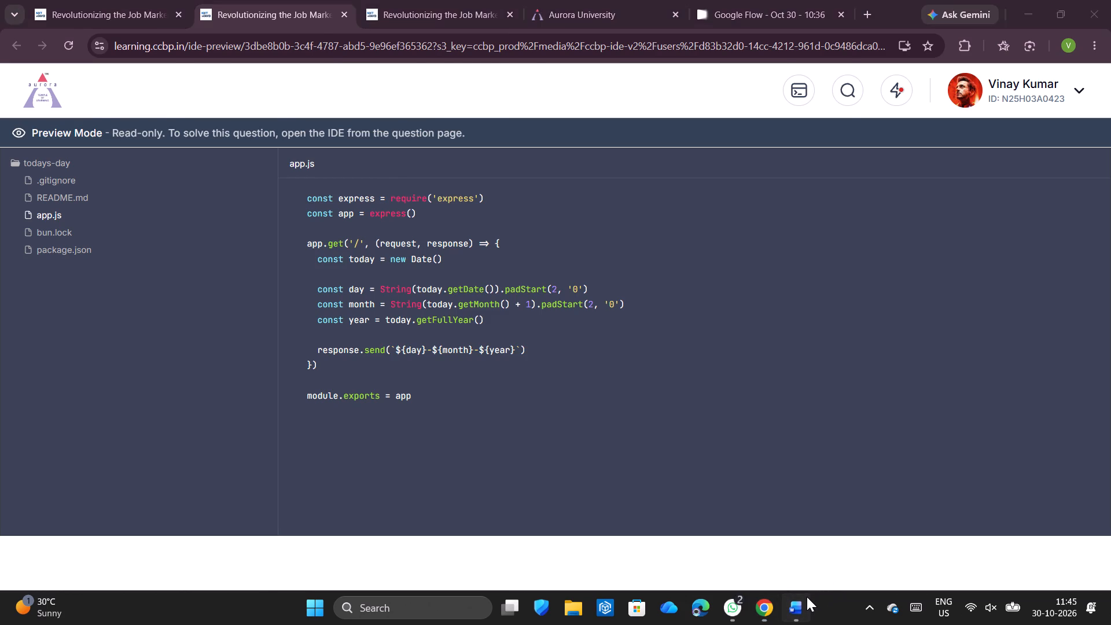
scroll(549, 388, down, 1)
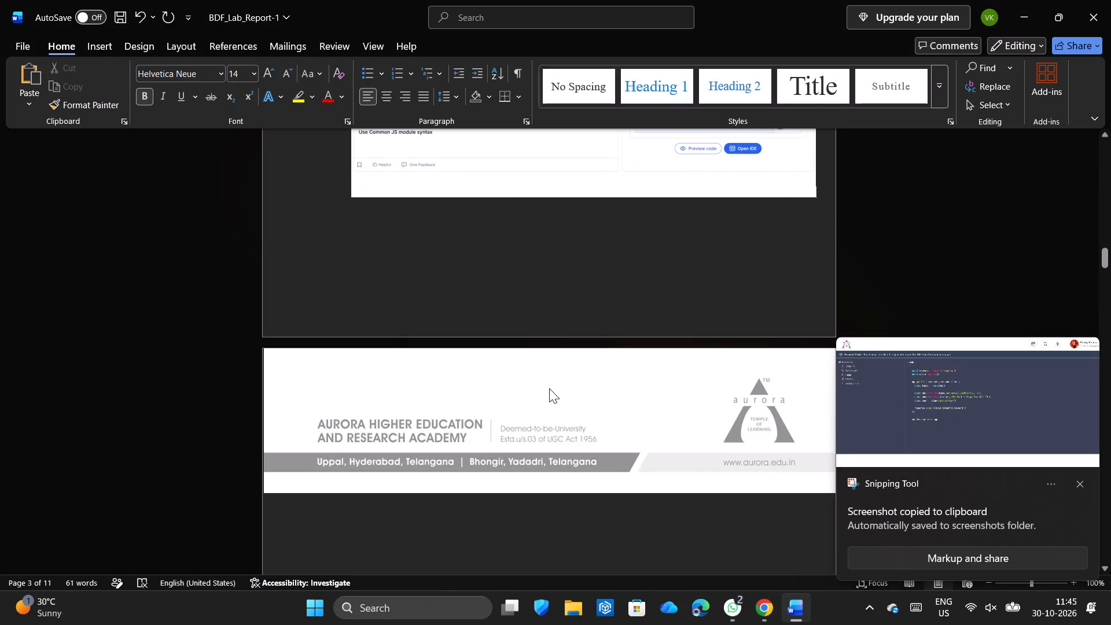
scroll(549, 388, down, 1)
click(549, 388)
key(Delete)
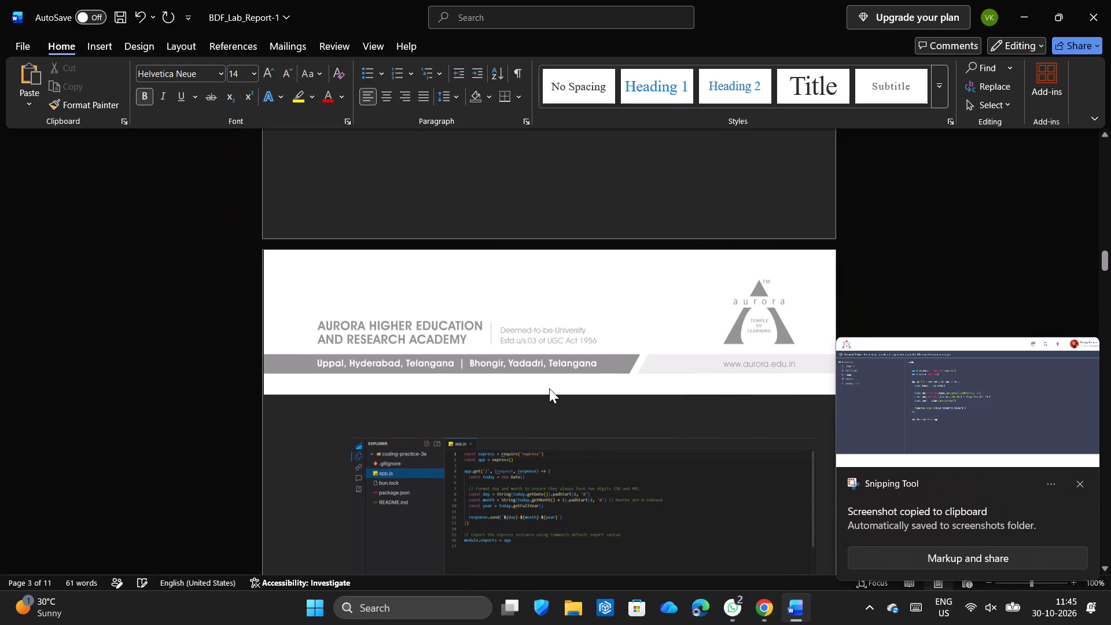
key(ctrl+v)
scroll(549, 388, right, 1)
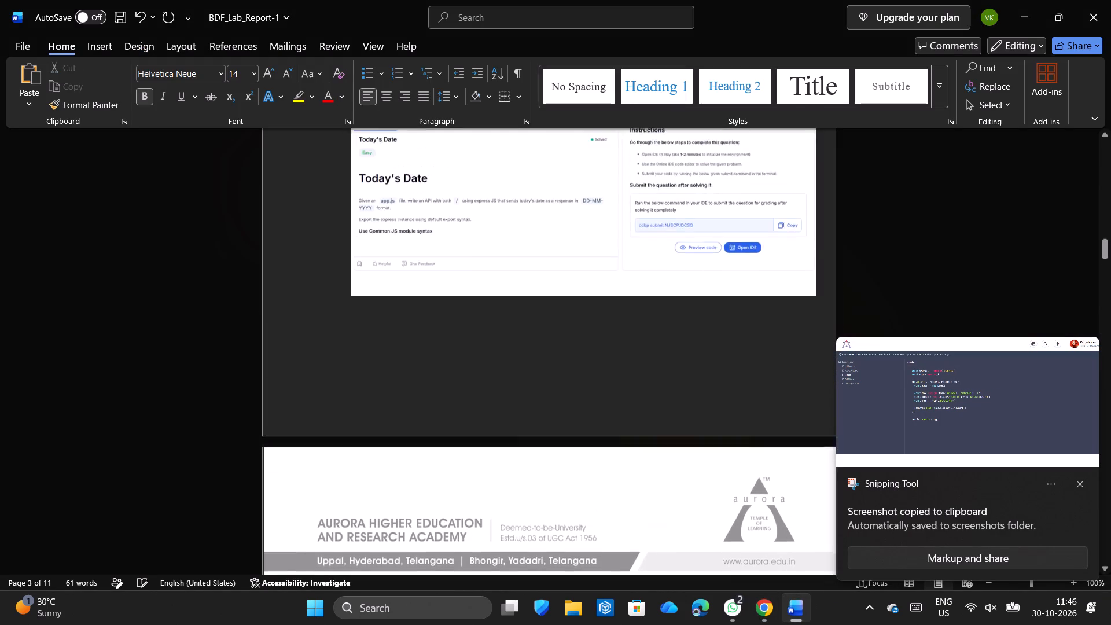
scroll(549, 388, right, 1)
click(549, 388)
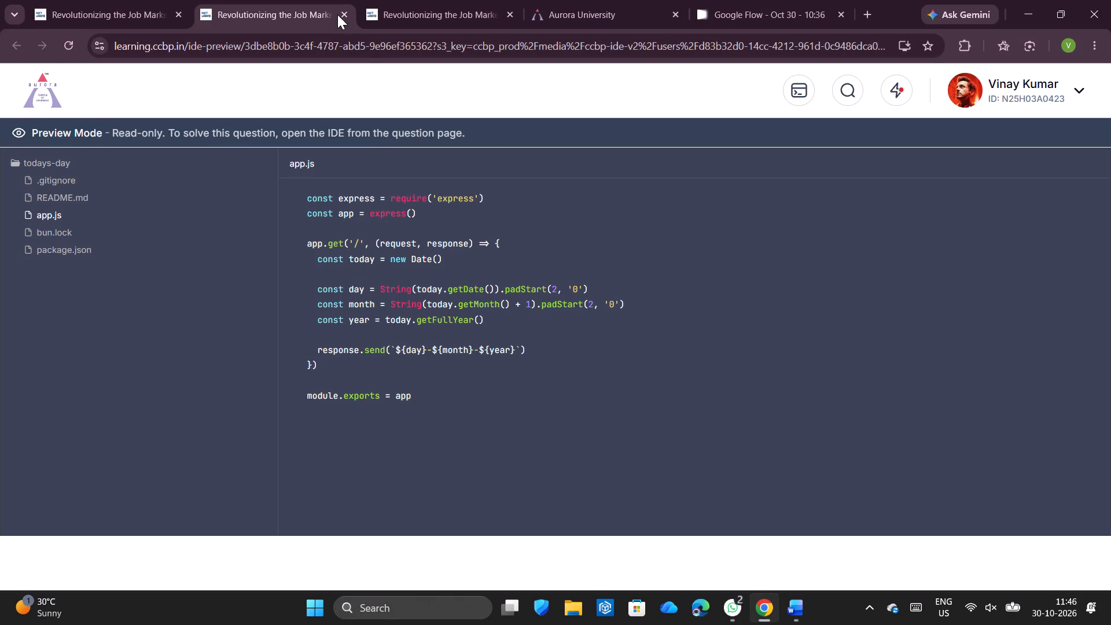
Close the code preview page in Chrome and open app.js from the coding-practice-3e folder in the IDE.
click(348, 16)
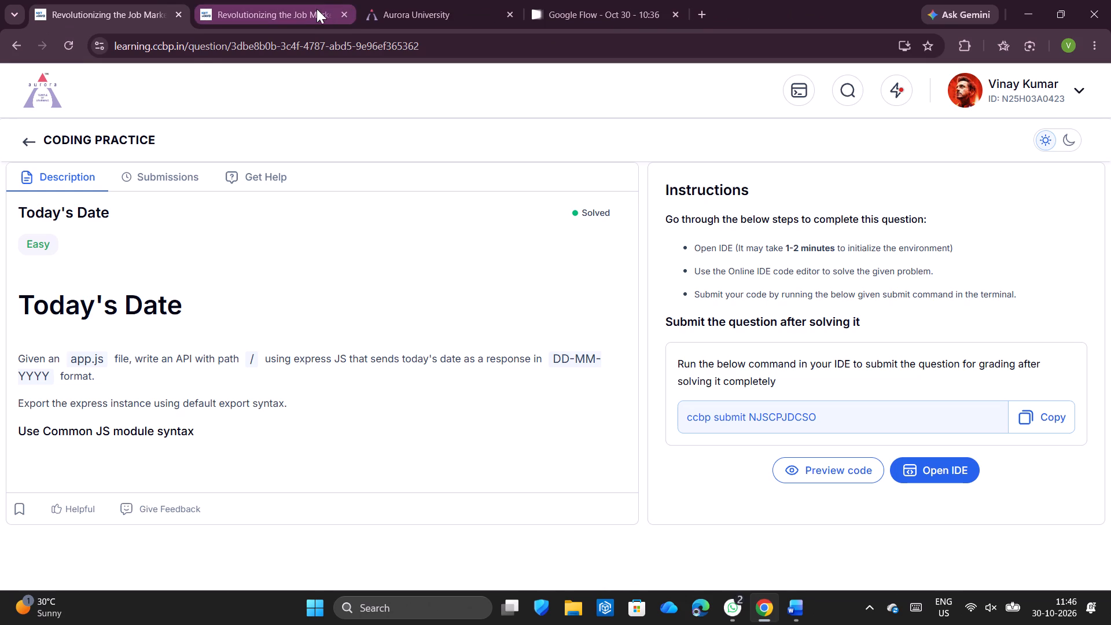
click(317, 9)
click(123, 89)
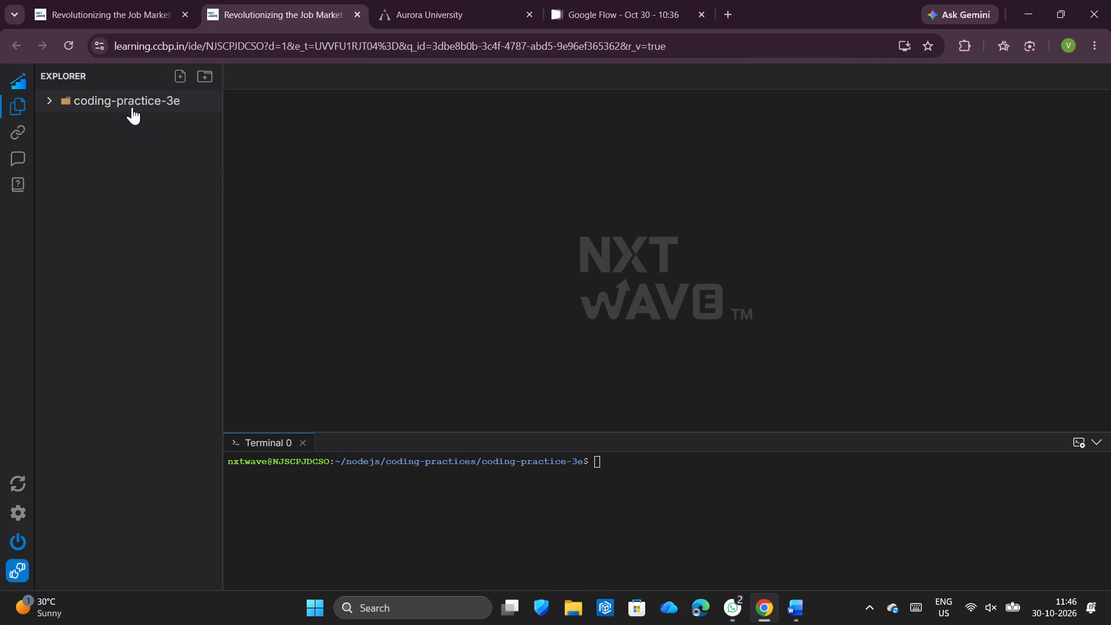
click(132, 107)
click(127, 142)
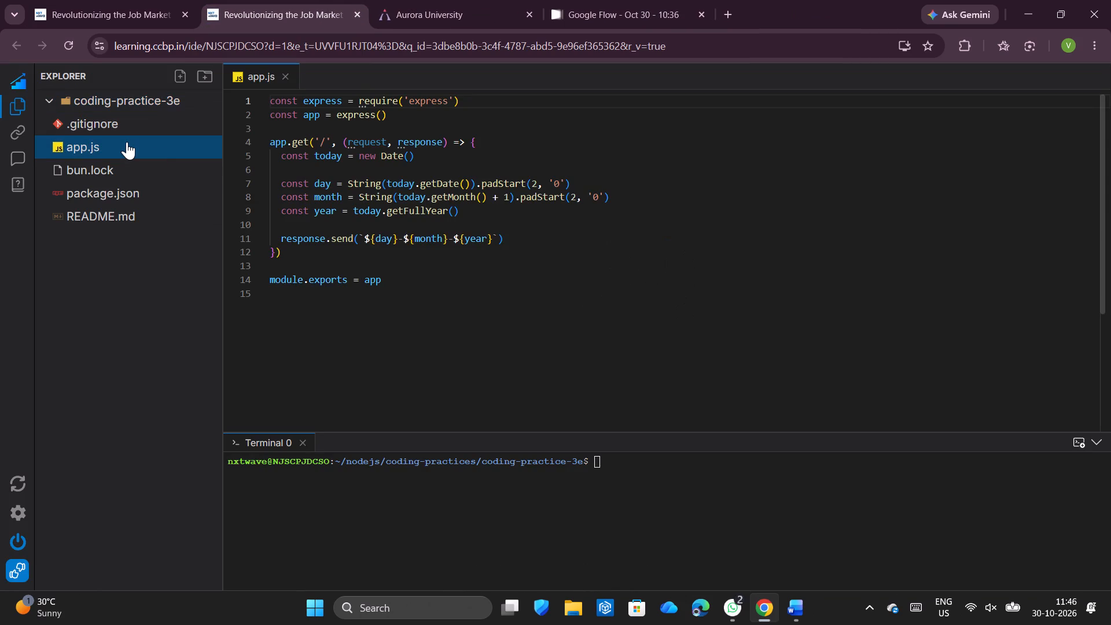
Copy the submit command from the Today's Date question page and run ccbp submit NJSCPJDCSO in the IDE terminal.
click(107, 0)
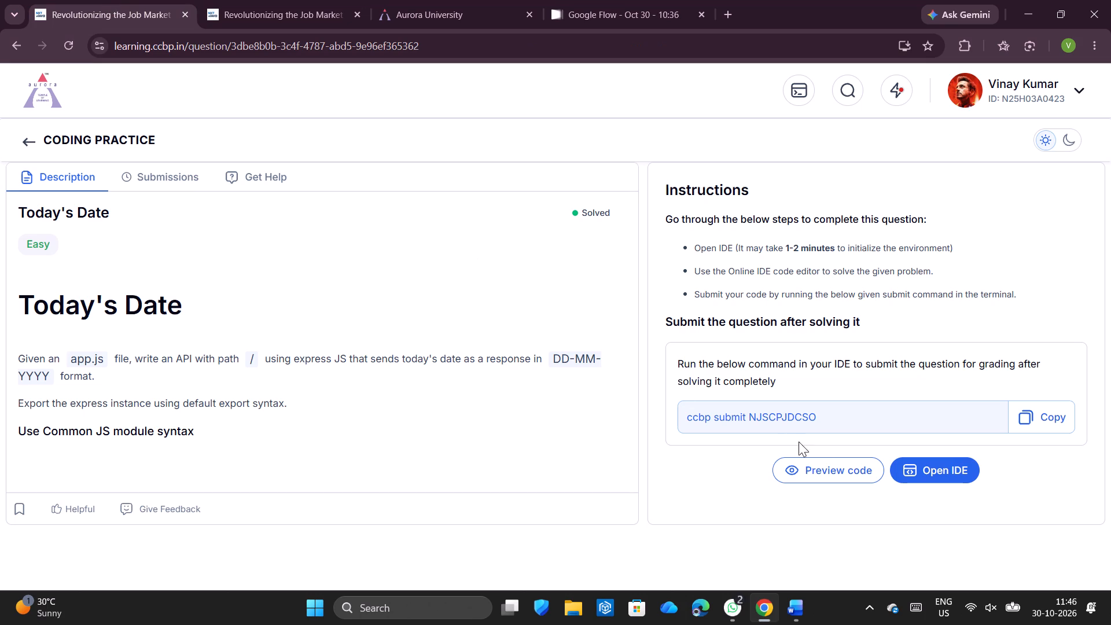
click(1024, 415)
click(265, 0)
click(702, 506)
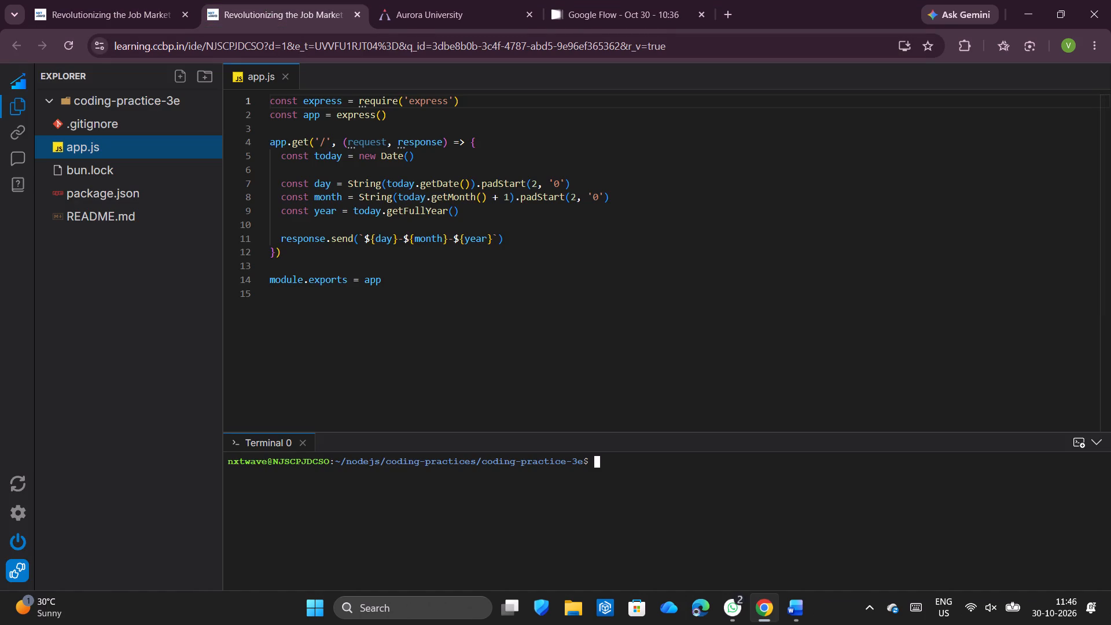
key(ctrl+shift+v)
key(Return)
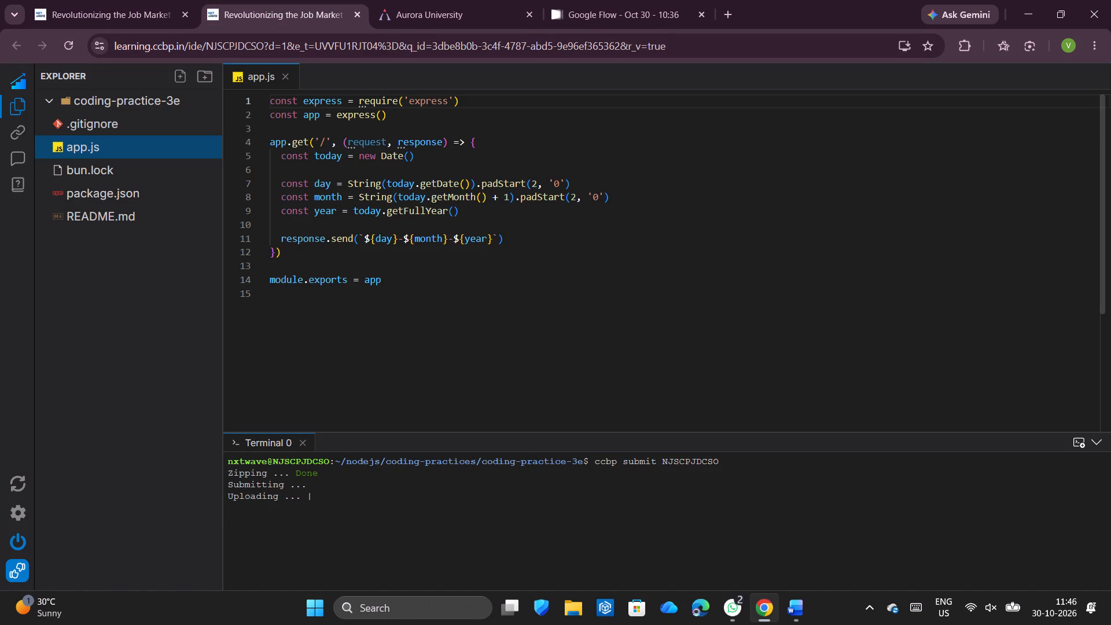
Capture the IDE page showing app.js and the submission running in the terminal, without the browser bars and taskbar.
key(Print)
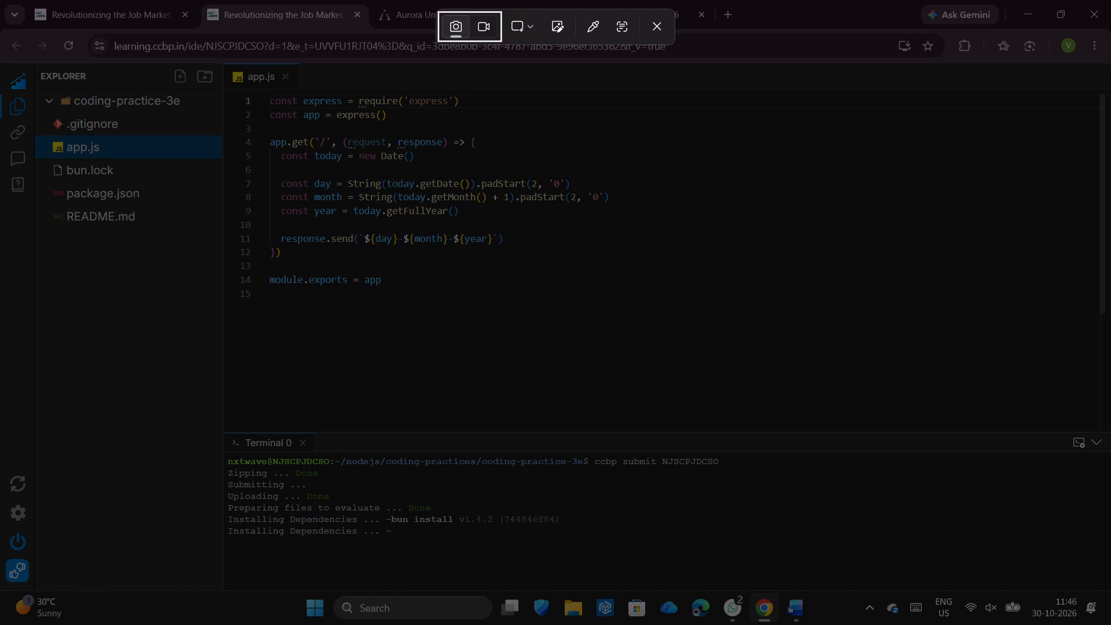
click(0, 62)
drag(0, 62, 1110, 558)
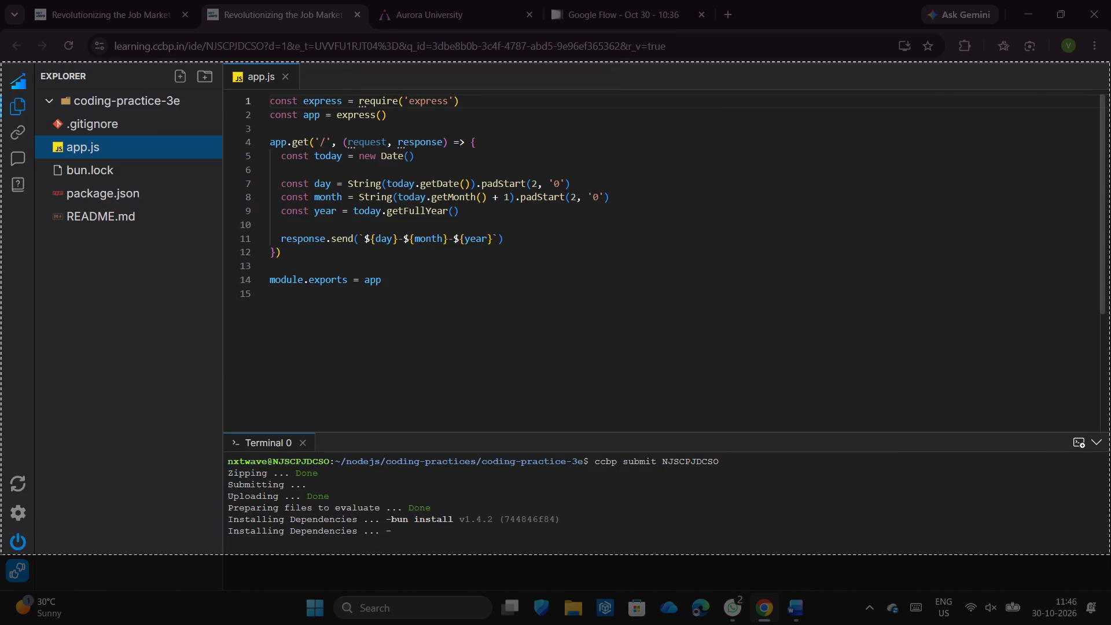
drag(1110, 558, 1110, 589)
Switch to the Word report and replace the selected IDE picture in the Today's Date section with the captured screenshot.
click(796, 615)
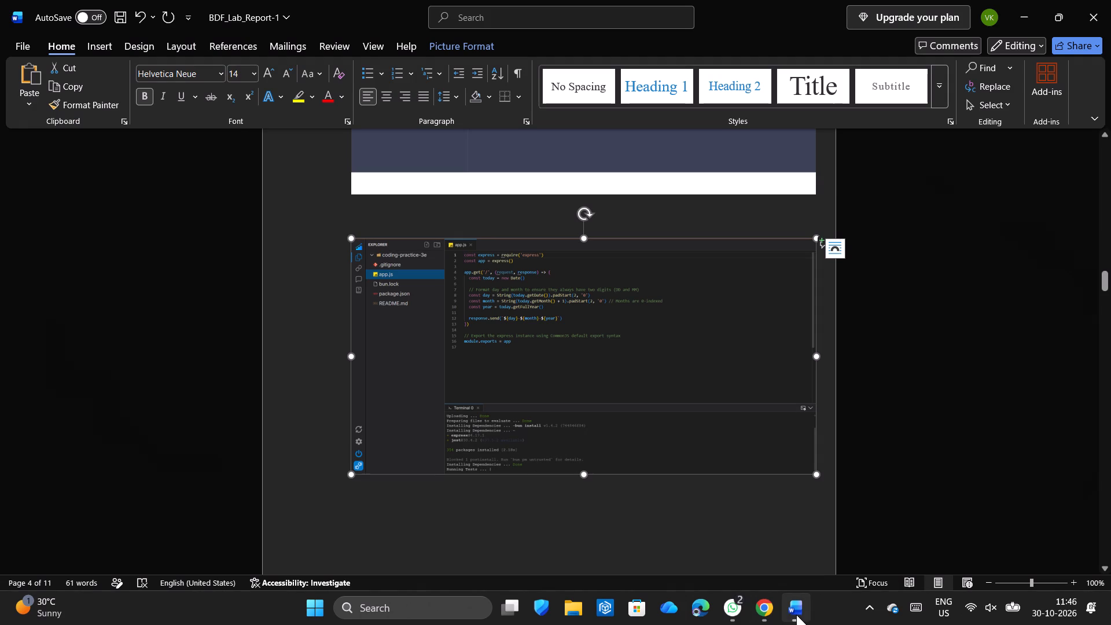
scroll(538, 350, right, 1)
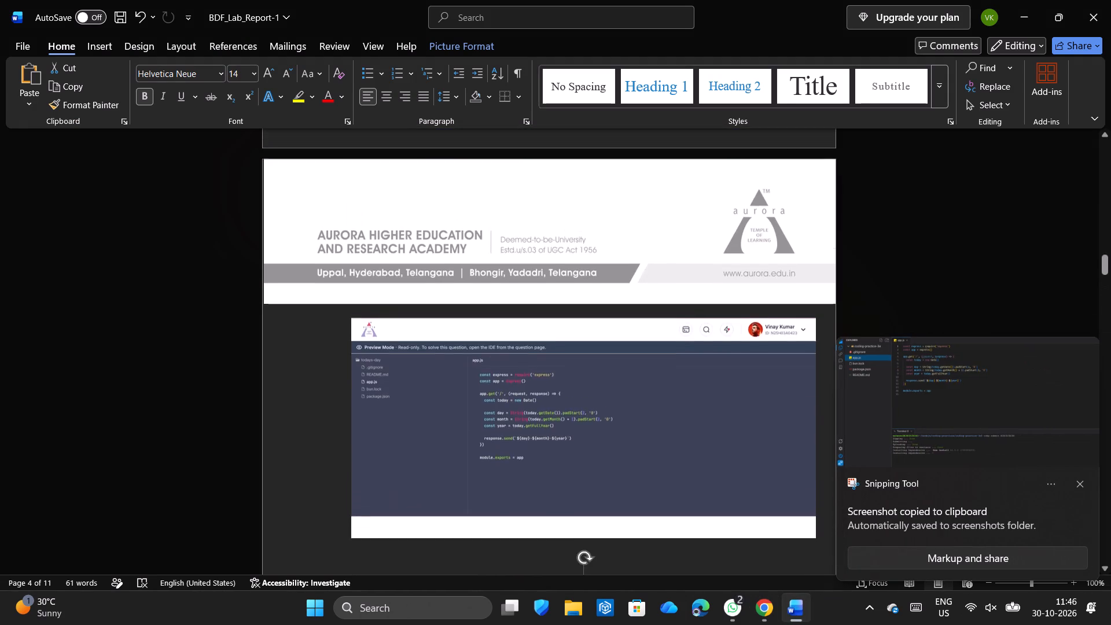
scroll(538, 350, right, 1)
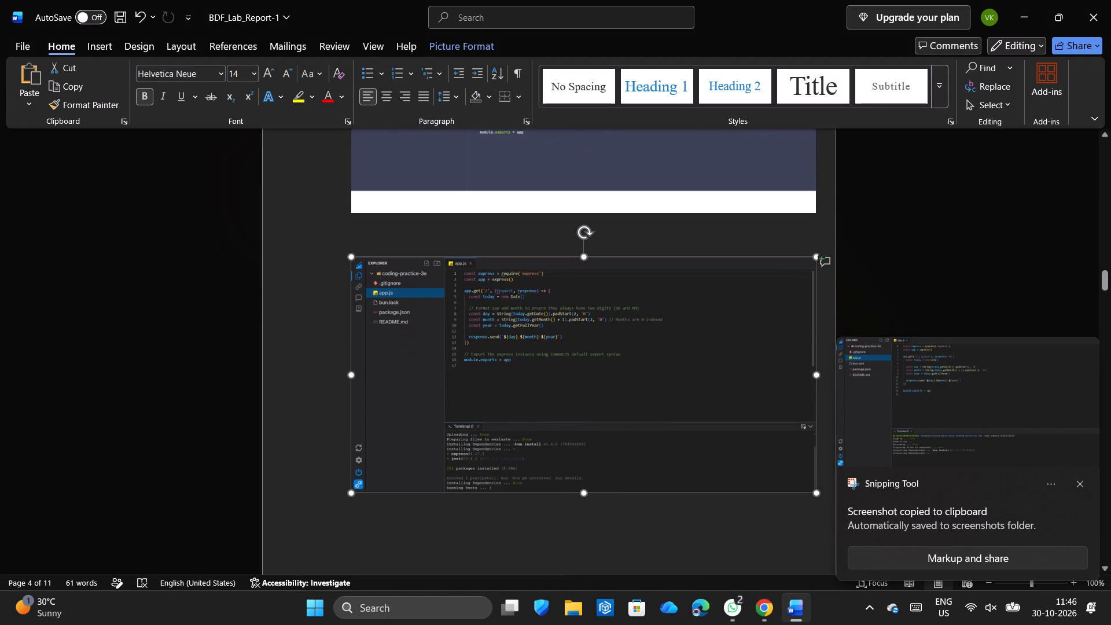
key(Delete)
key(ctrl+v)
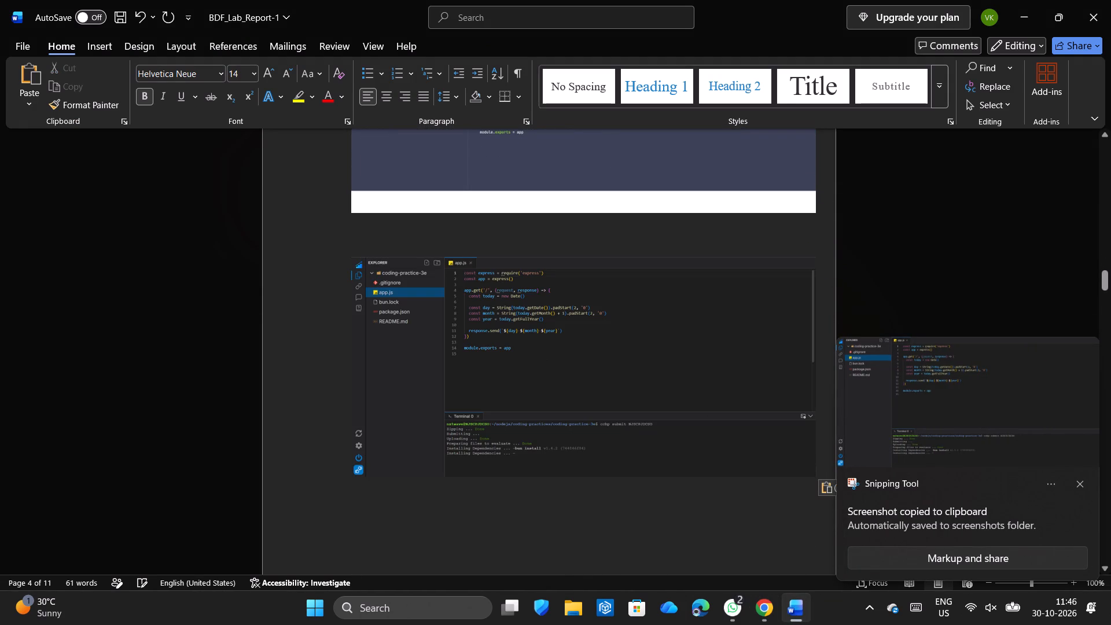
Review the Today's Date pictures in the report, from the code preview down to the submission result picture.
scroll(598, 367, up, 1)
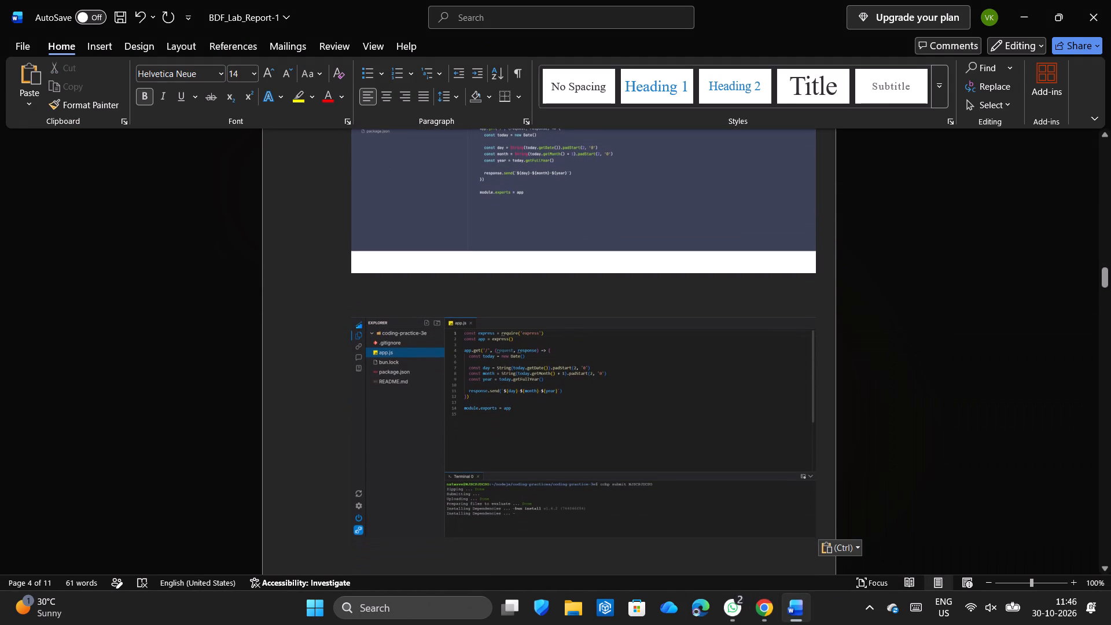
scroll(598, 367, up, 2)
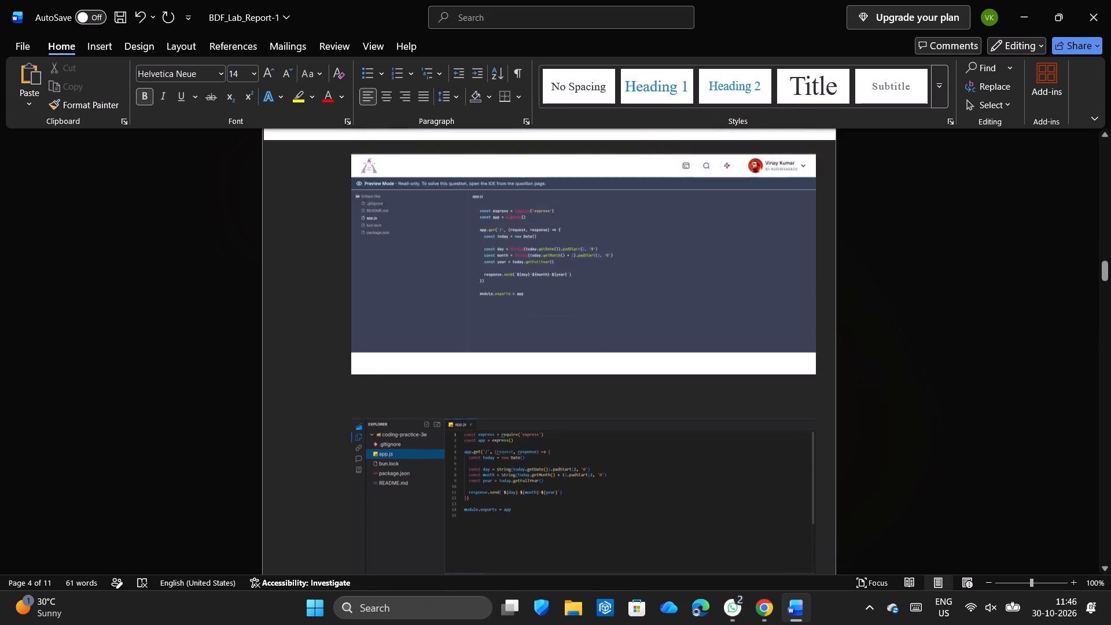
scroll(598, 367, up, 1)
scroll(598, 367, down, 1)
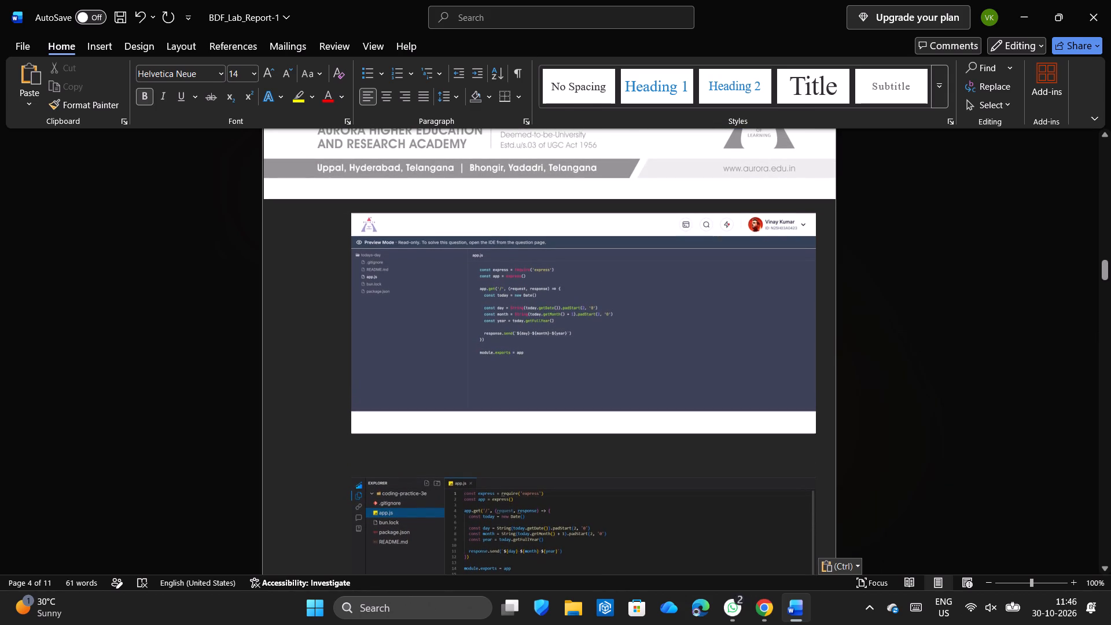
scroll(598, 367, down, 5)
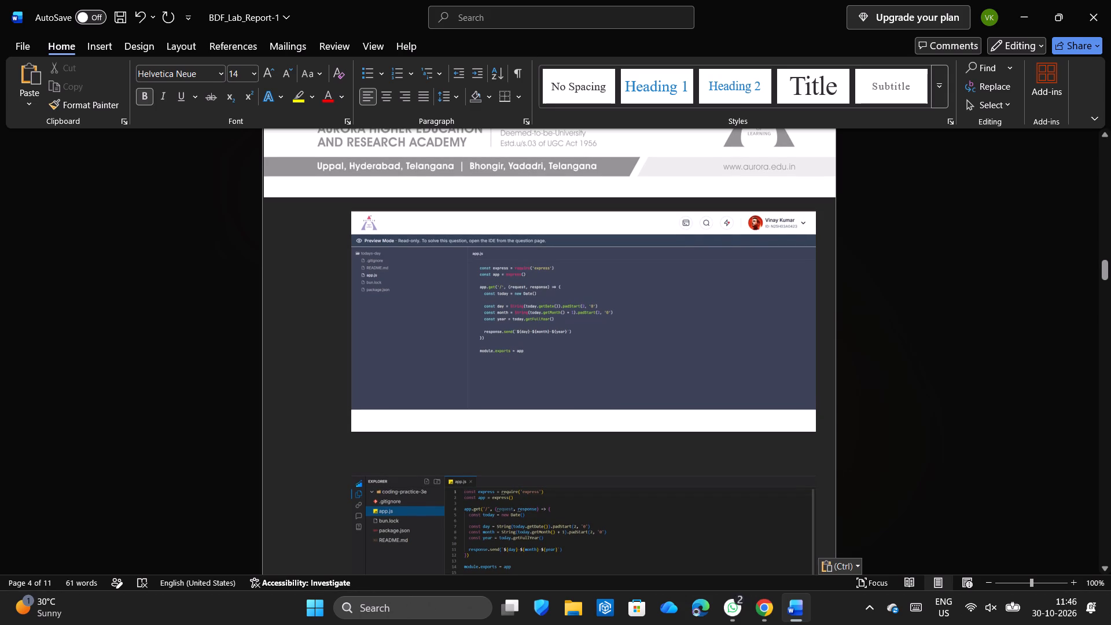
scroll(598, 367, down, 2)
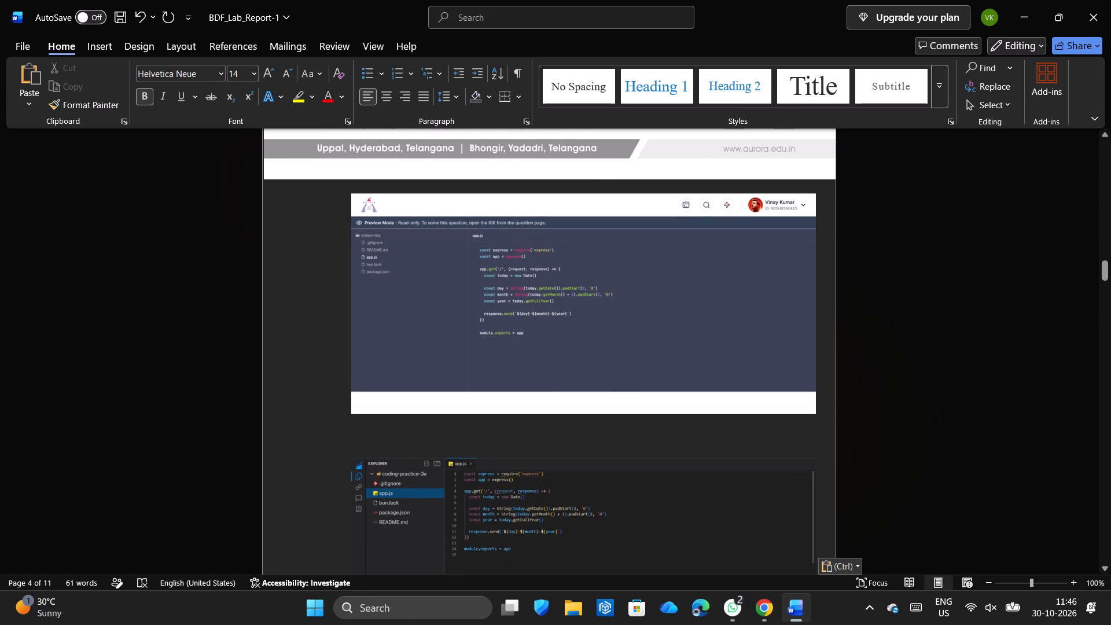
scroll(598, 367, down, 1)
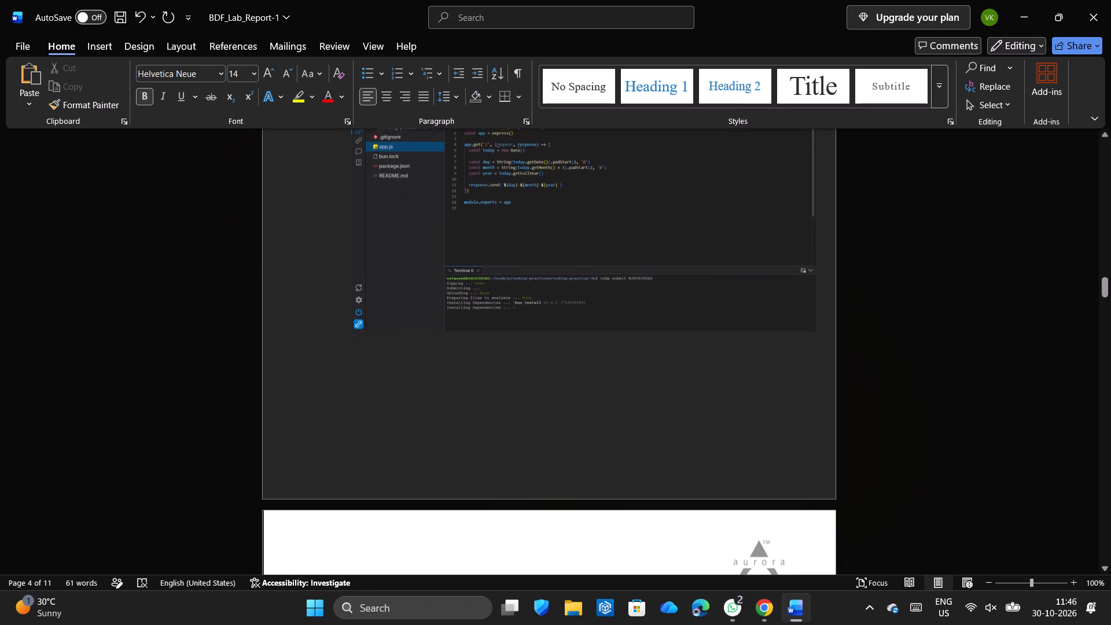
scroll(598, 367, down, 1)
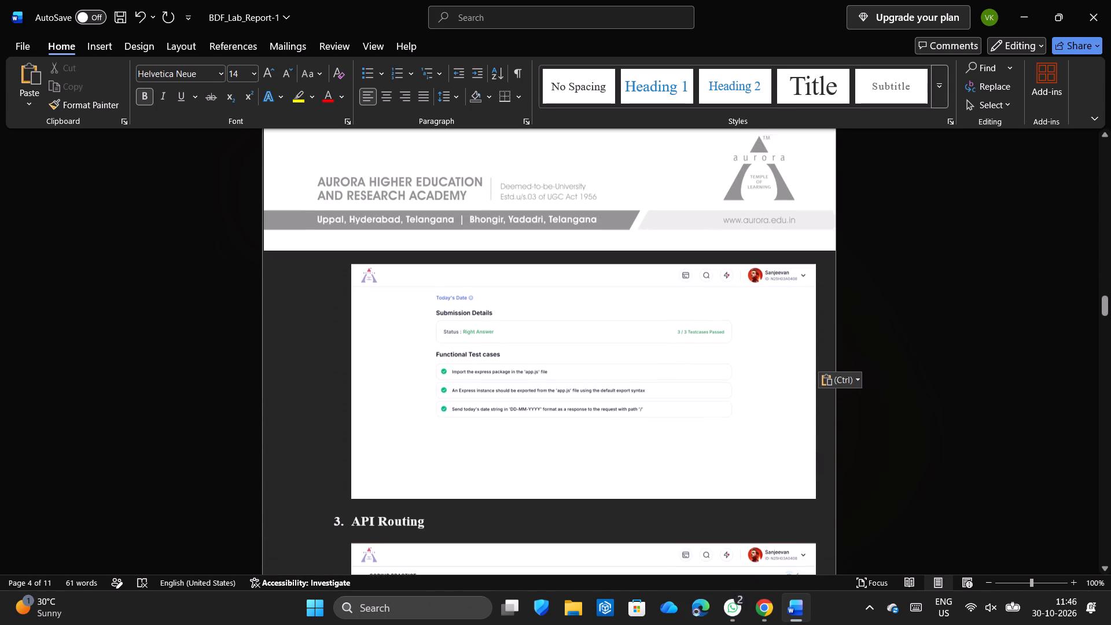
scroll(598, 367, down, 1)
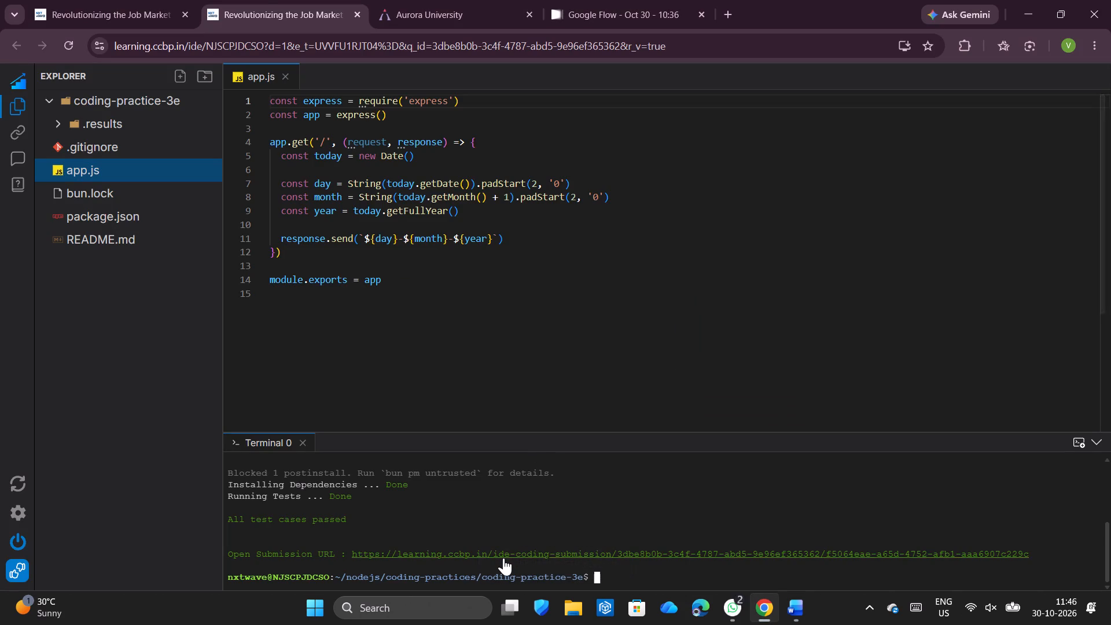
Open the submission URL from the IDE terminal in Chrome and capture the Submission Details page without the browser bars and taskbar.
click(503, 558)
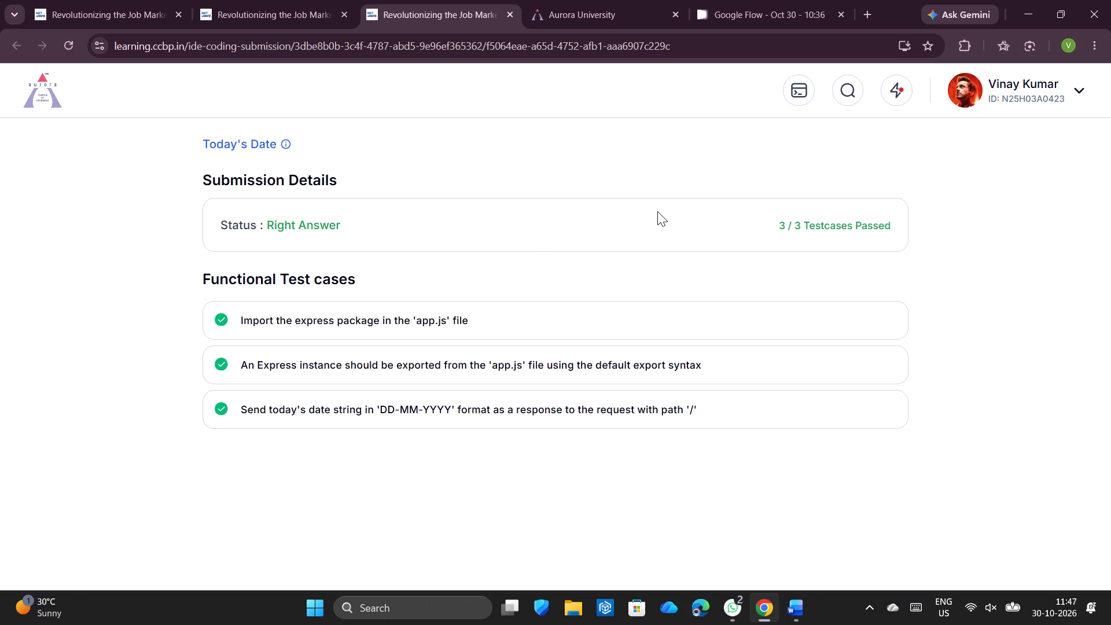
key(Print)
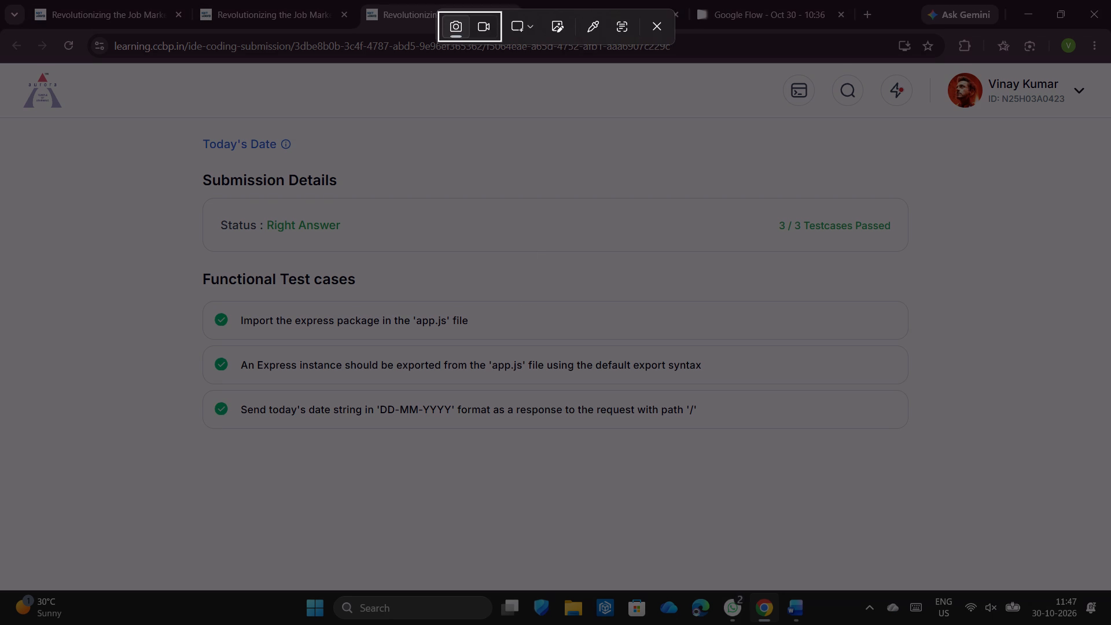
drag(0, 62, 1065, 624)
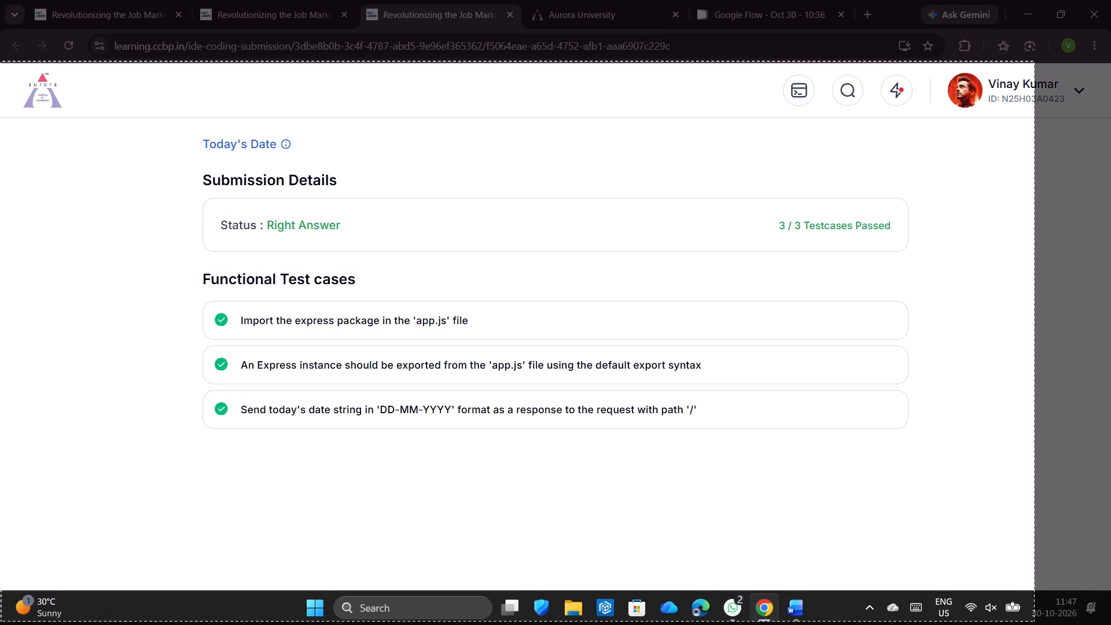
drag(1065, 624, 1110, 591)
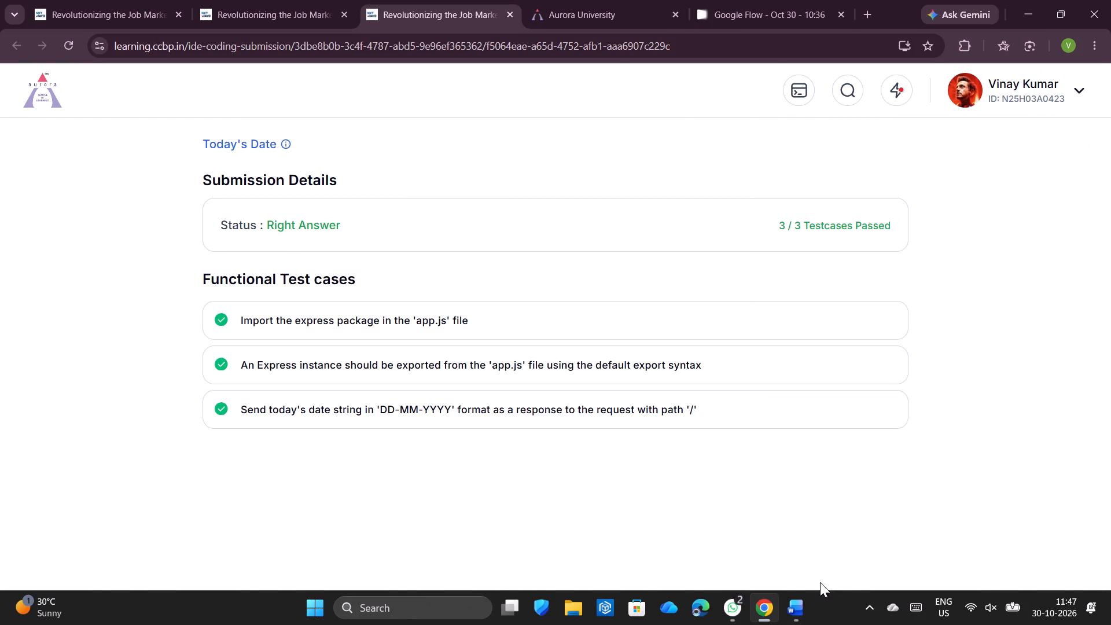
Switch to the Word report and replace the Submission Details picture above the API Routing heading with the captured screenshot.
click(793, 606)
scroll(638, 491, right, 1)
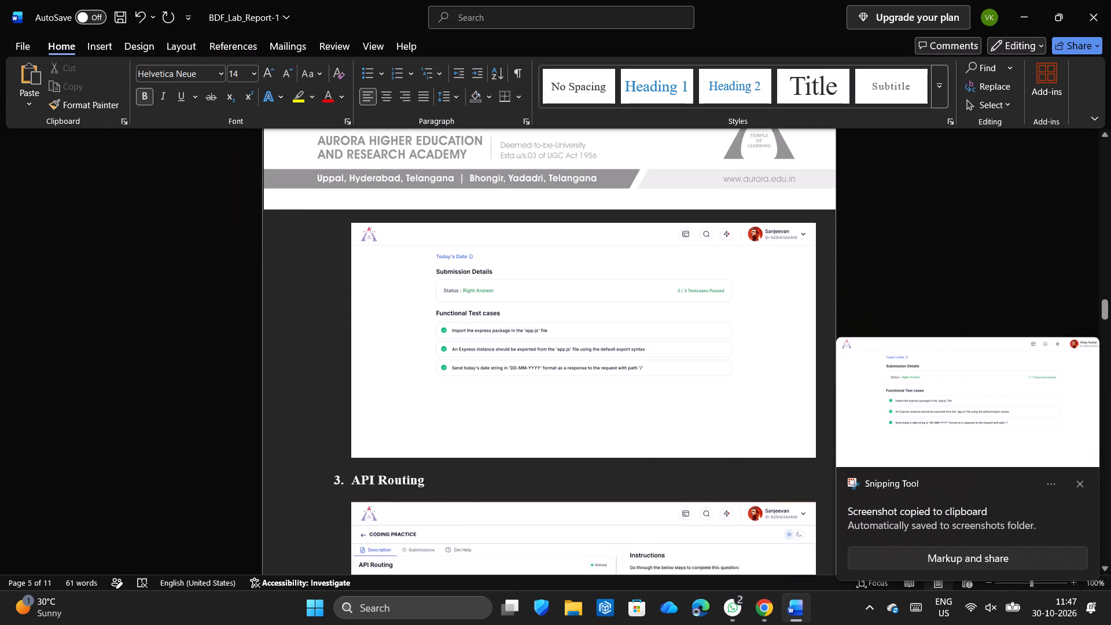
scroll(638, 491, right, 1)
click(612, 411)
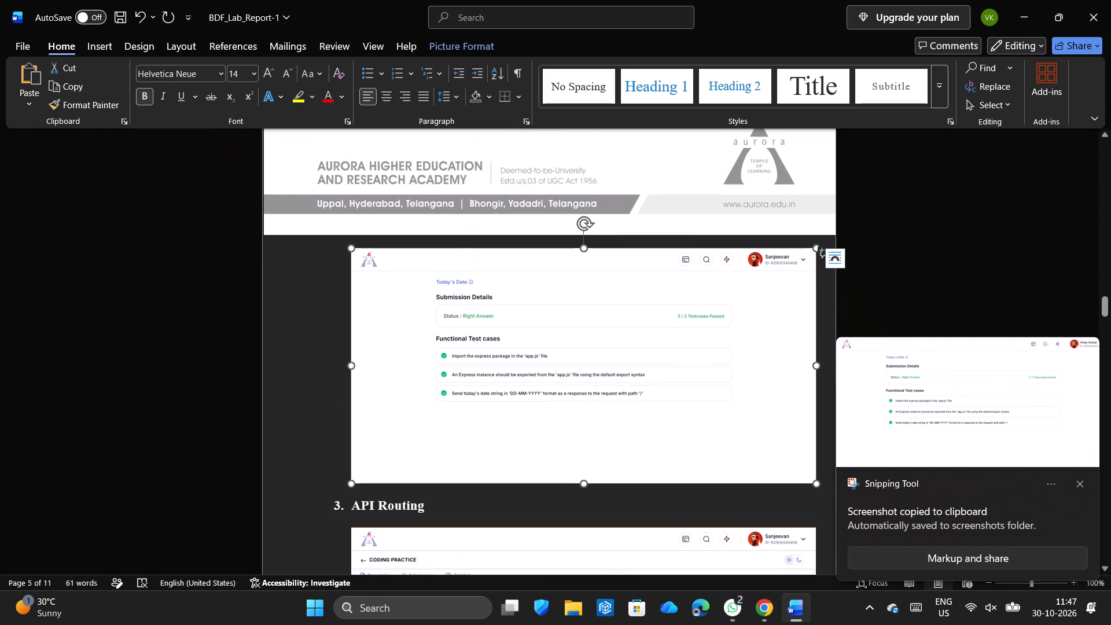
key(Delete)
key(ctrl+v)
scroll(612, 411, down, 1)
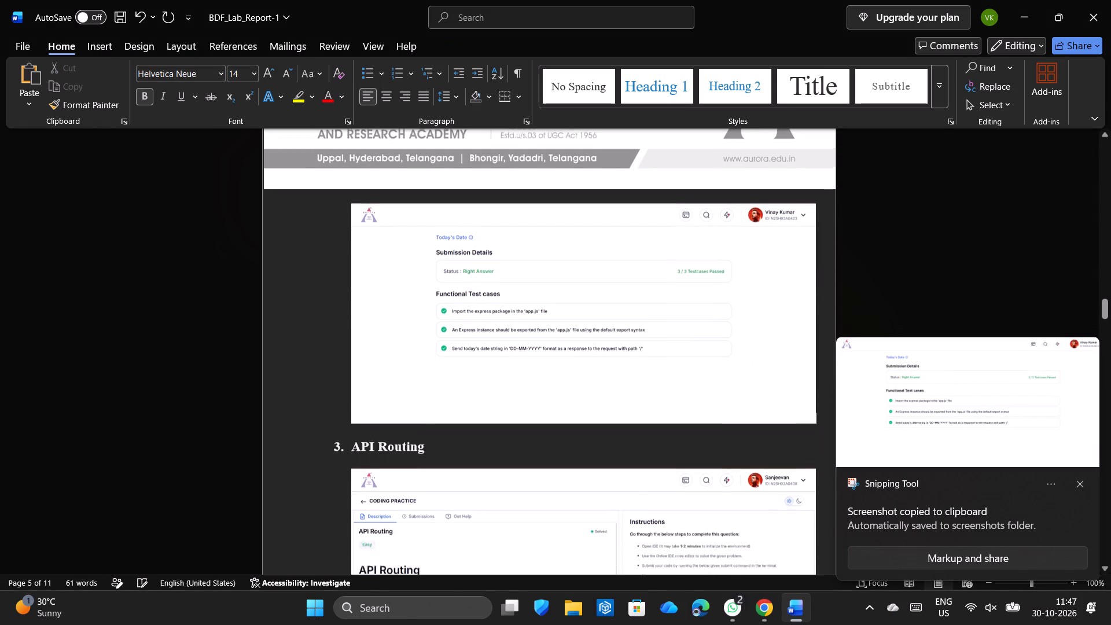
scroll(612, 411, down, 1)
click(612, 411)
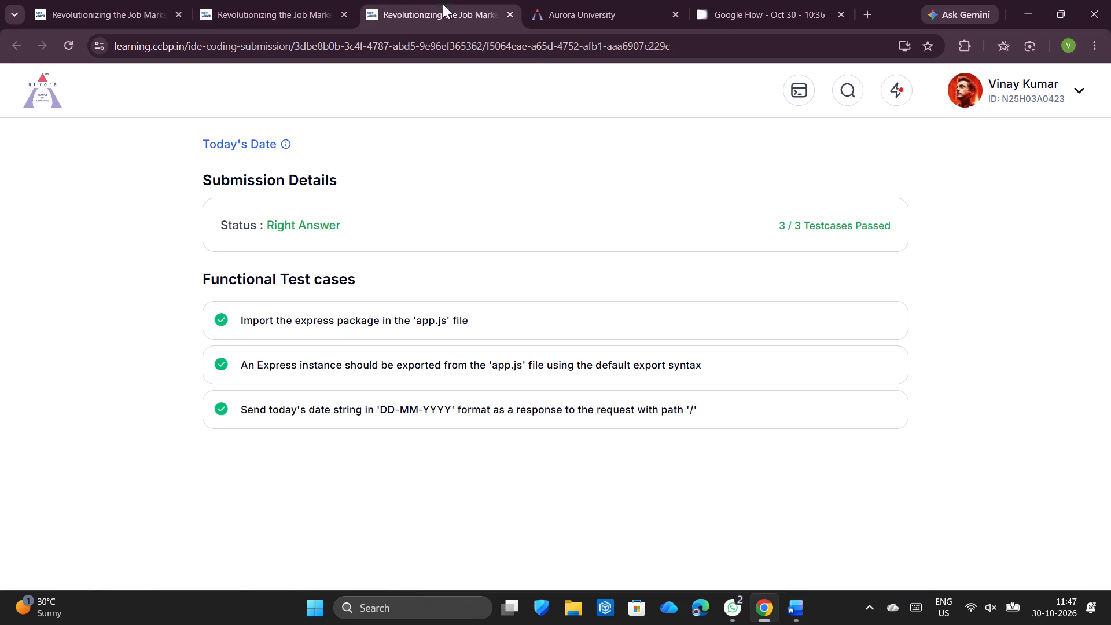
In Chrome, close the IDE and submission result pages and go back from the Today's Date question to the course page.
click(346, 14)
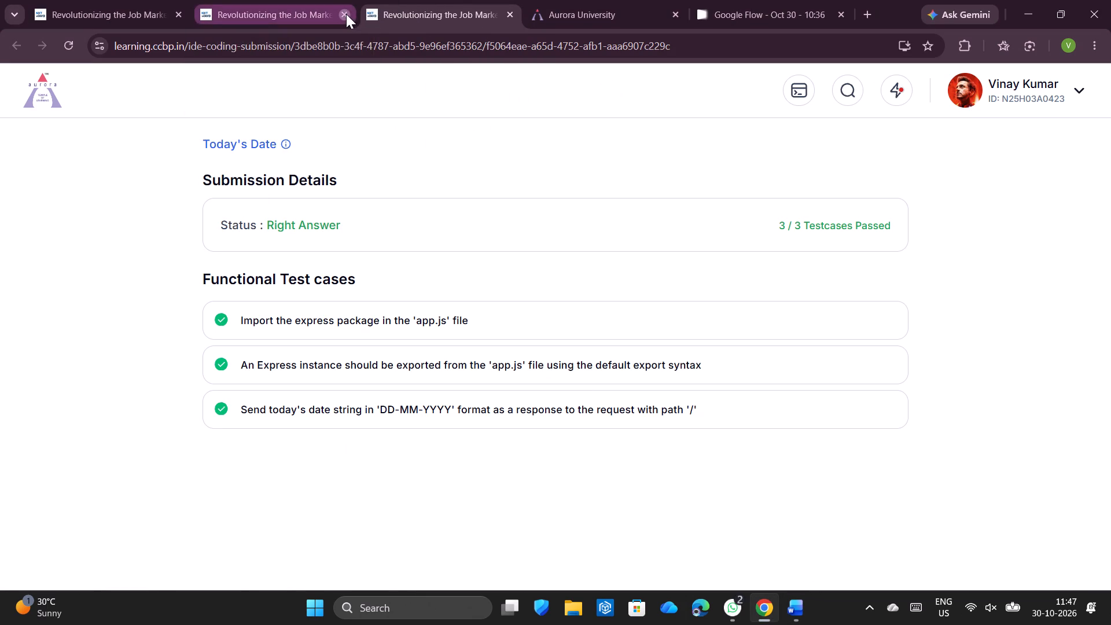
click(346, 14)
click(154, 9)
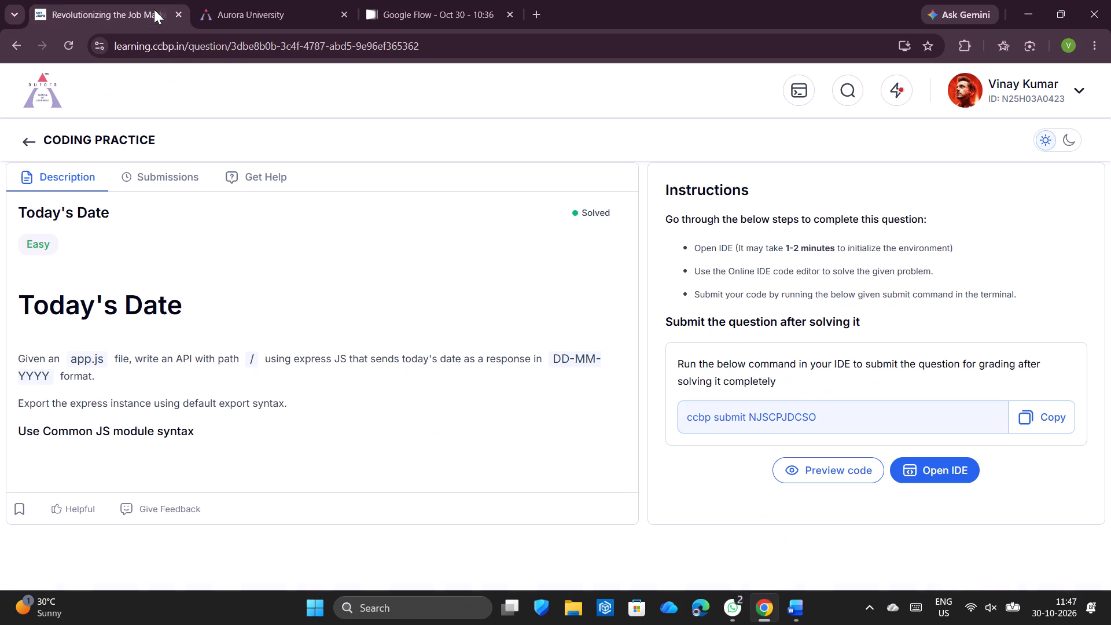
click(30, 139)
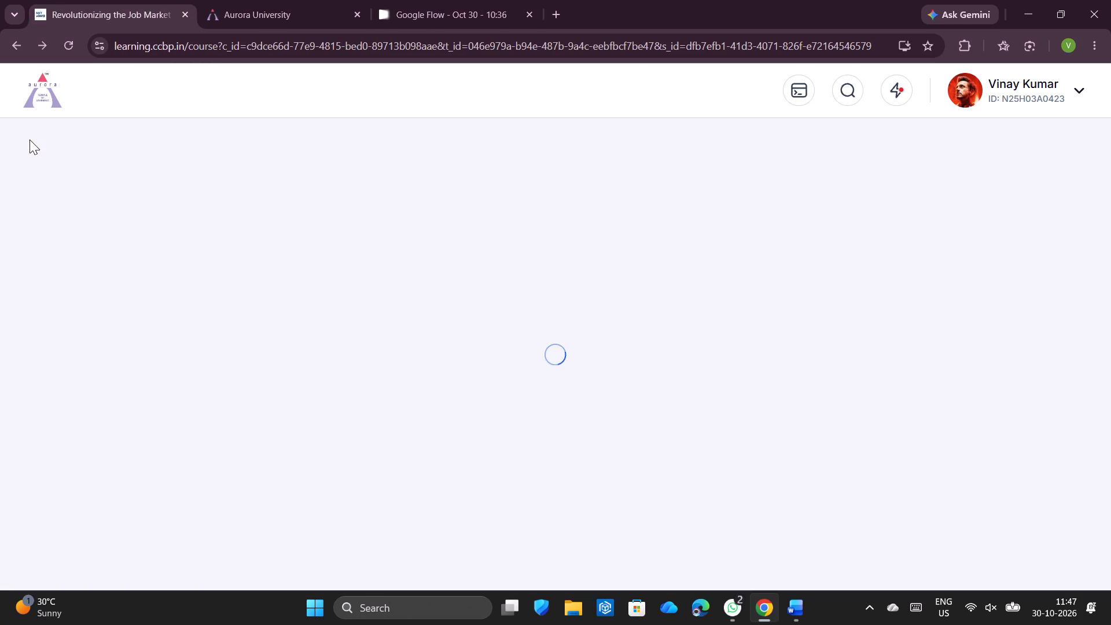
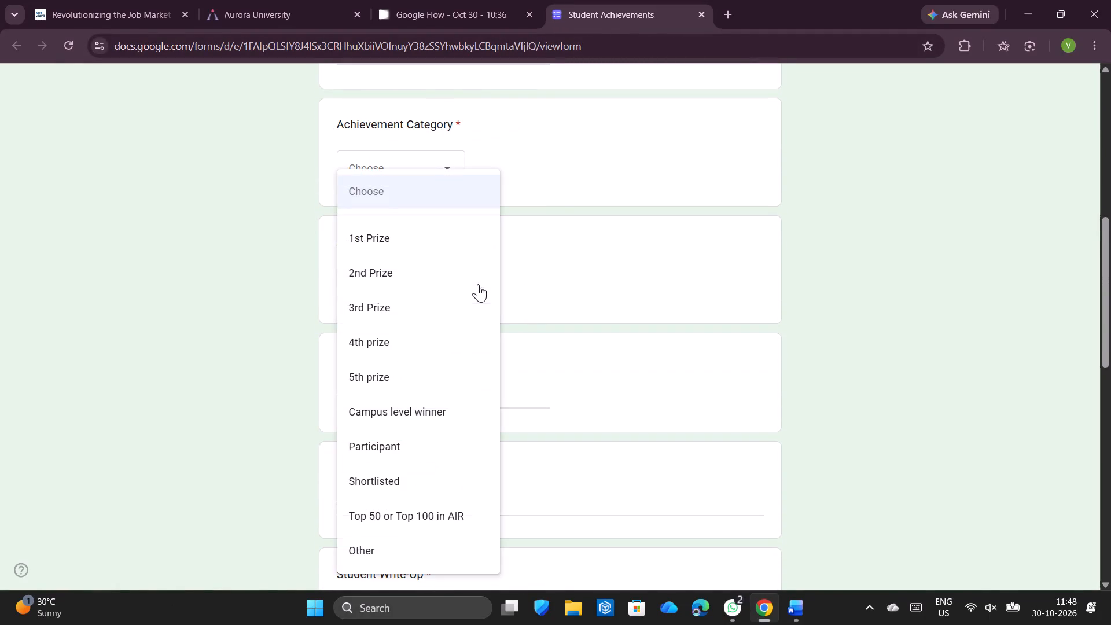
click(548, 280)
click(447, 167)
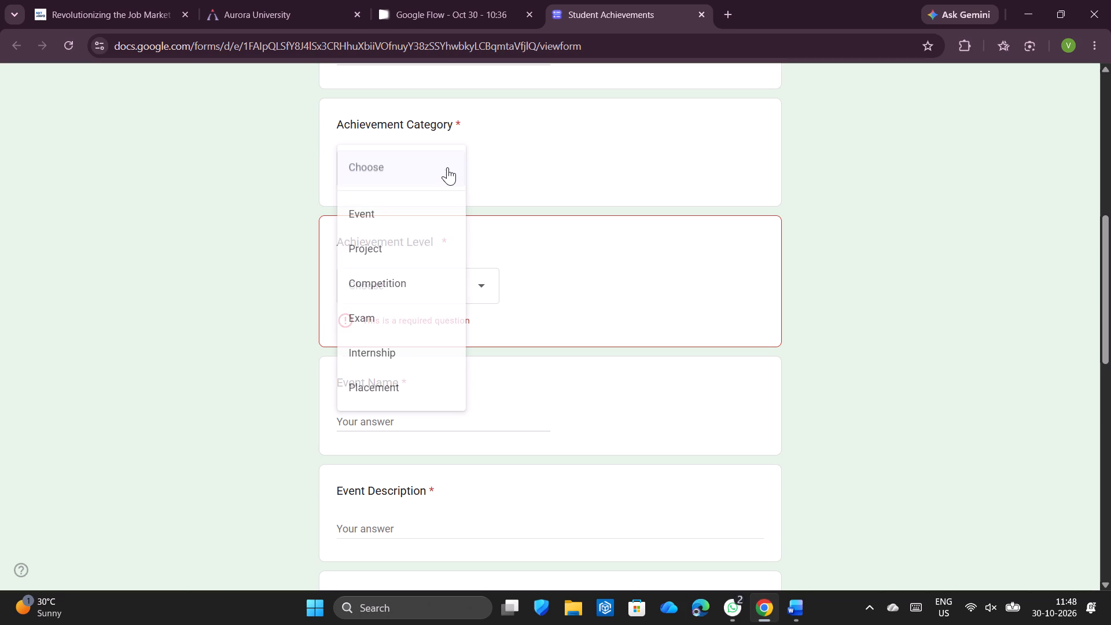
click(571, 309)
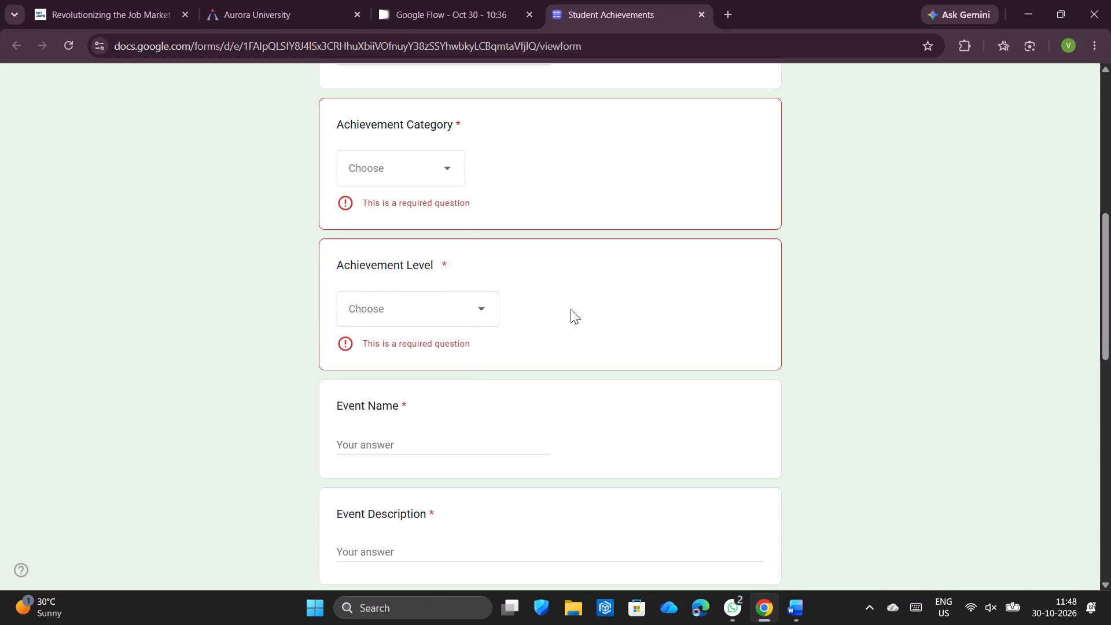
click(468, 303)
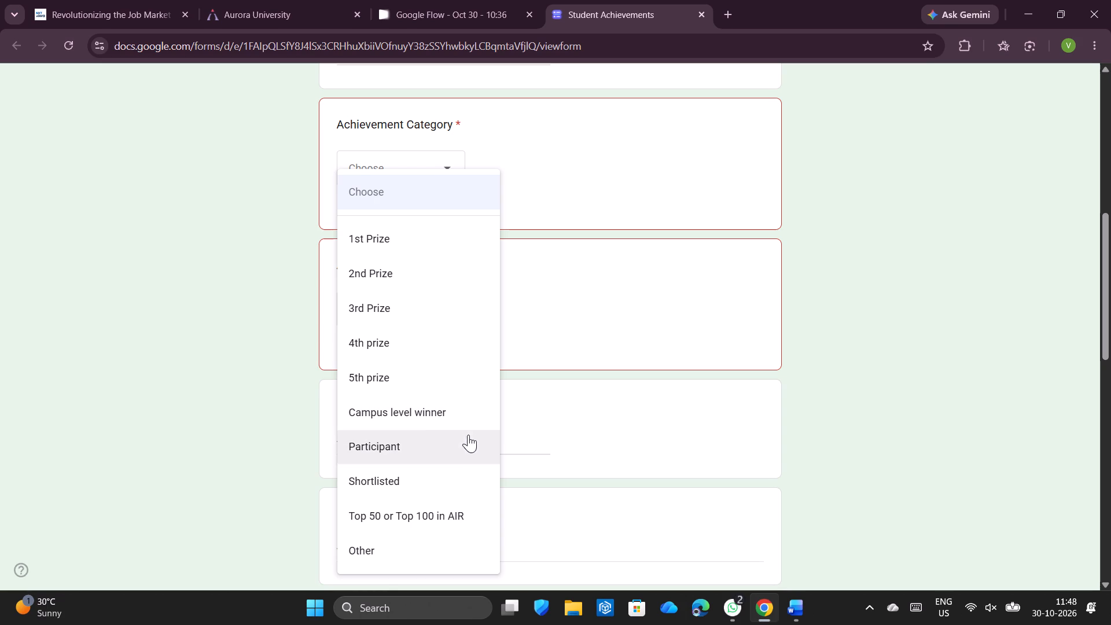
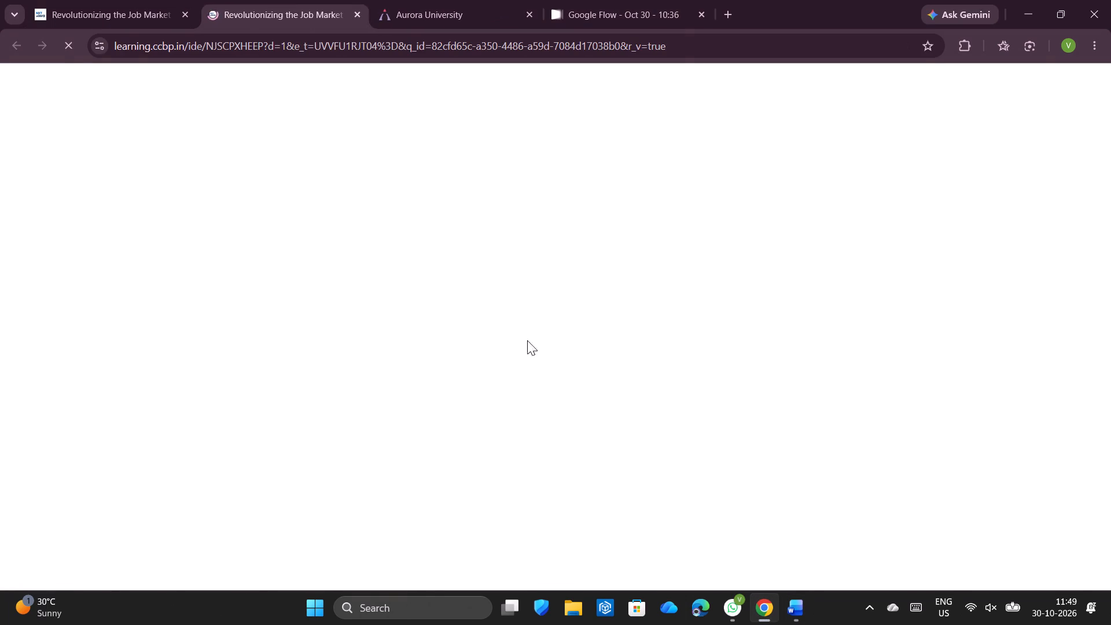
Start the IDE workspace for the API Routing practice, closing the session active in another window.
click(329, 248)
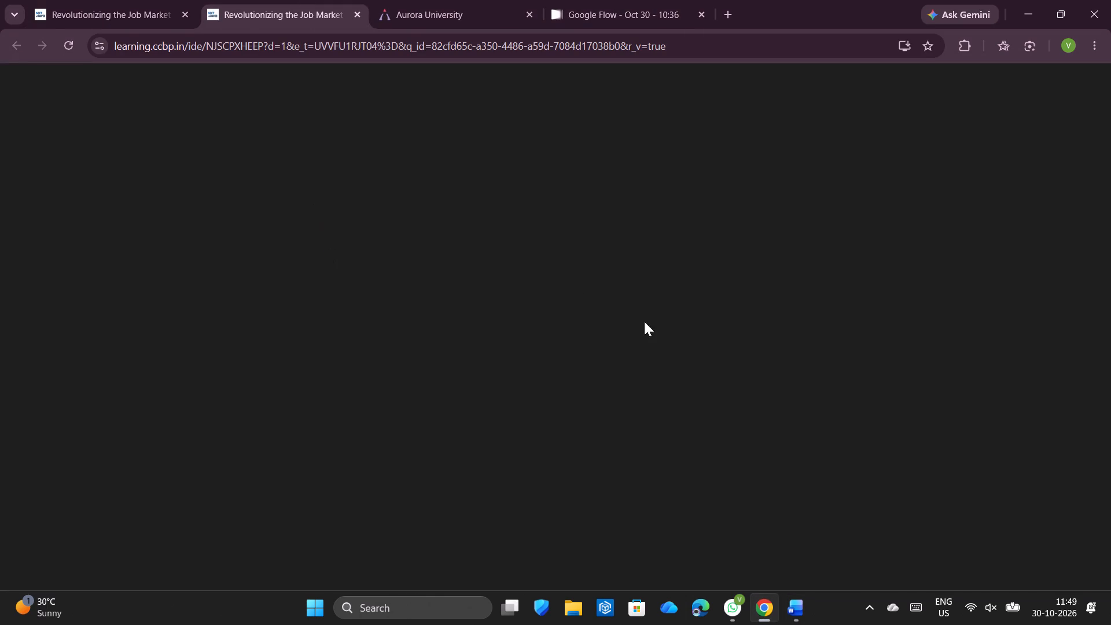
click(656, 350)
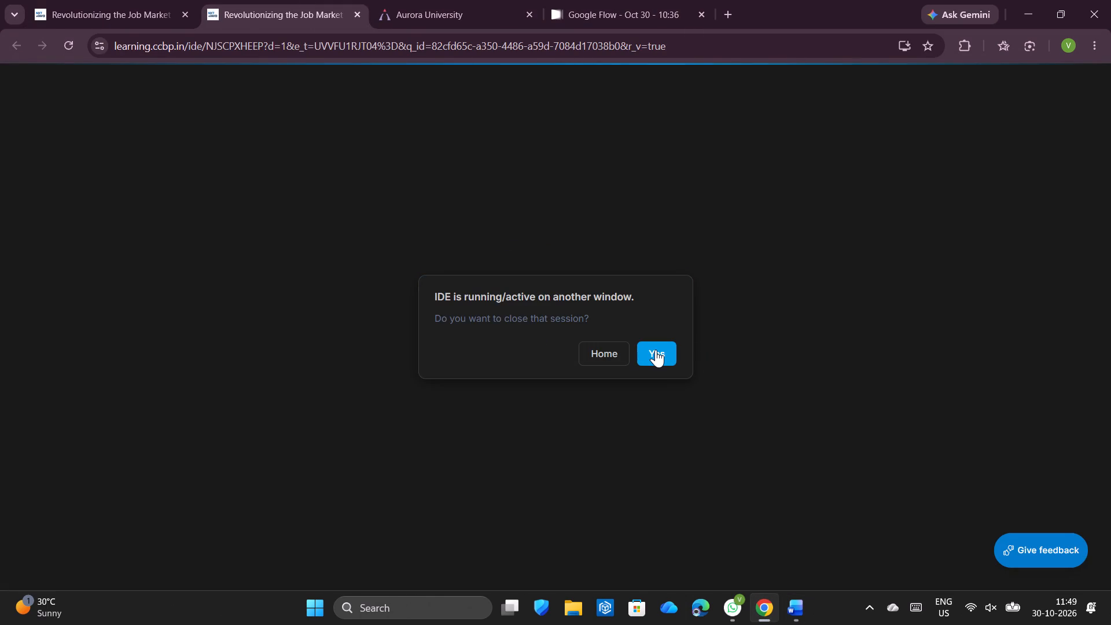
click(656, 350)
Capture the API Routing question page and insert the screenshot below the API Routing heading in the BDF_Lab_Report-1 document in Word.
click(102, 14)
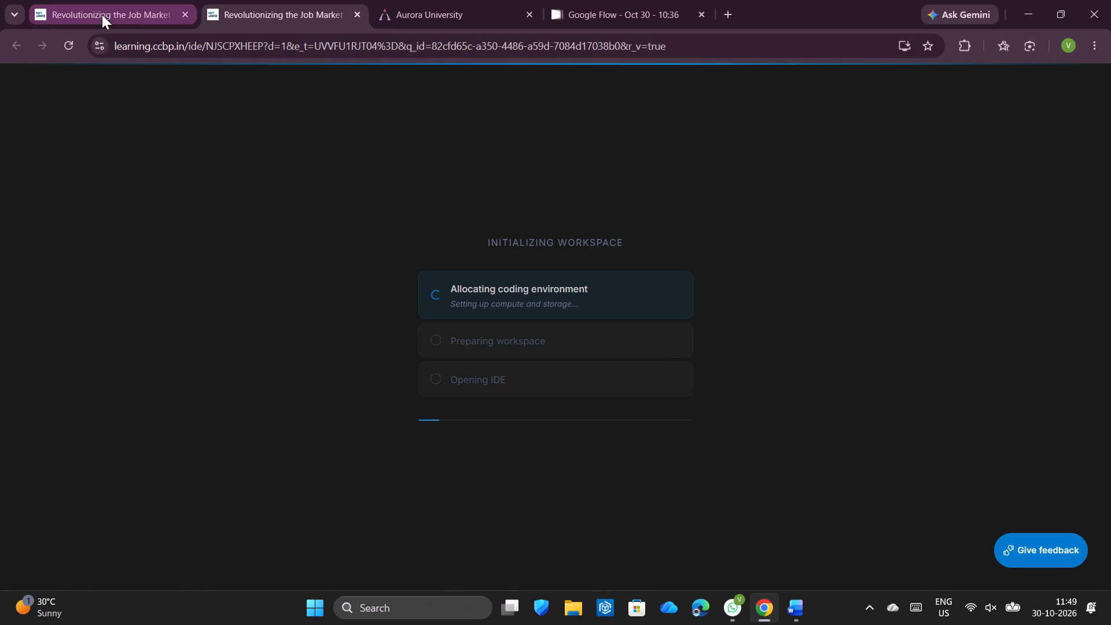
key(Print)
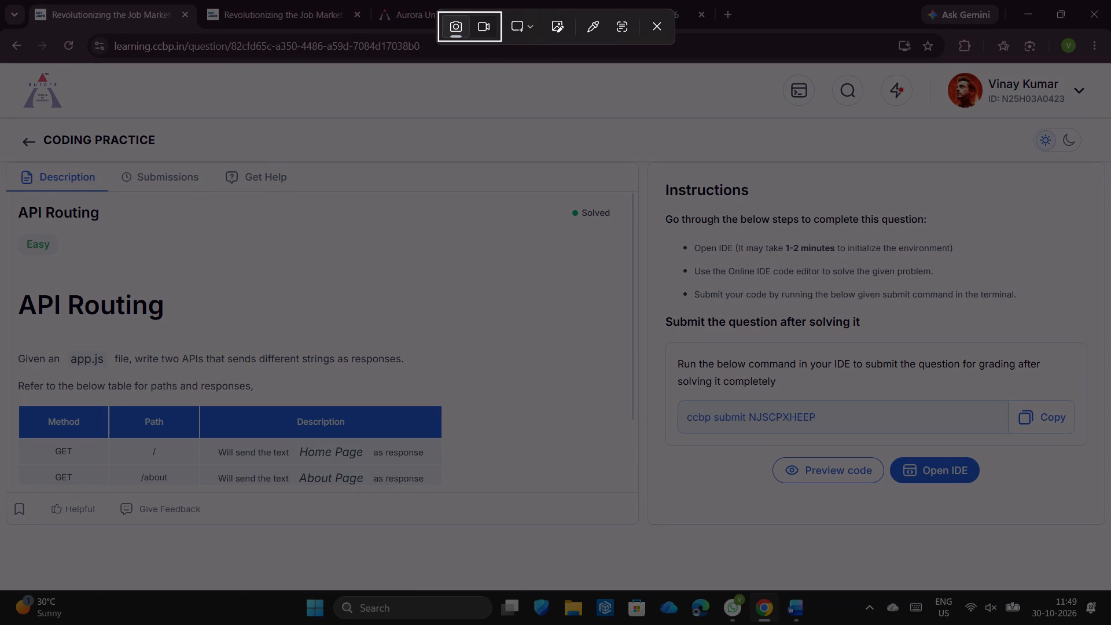
drag(0, 64, 1110, 591)
click(794, 612)
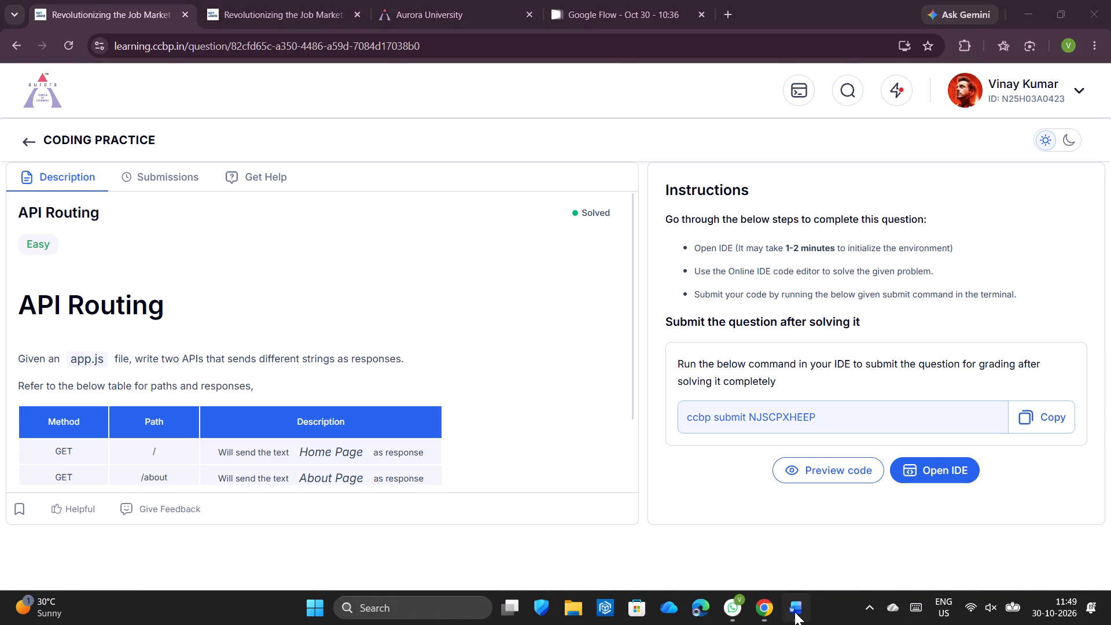
key(Delete)
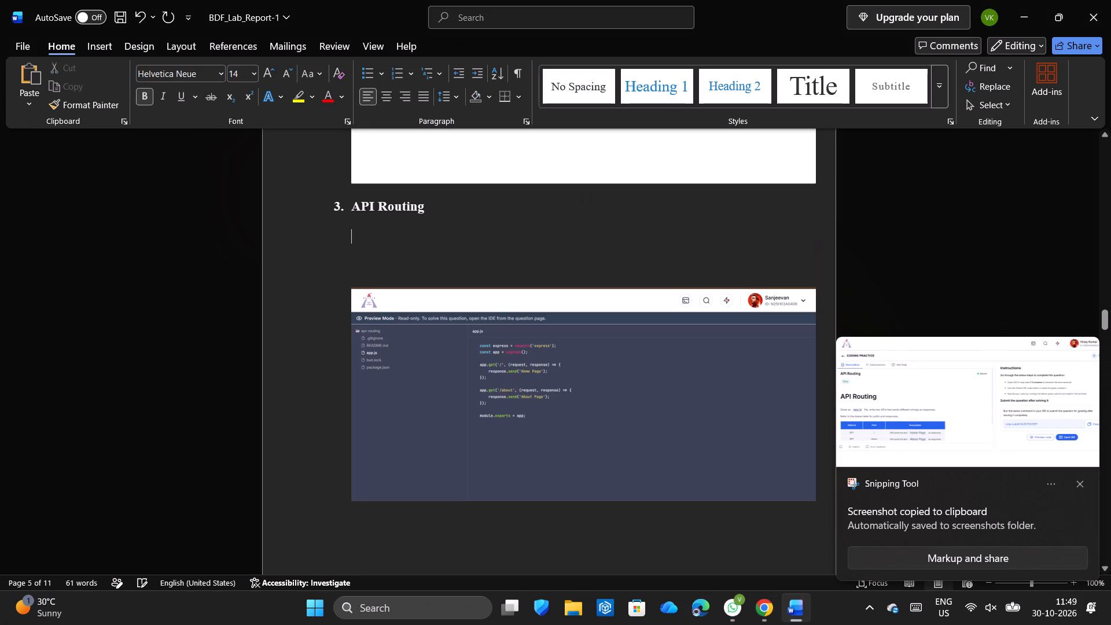
key(ctrl+v)
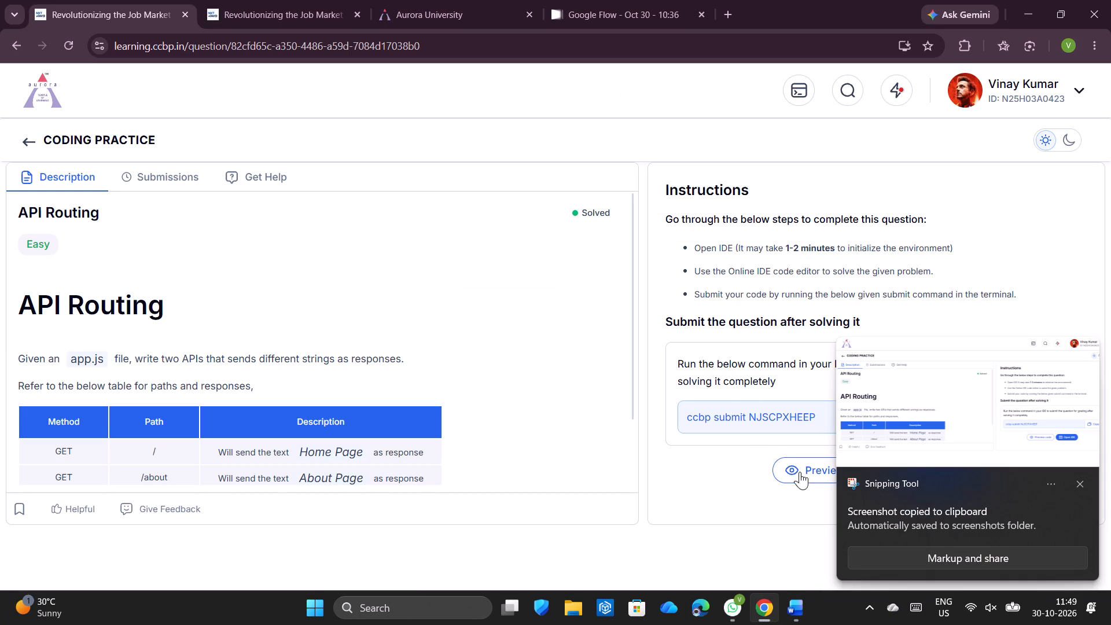
Preview the API Routing code in Chrome, capture the page, and replace the old code preview screenshot in the Word report with it.
click(800, 472)
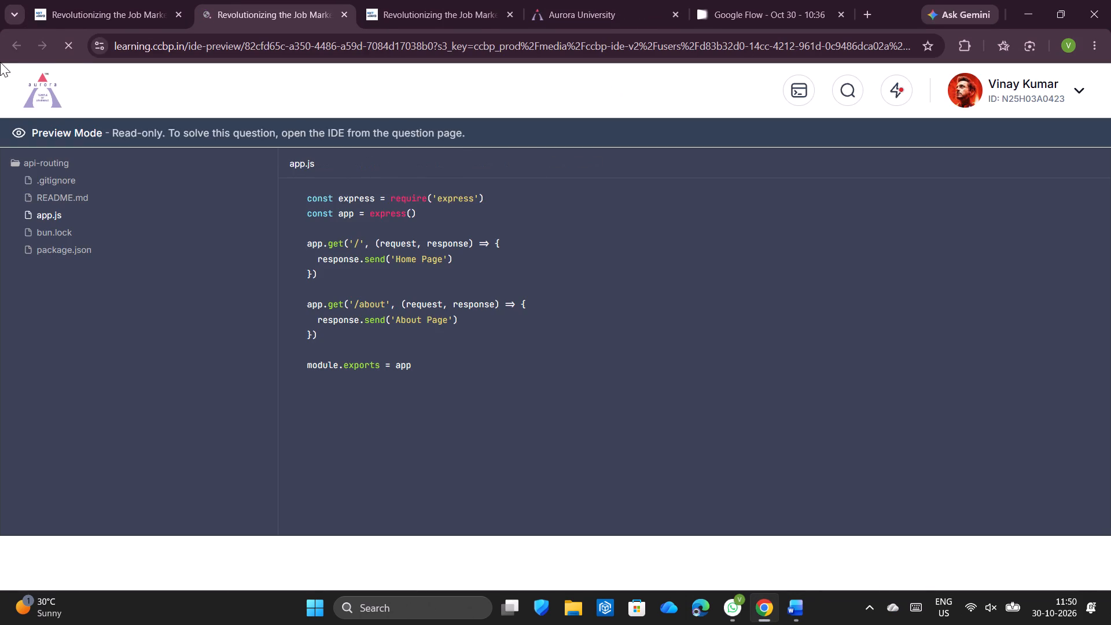
key(Print)
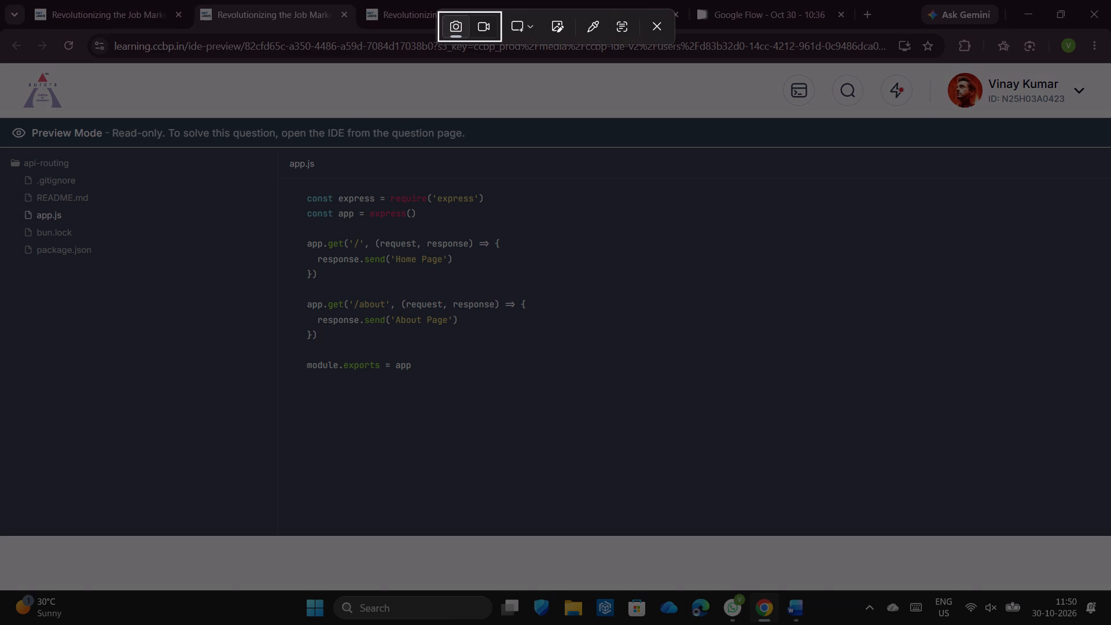
drag(0, 62, 1110, 593)
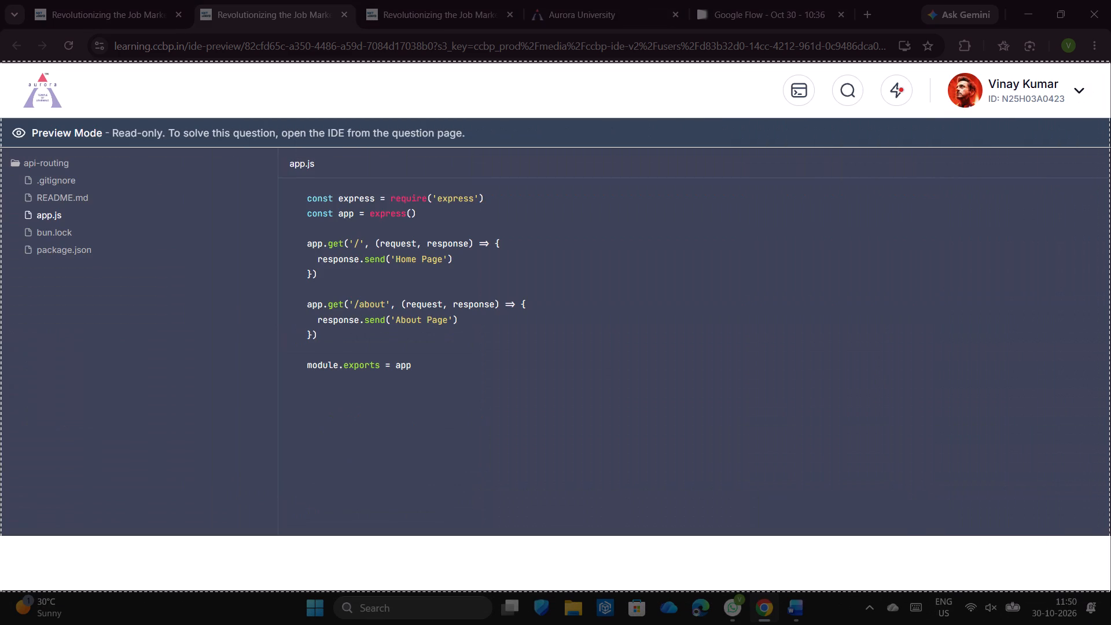
drag(1110, 593, 1110, 587)
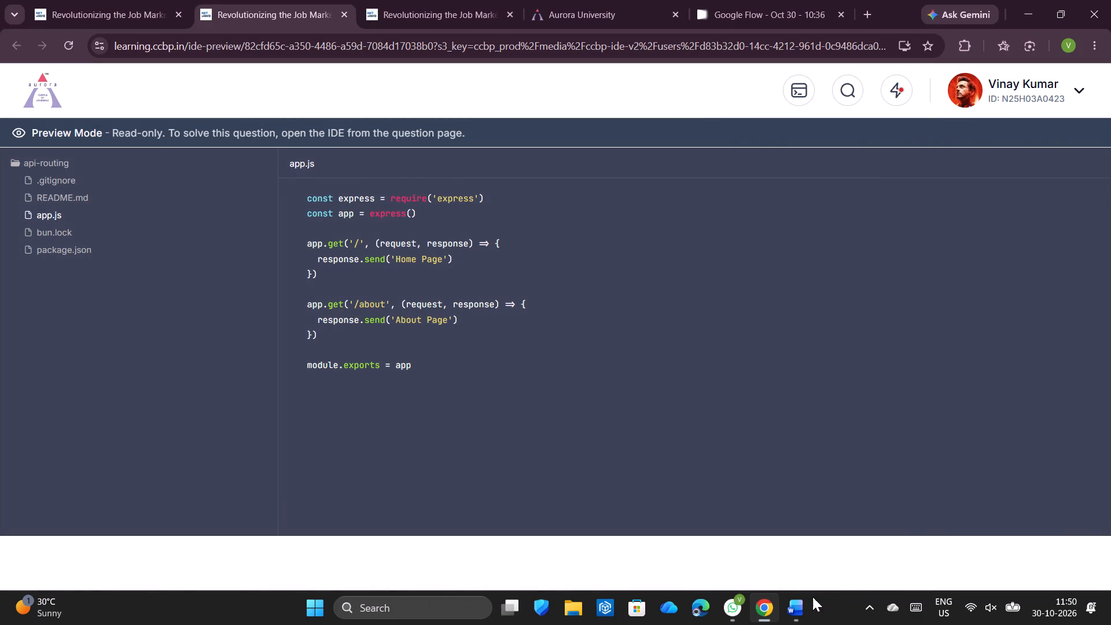
click(795, 611)
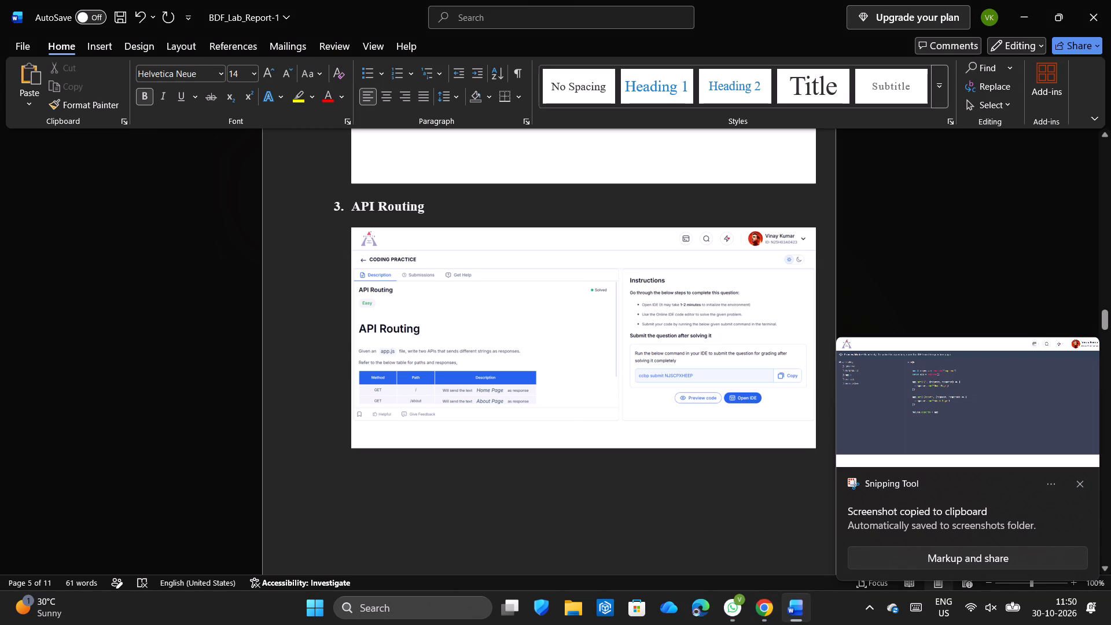
scroll(577, 408, down, 1)
click(577, 408)
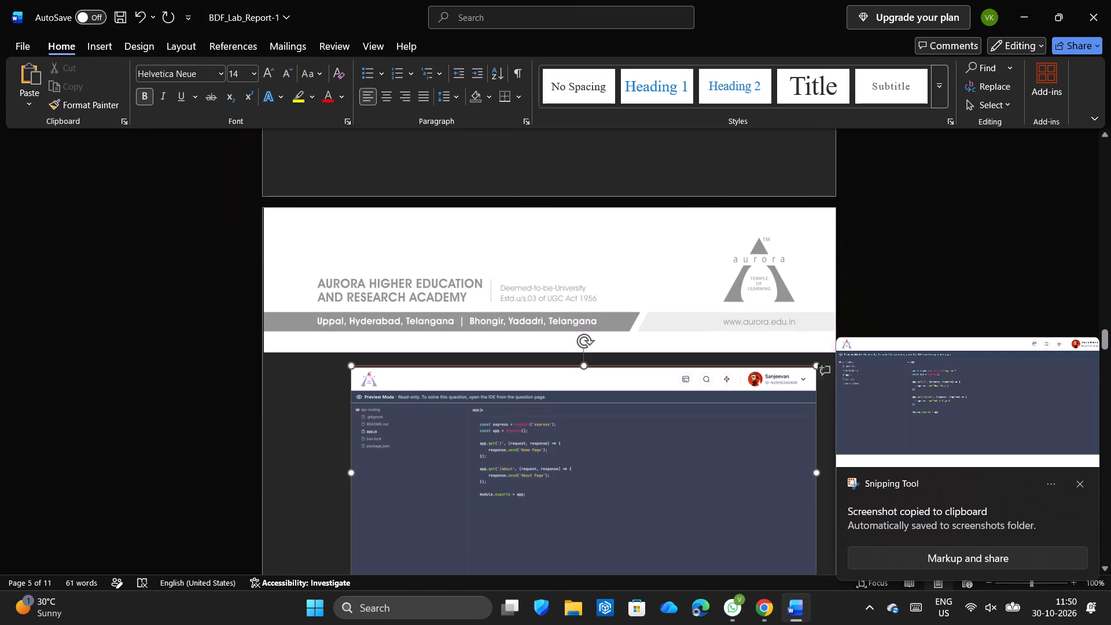
key(Delete)
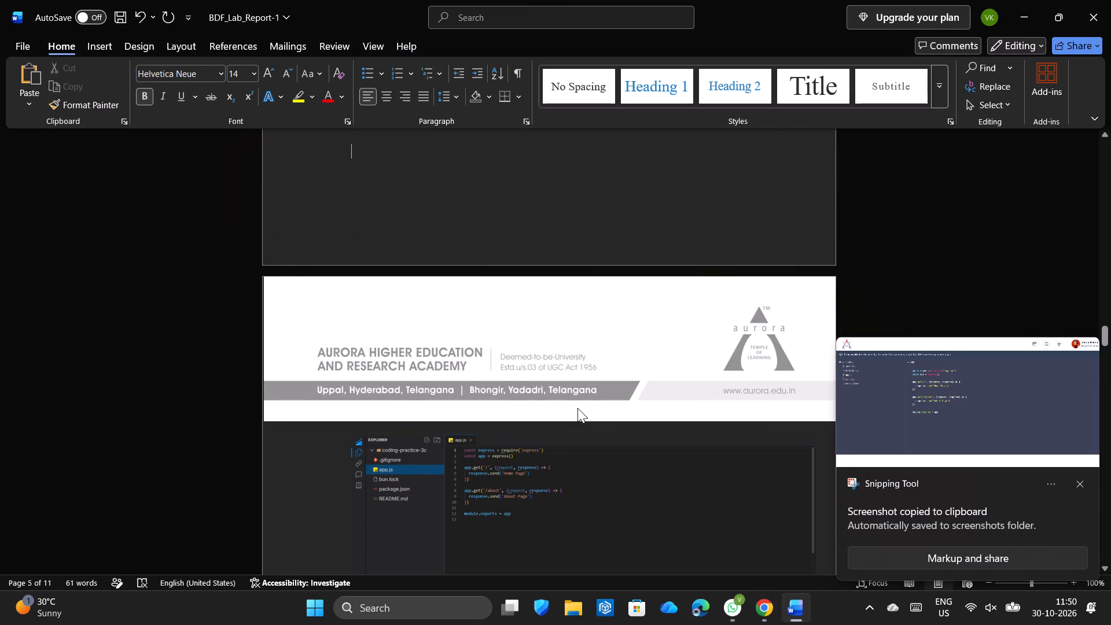
key(ctrl+v)
Select the report's old API Routing IDE screenshot, close the code preview in Chrome, and with app.js open run ccbp submit NJSCPXHEEP in the IDE terminal.
scroll(577, 408, down, 1)
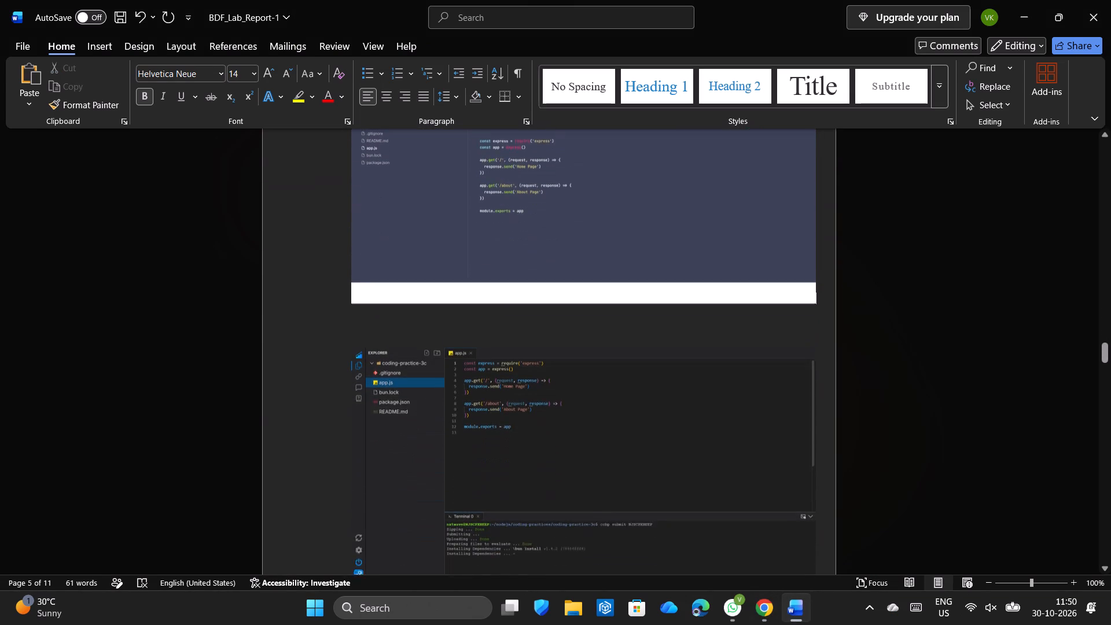
scroll(577, 408, down, 1)
click(577, 408)
scroll(577, 408, down, 1)
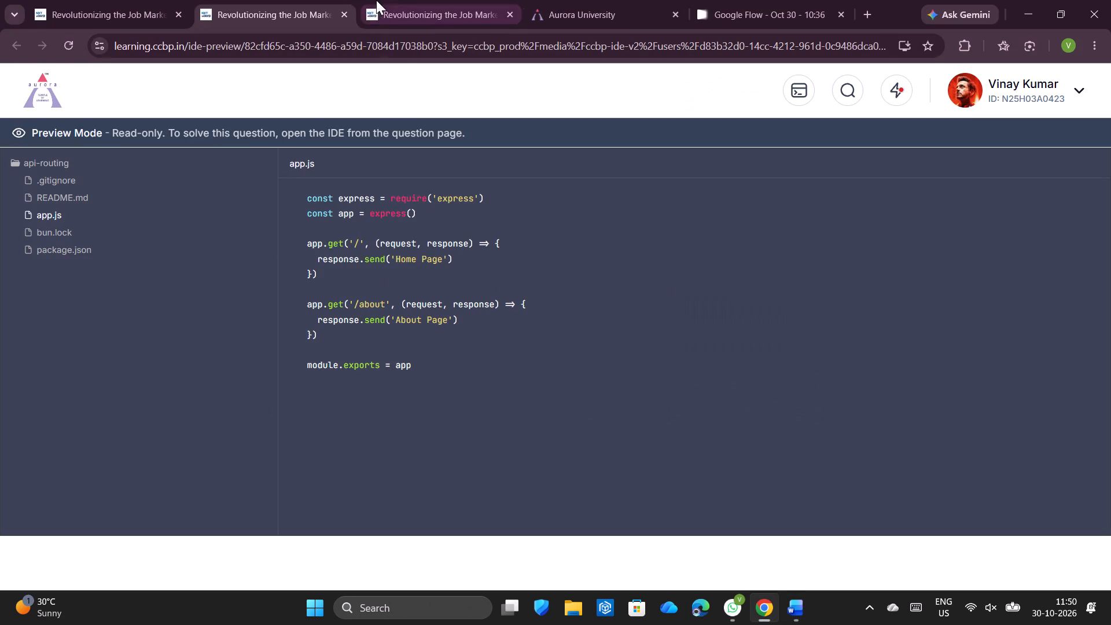
click(346, 14)
click(305, 0)
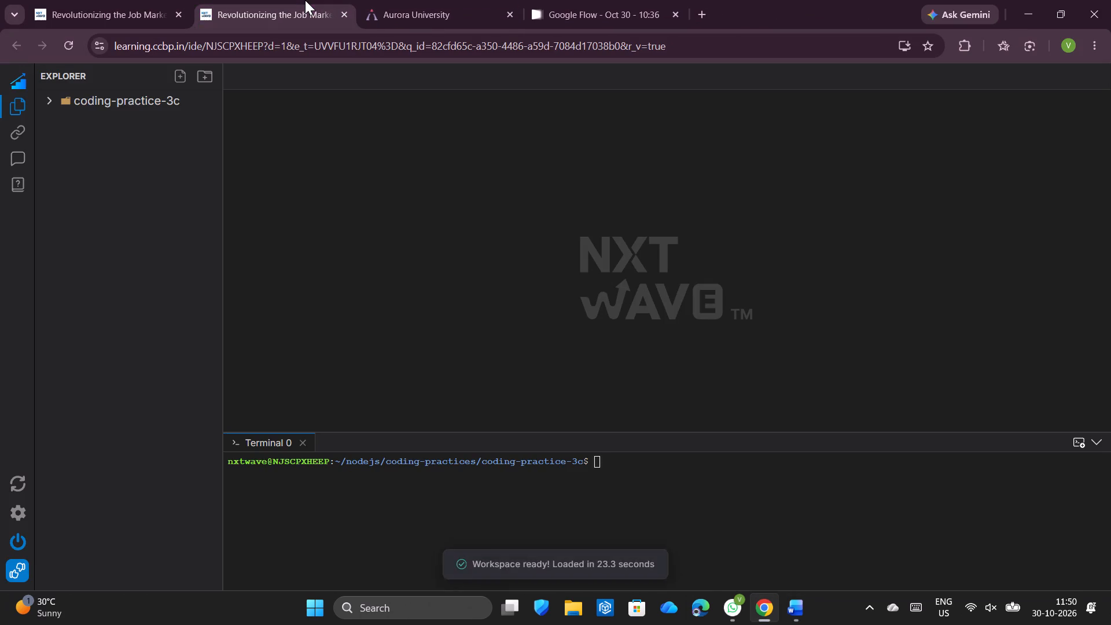
click(131, 106)
click(127, 142)
click(117, 3)
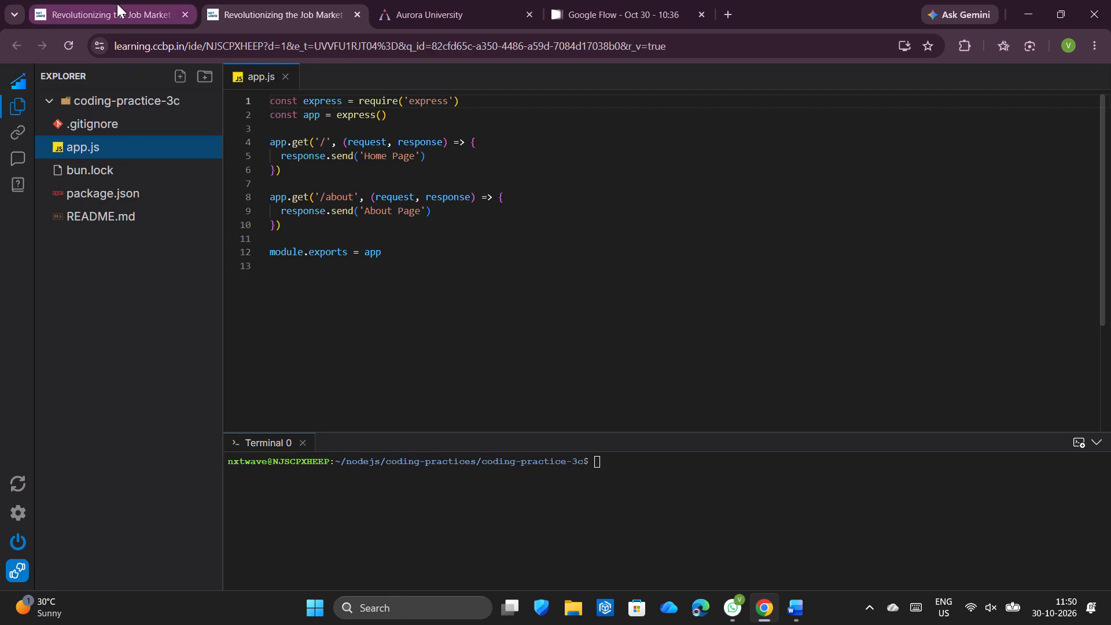
click(1042, 421)
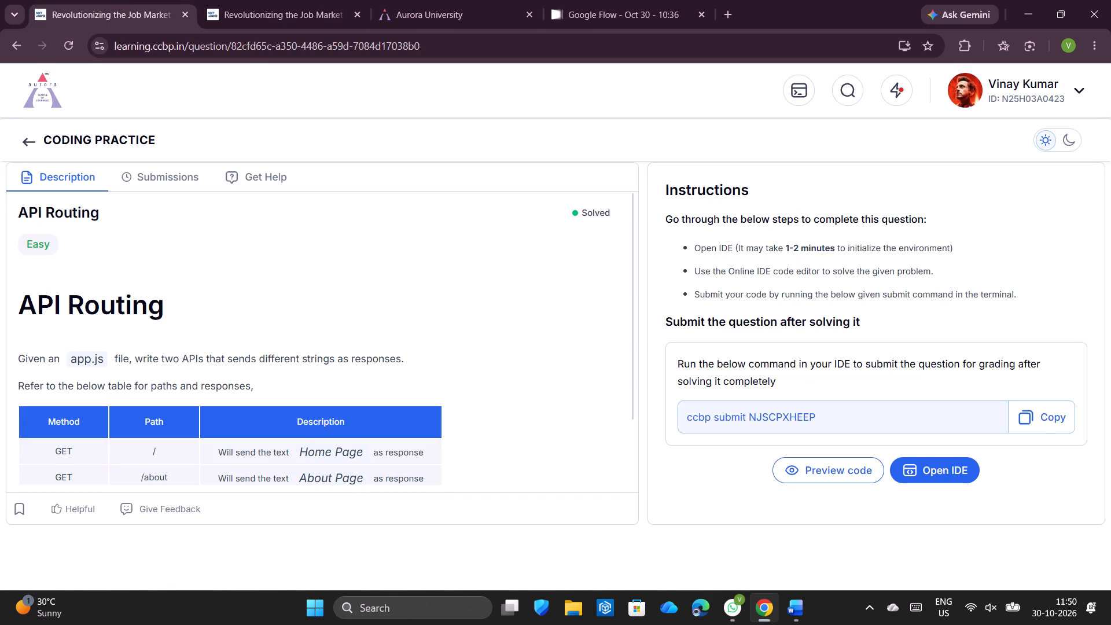
click(306, 0)
click(667, 481)
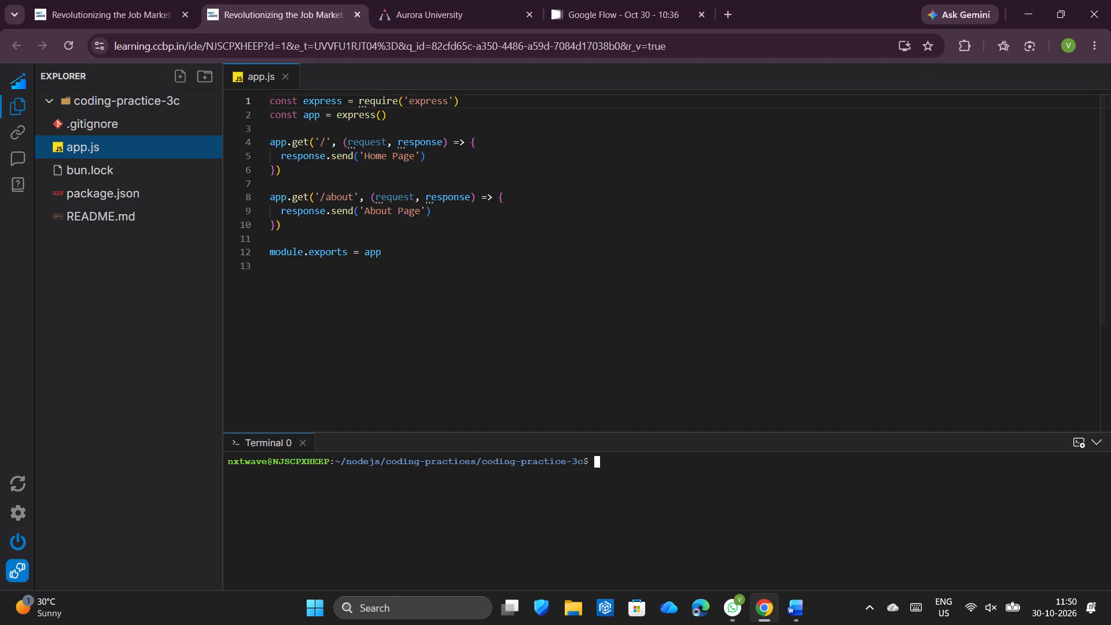
key(ctrl+shift+v)
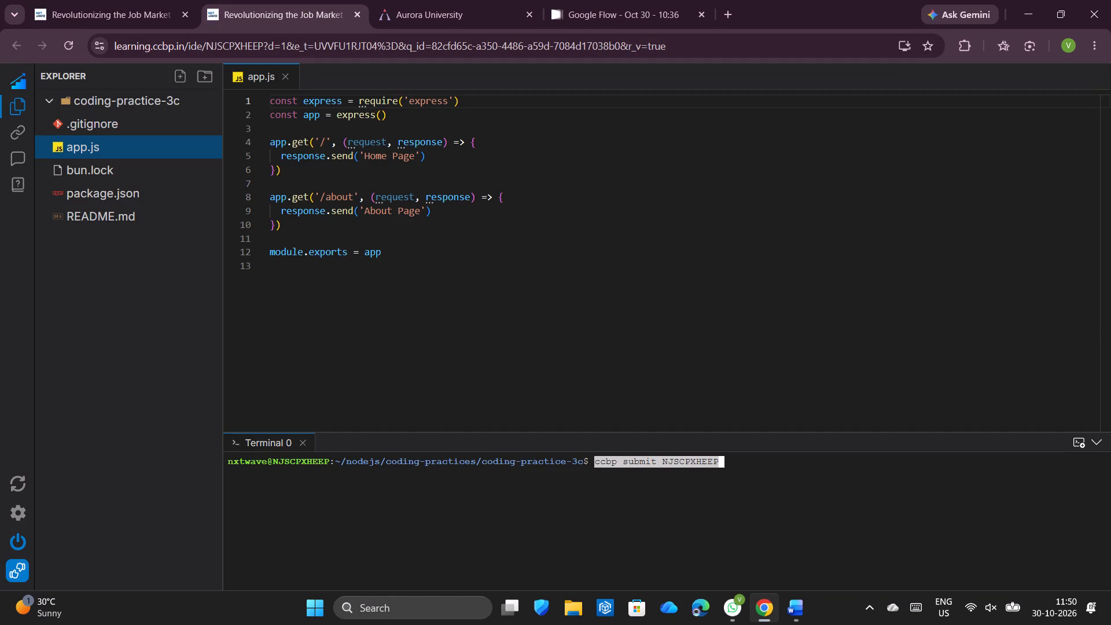
key(Return)
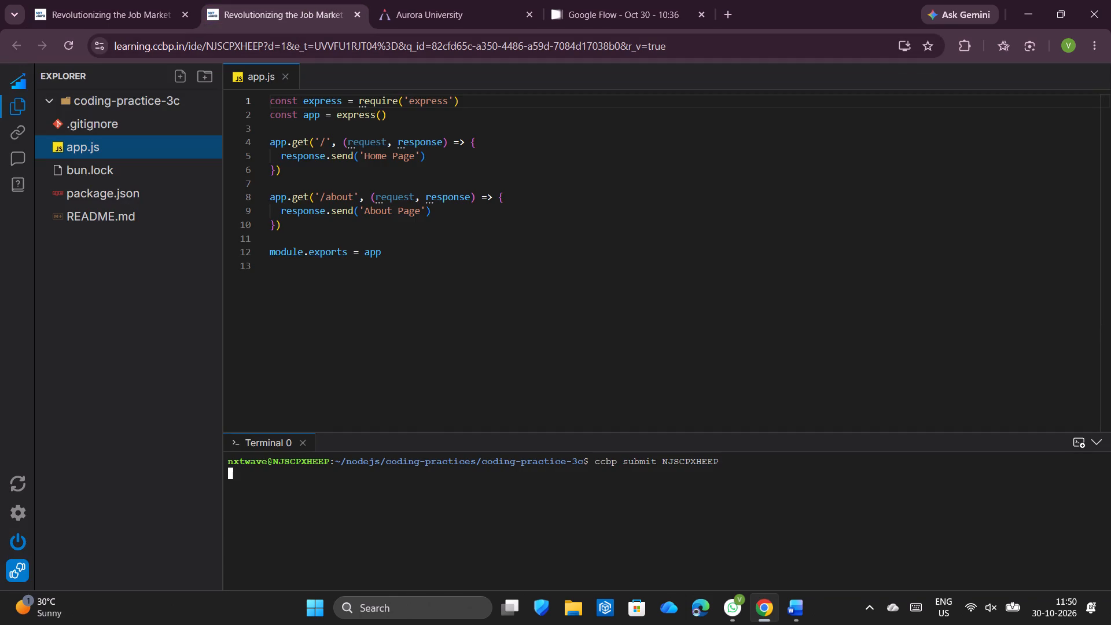
Capture the IDE with app.js and the running submission, and replace the old IDE screenshot in the Word report's API Routing section.
key(Print)
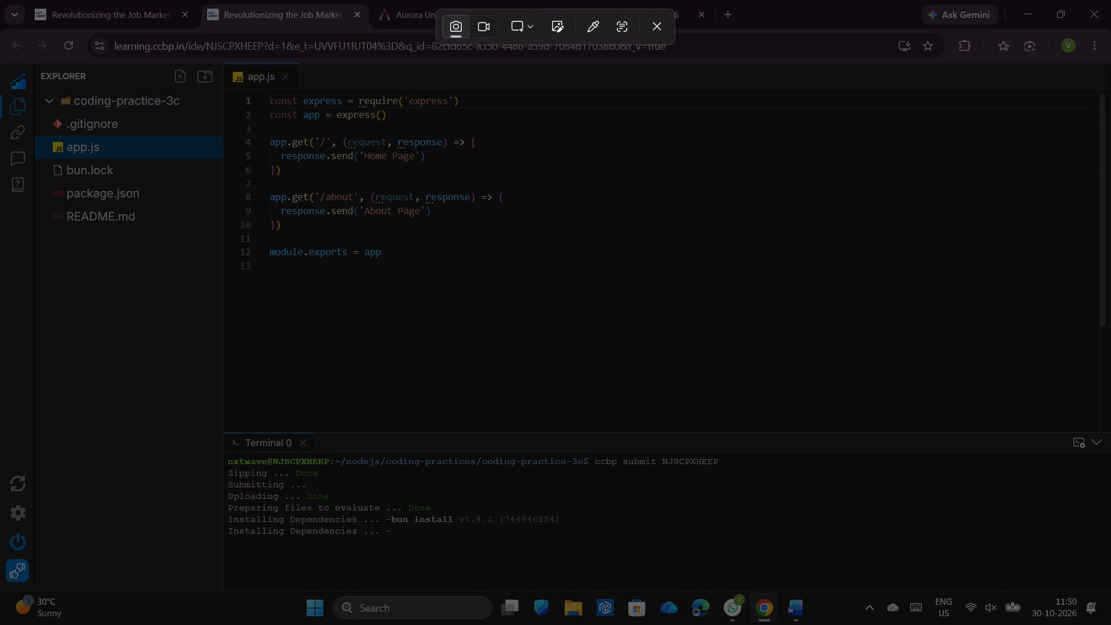
drag(0, 62, 1110, 596)
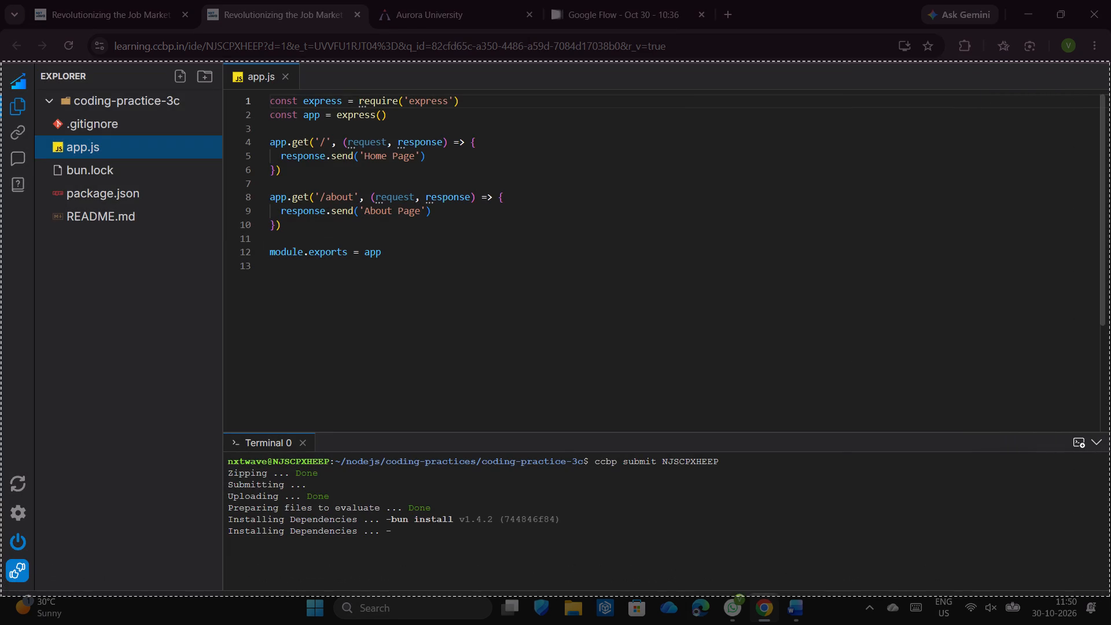
drag(1110, 596, 1110, 591)
click(796, 611)
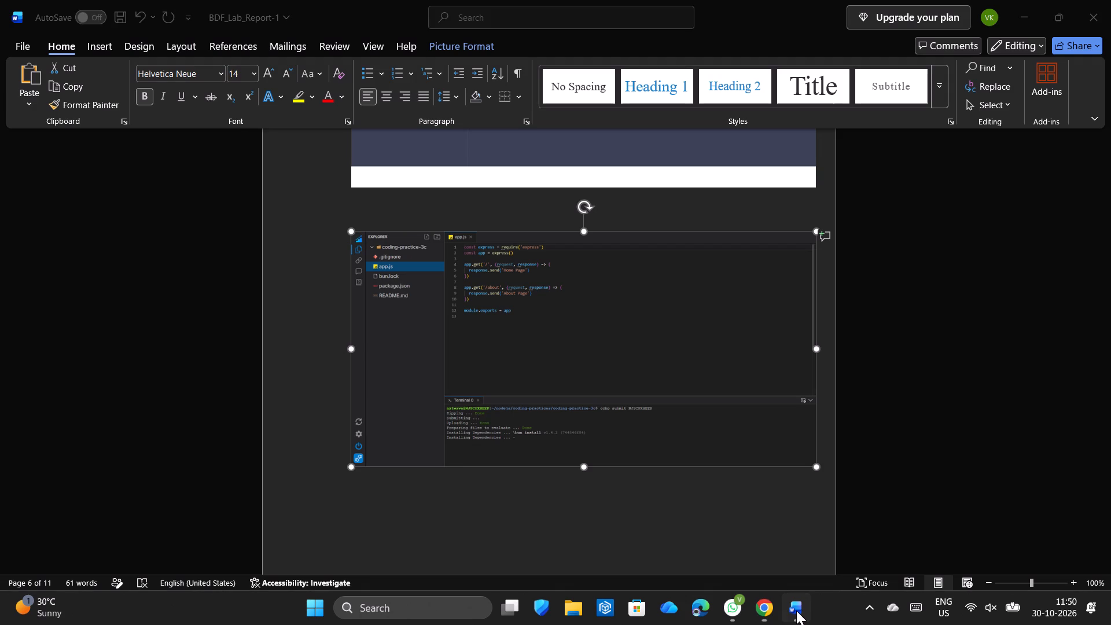
scroll(619, 458, up, 1)
scroll(619, 458, down, 1)
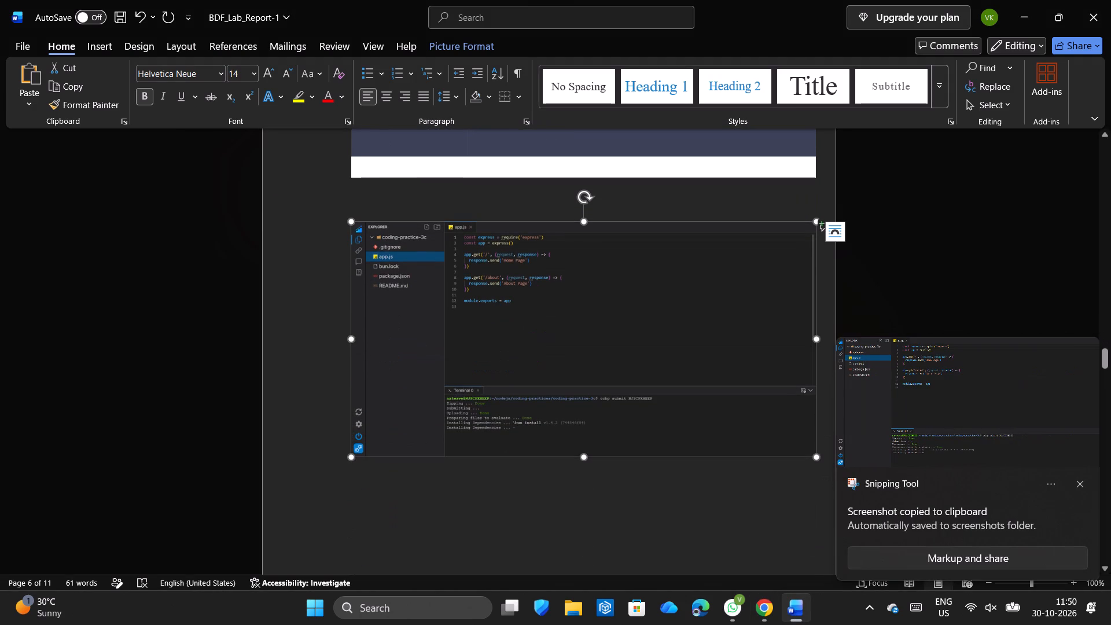
key(Delete)
key(ctrl+v)
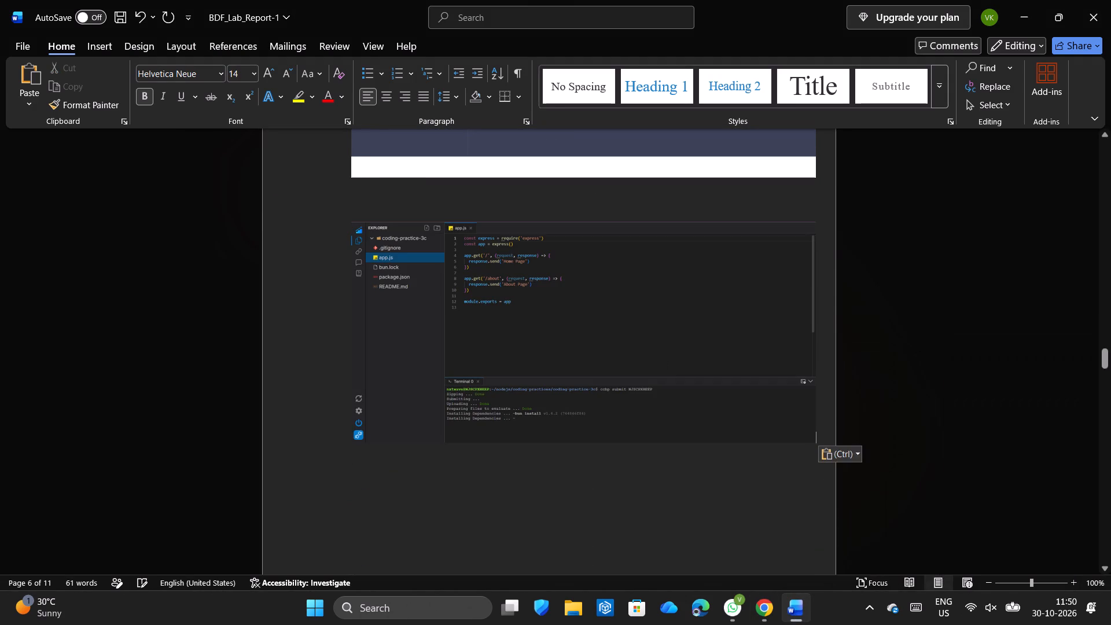
Open the API Routing submission details from the IDE terminal's URL, capture the page, and replace the old submission details screenshot in the Word report.
scroll(609, 424, down, 2)
click(609, 424)
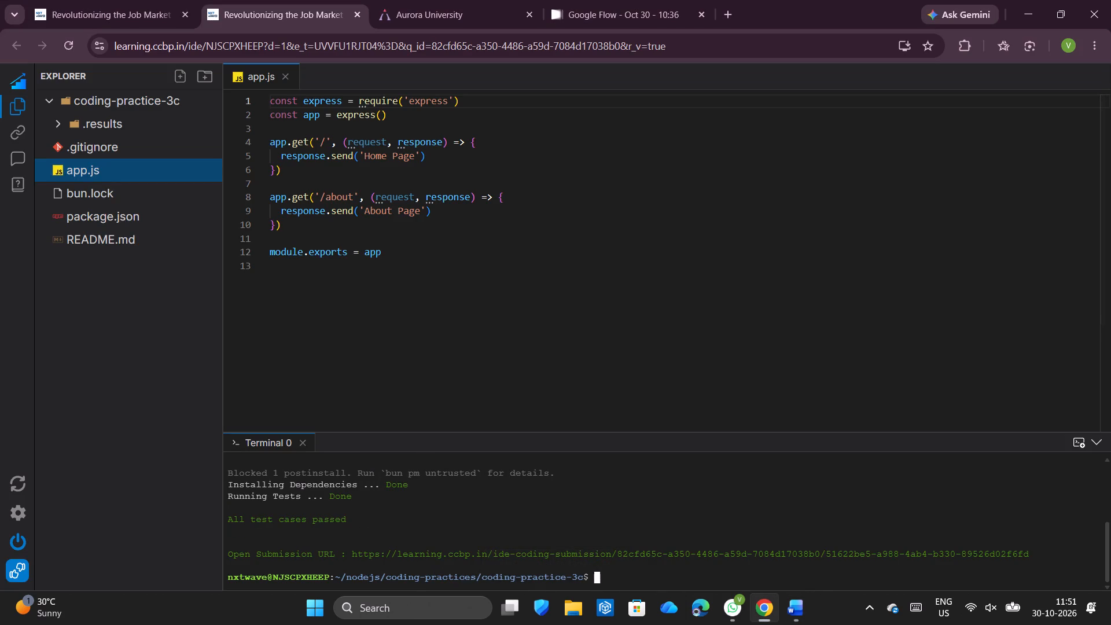
click(474, 554)
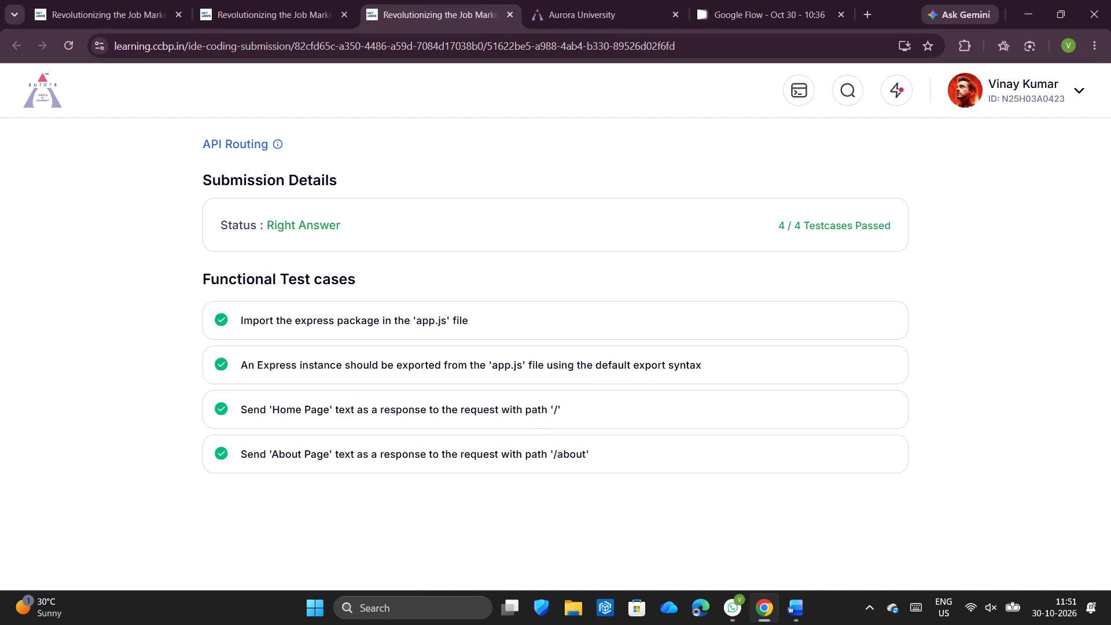
key(Print)
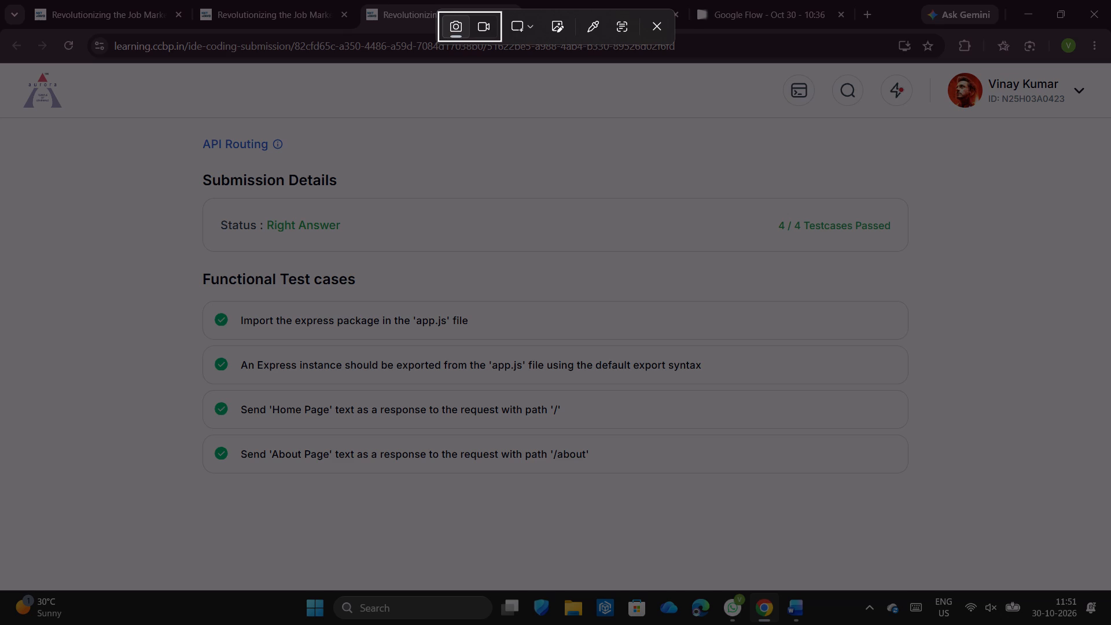
drag(0, 63, 259, 224)
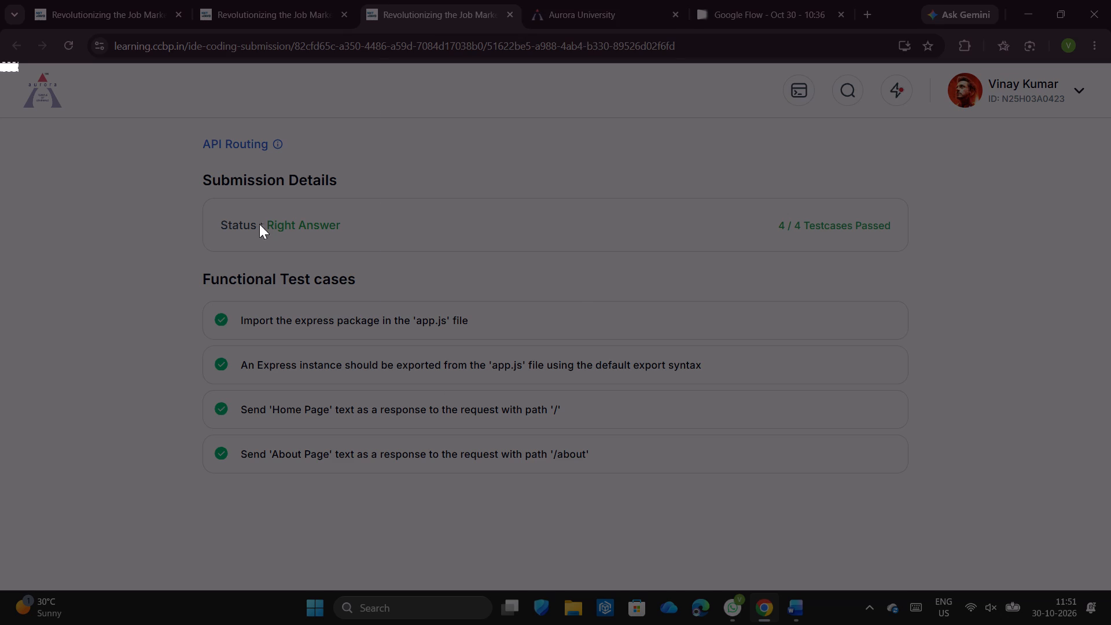
drag(259, 224, 1110, 589)
click(793, 604)
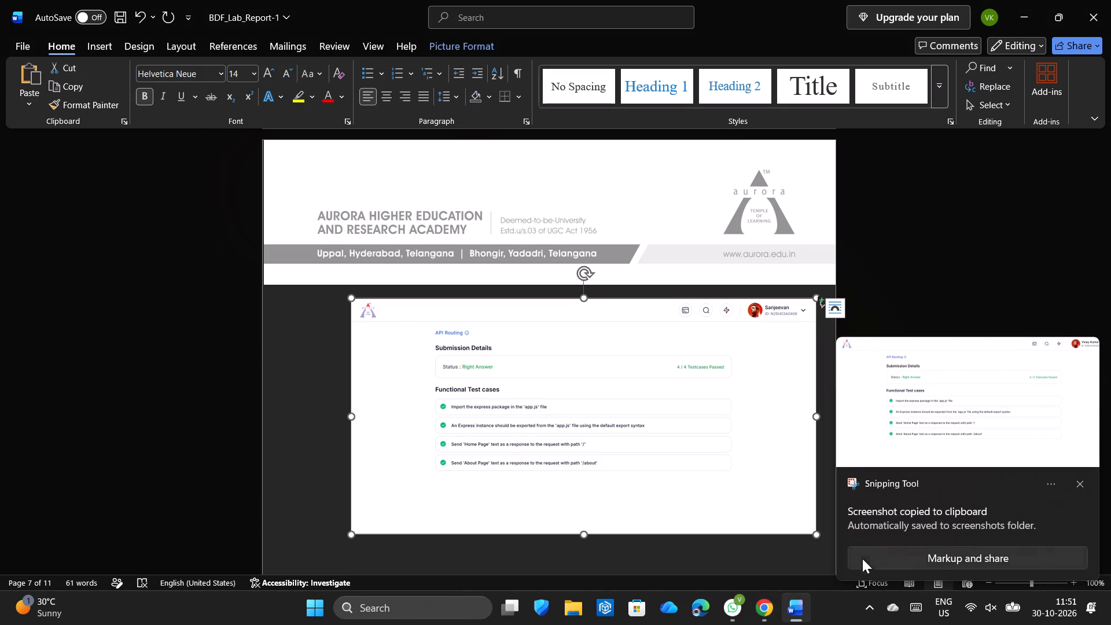
click(871, 608)
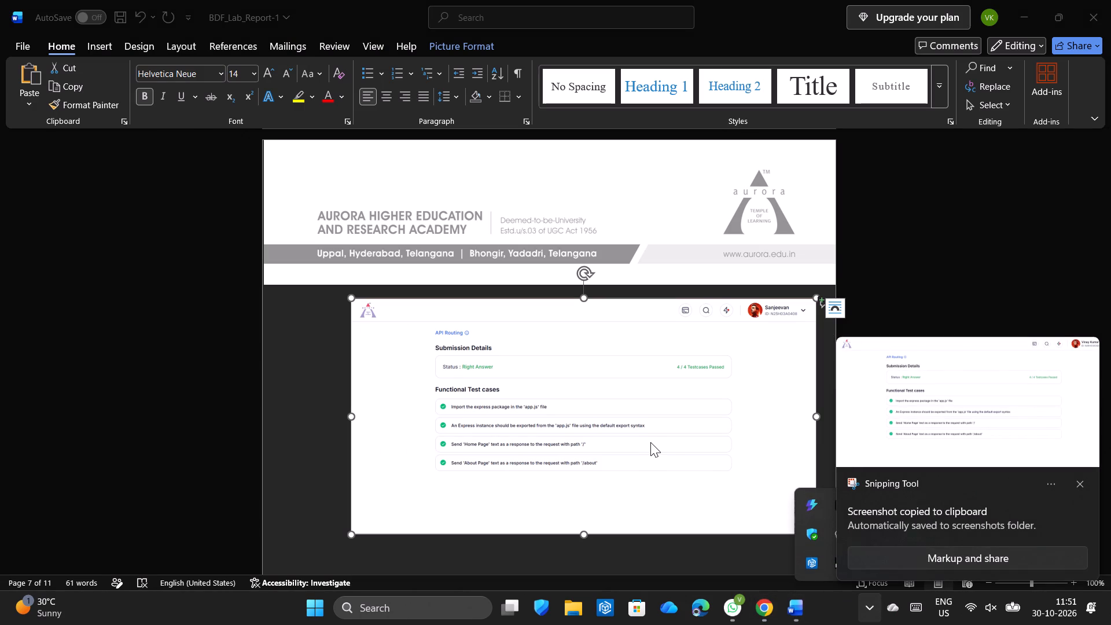
click(643, 441)
key(Delete)
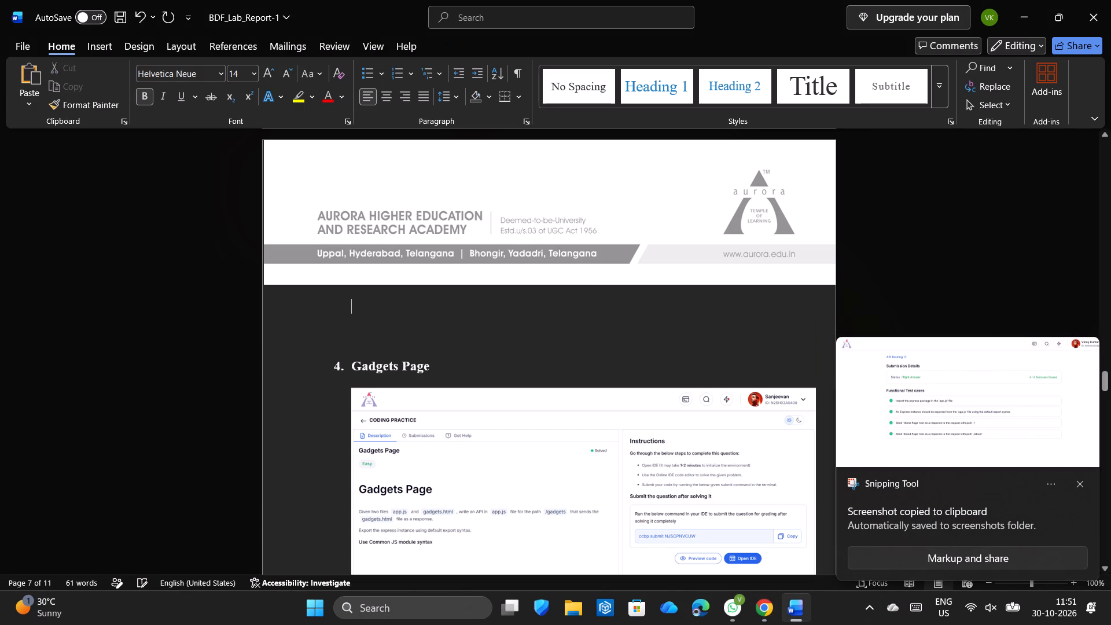
key(ctrl+v)
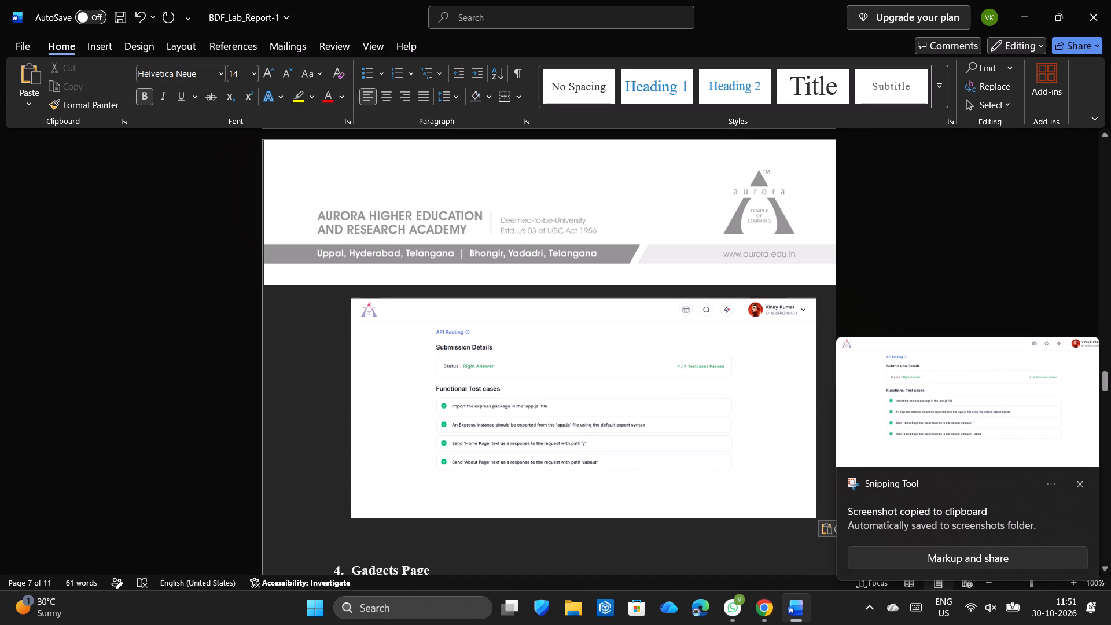
Review the report's API Routing screenshots and the Gadgets Page and Get a String sections that follow.
scroll(315, 433, up, 2)
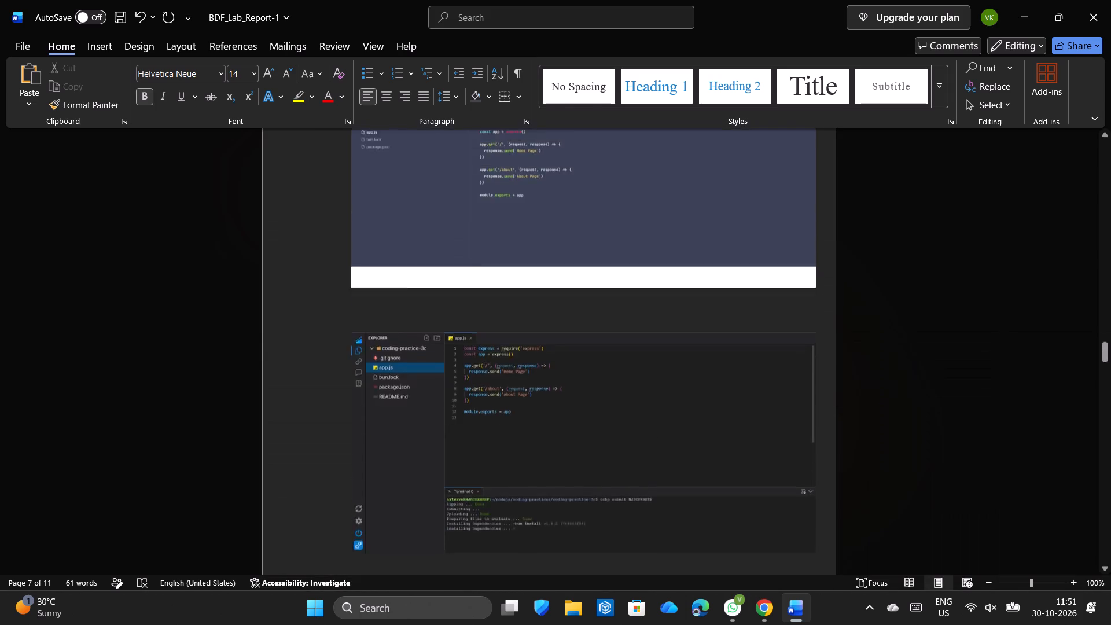
scroll(315, 433, up, 1)
scroll(315, 433, down, 1)
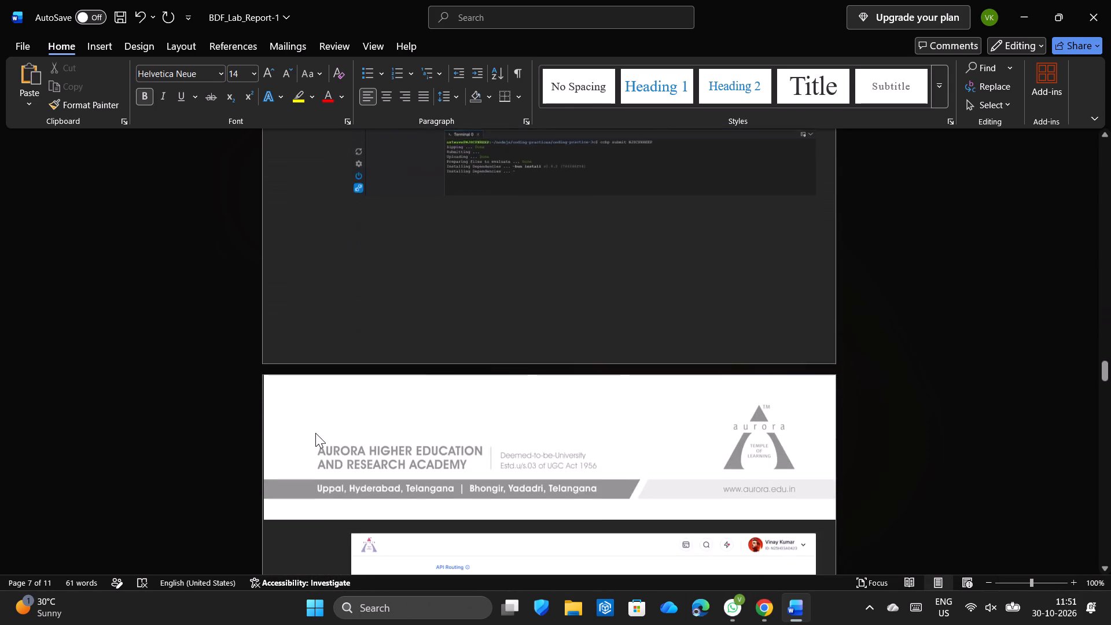
scroll(315, 433, down, 1)
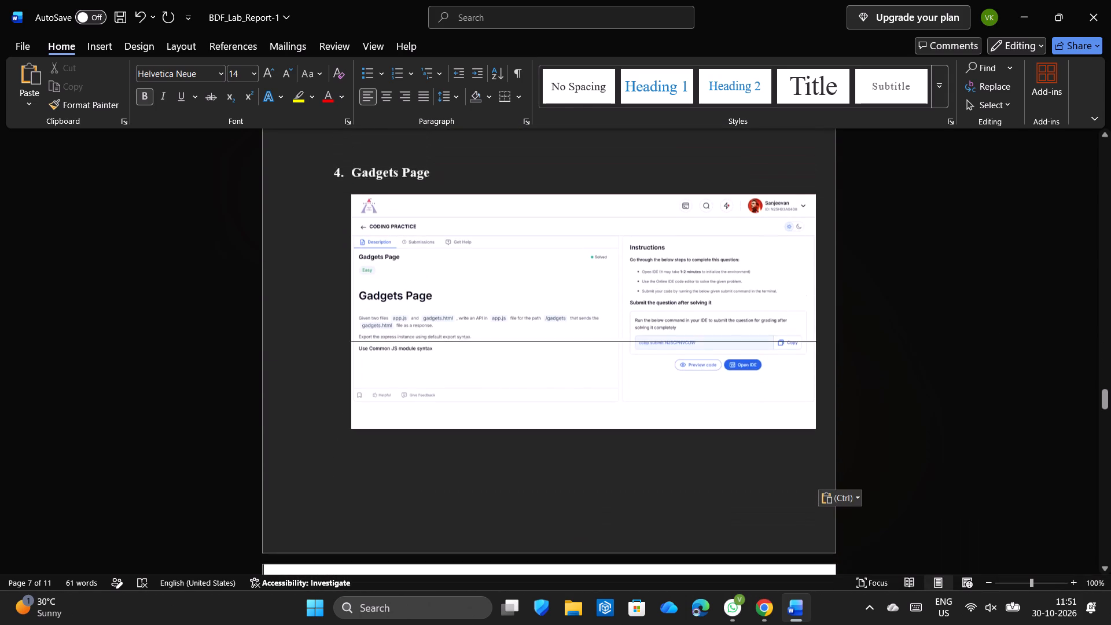
scroll(315, 433, down, 4)
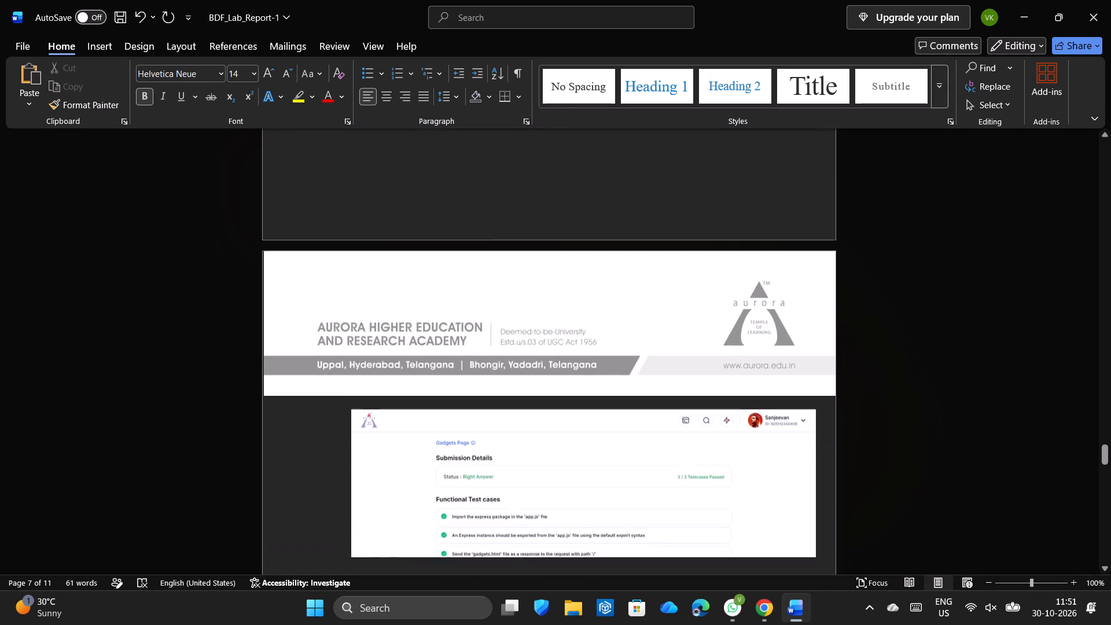
scroll(315, 433, down, 5)
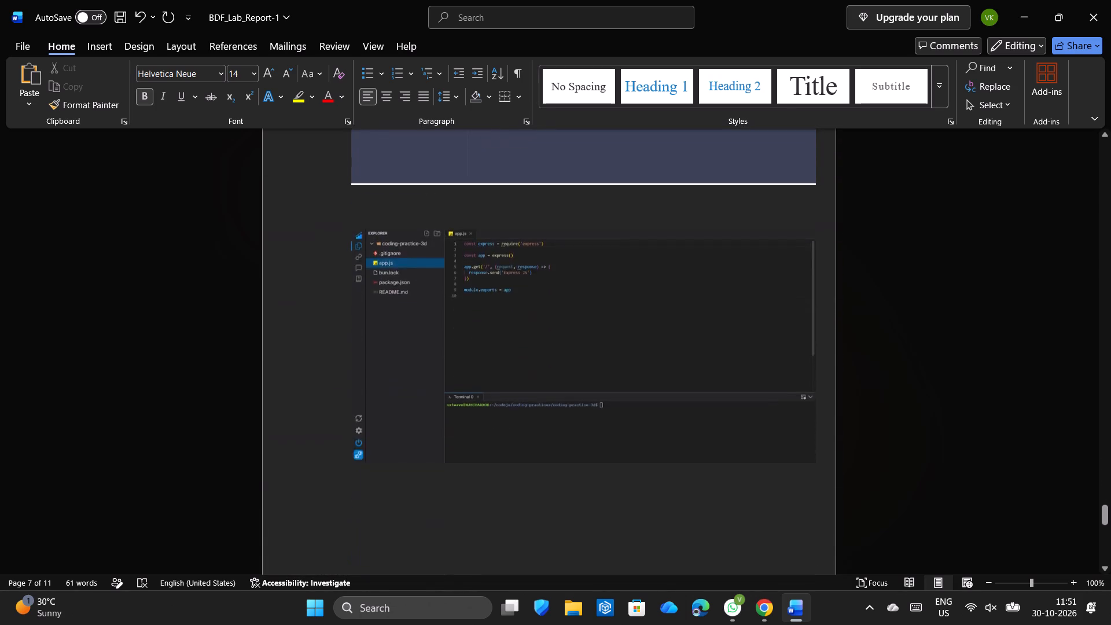
scroll(315, 433, down, 1)
scroll(315, 433, up, 2)
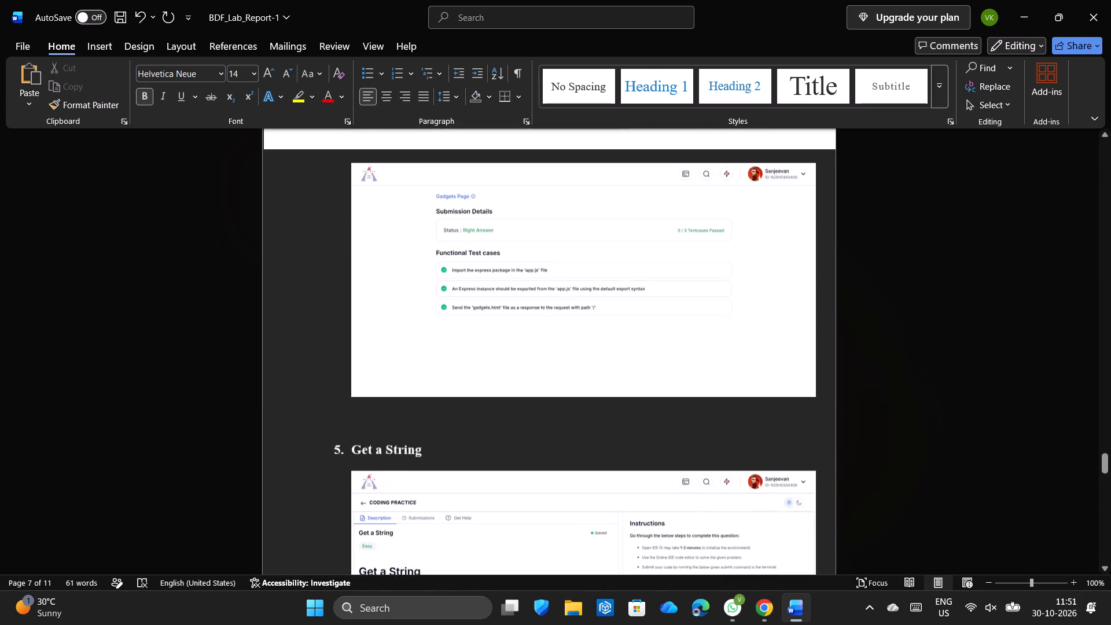
scroll(315, 433, up, 2)
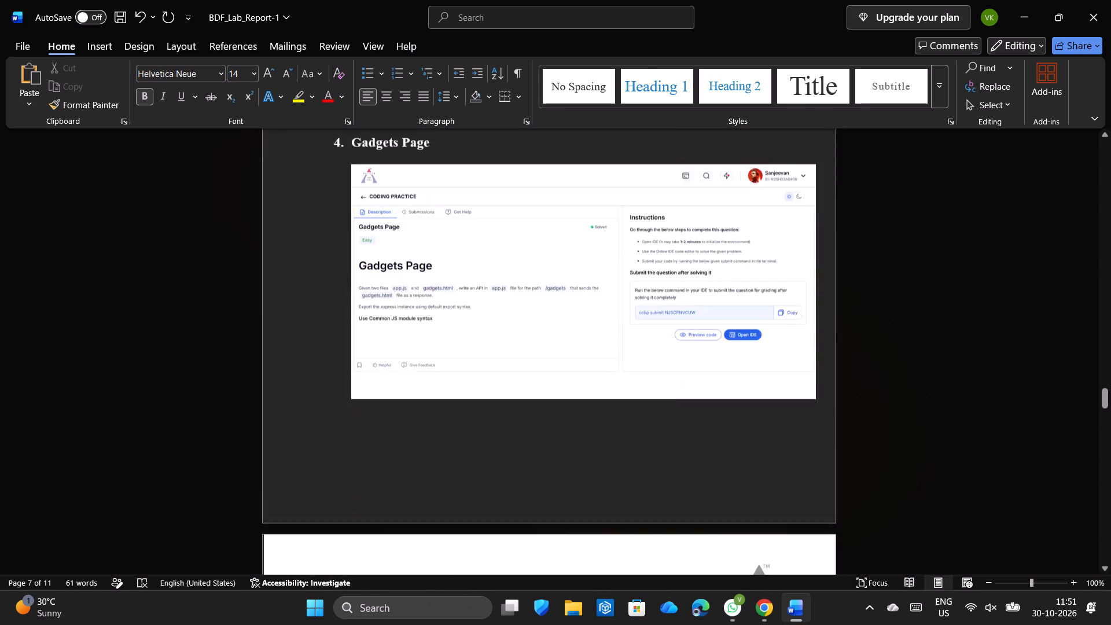
Select the old question page screenshot under the Gadgets Page heading in the Word report.
scroll(315, 433, up, 1)
click(495, 435)
scroll(495, 435, right, 1)
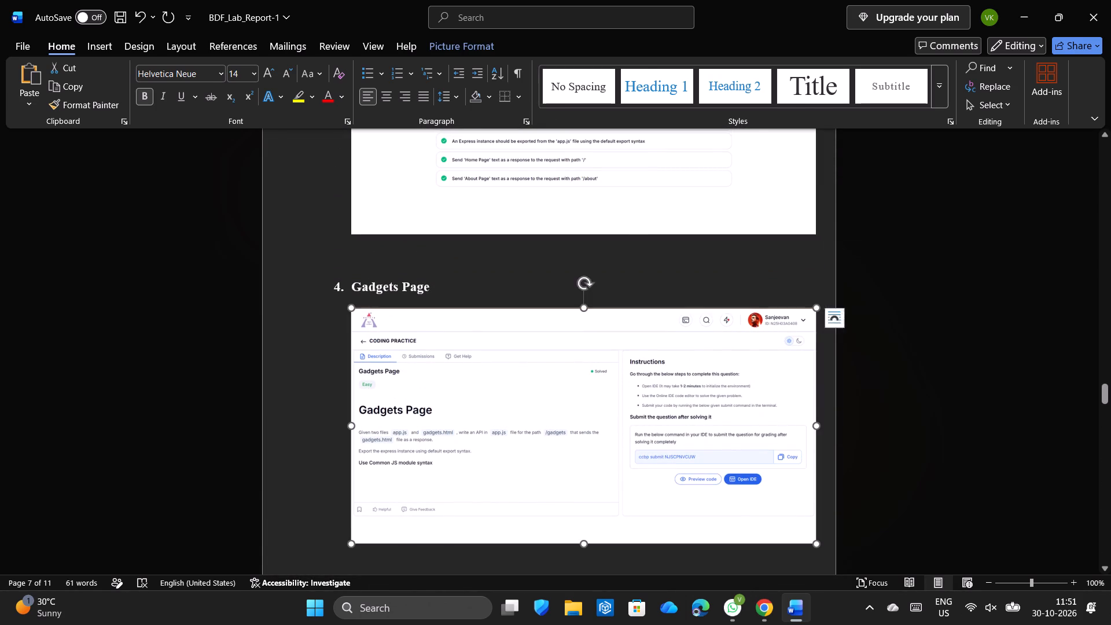
scroll(495, 435, right, 1)
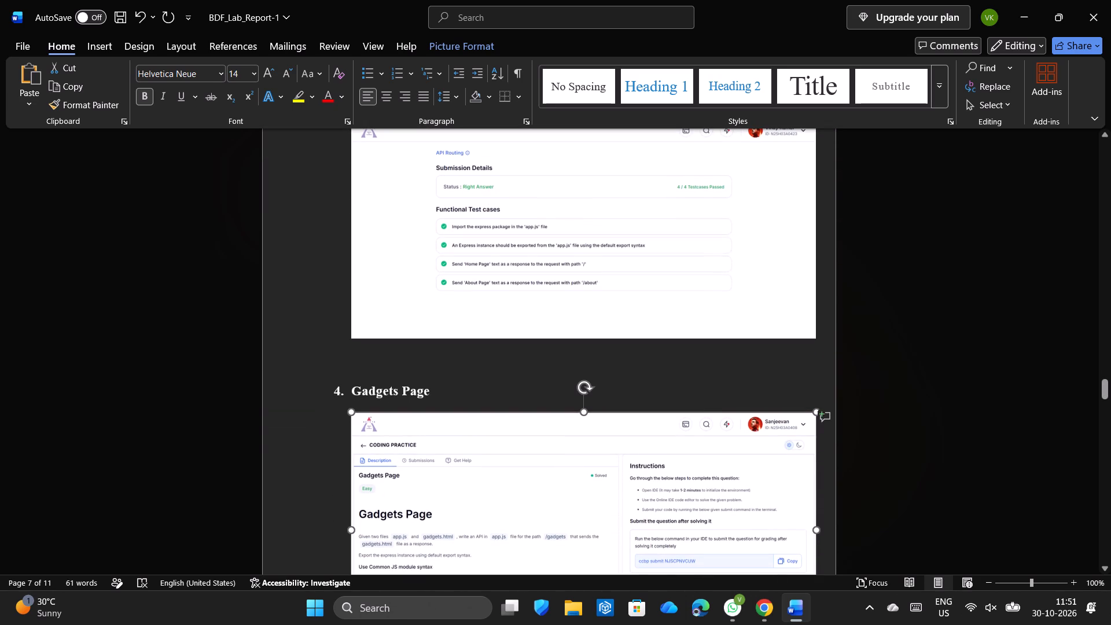
scroll(495, 435, right, 1)
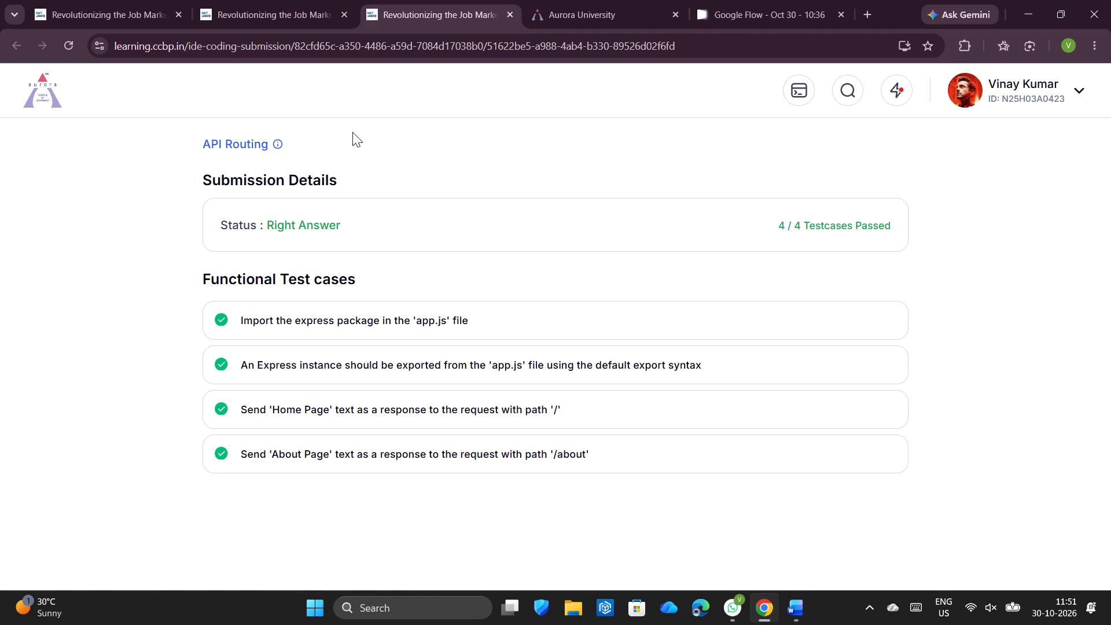
In Chrome, close the API Routing IDE and submission details pages, and open the Gadgets Page question from the Coding Practice list.
click(341, 14)
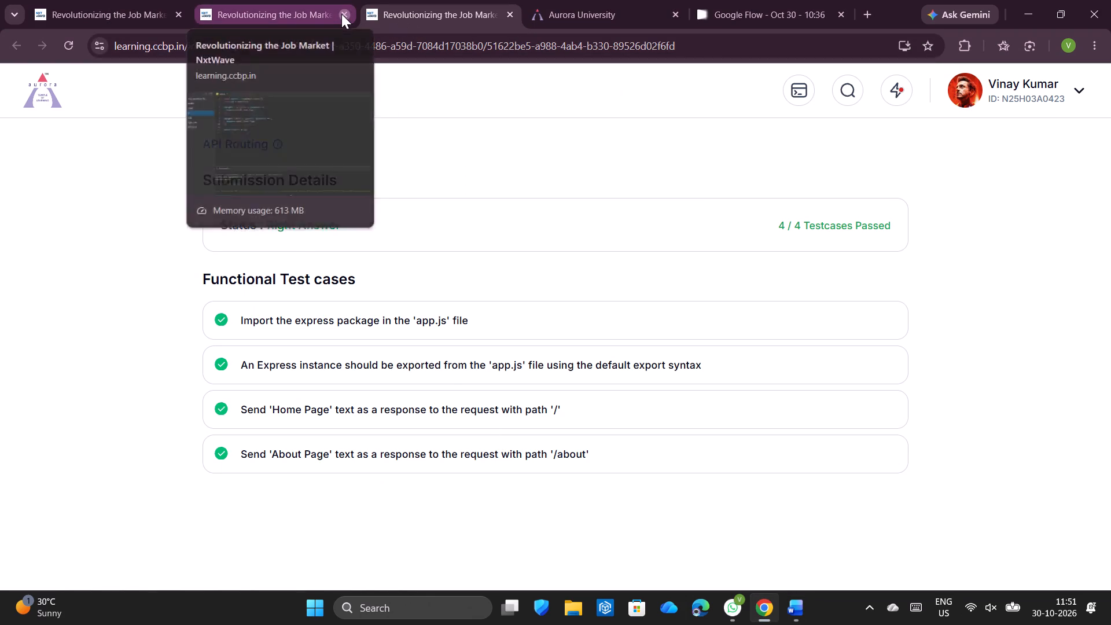
click(341, 14)
click(134, 0)
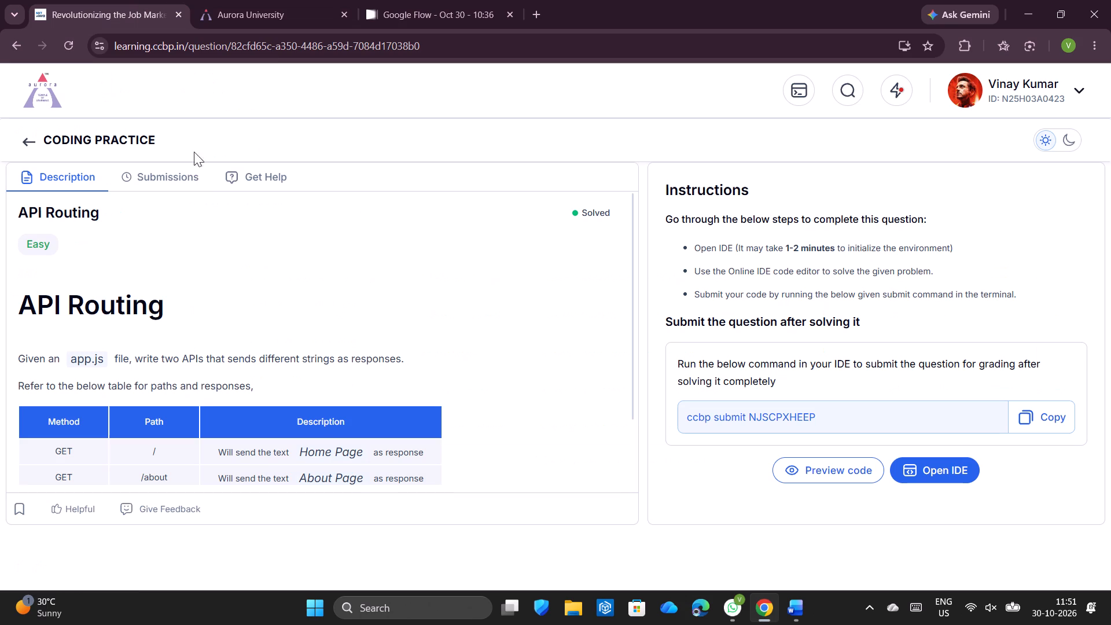
click(23, 137)
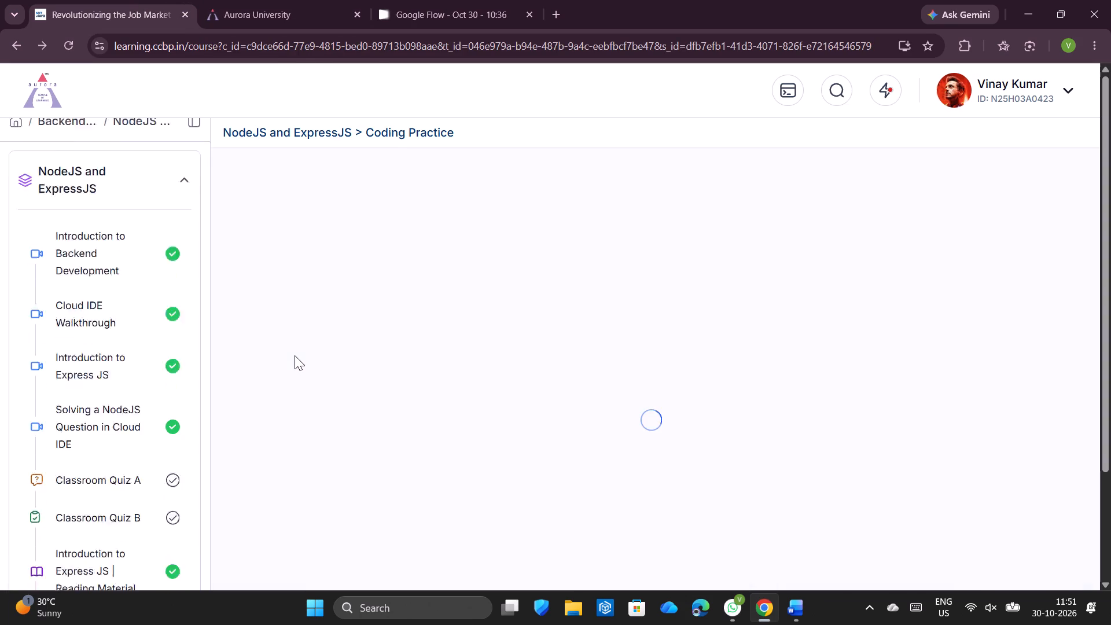
scroll(568, 457, down, 2)
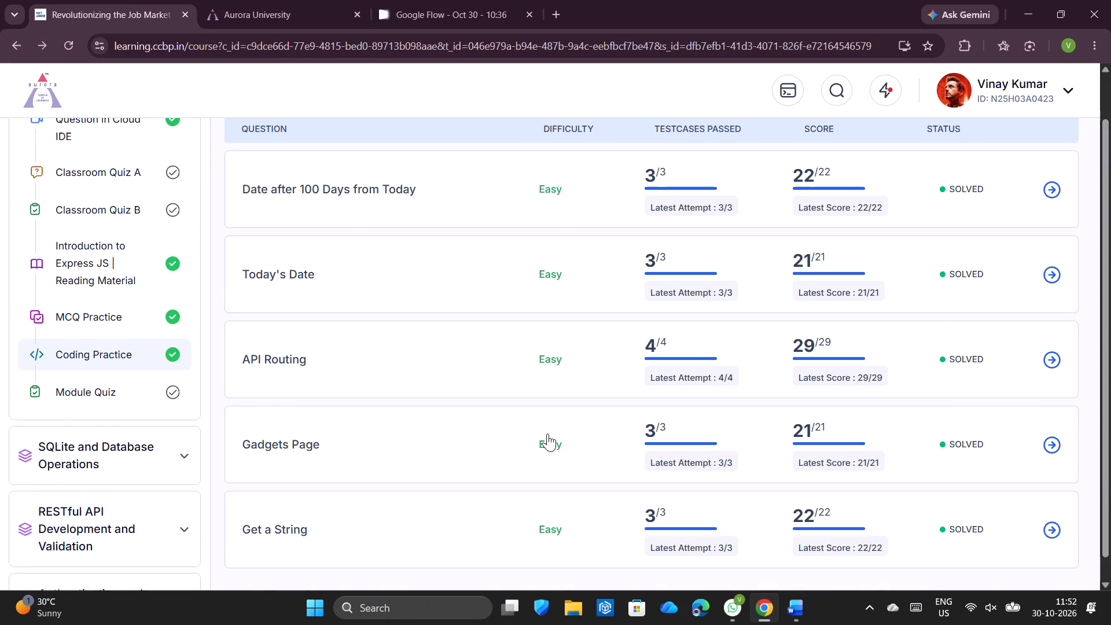
click(547, 433)
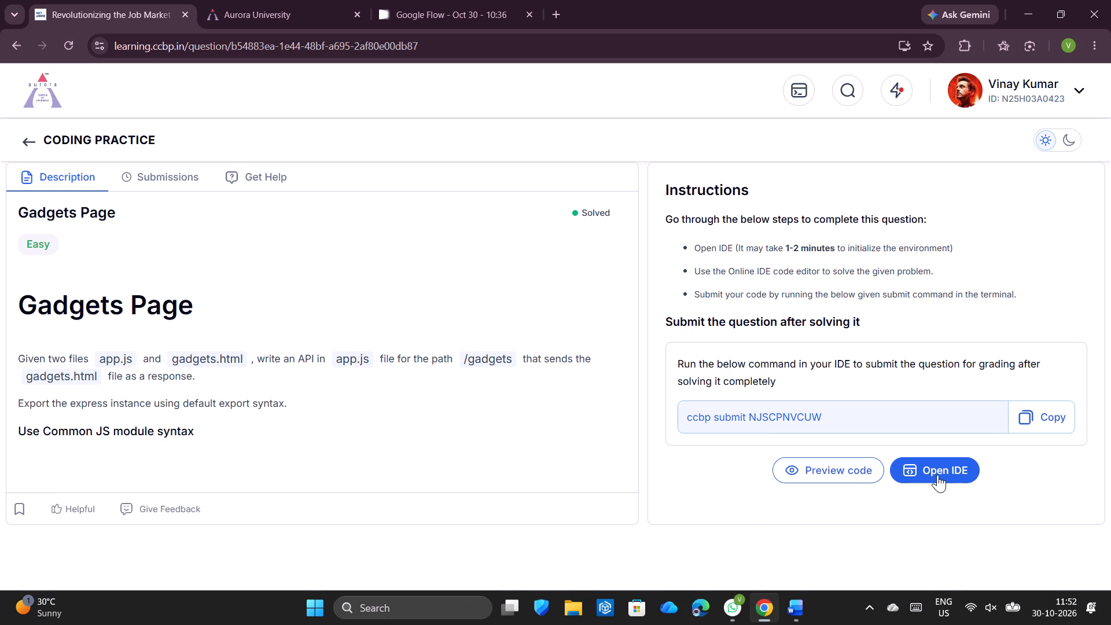
Open the IDE for the Gadgets Page question and agree to close the session active in another window.
click(938, 474)
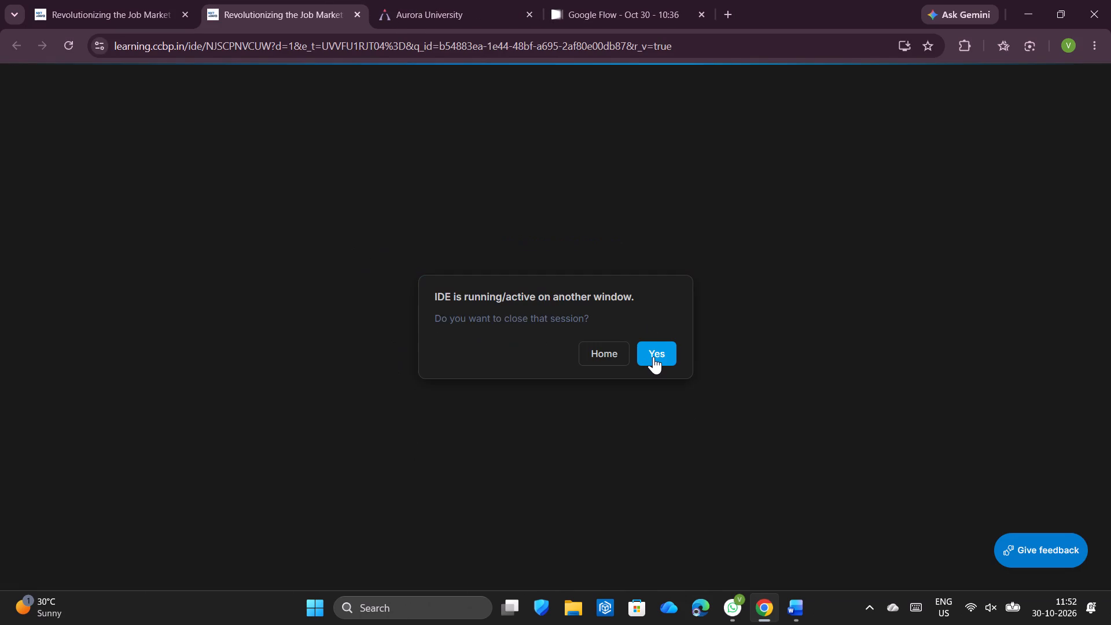
click(653, 356)
click(653, 356)
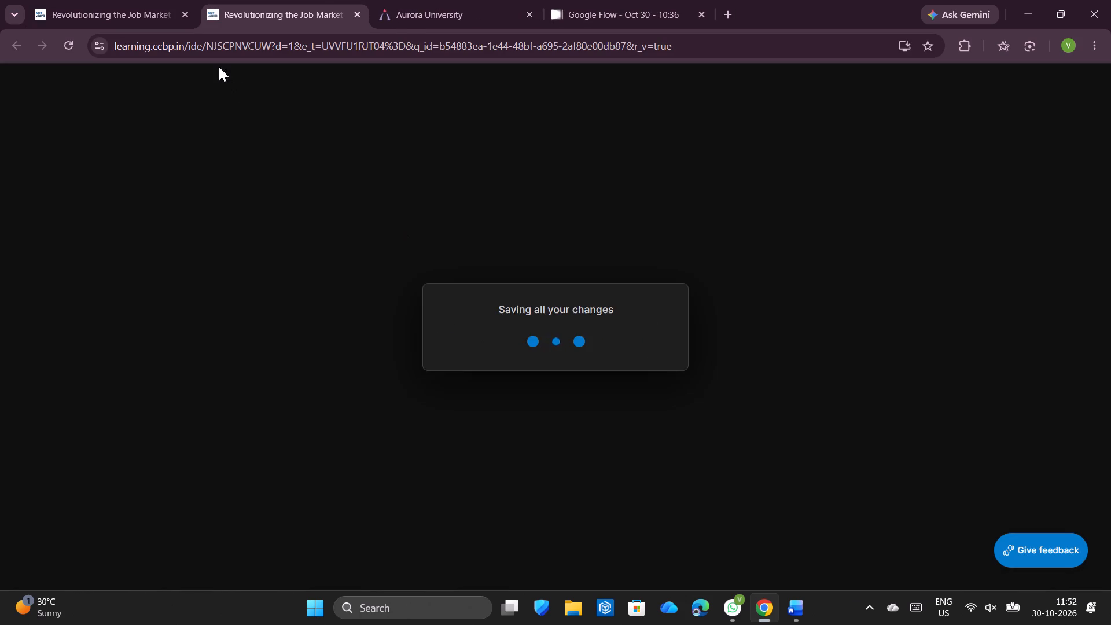
Capture the Gadgets Page question page in Chrome and replace the selected old question screenshot in the Word report with it.
click(120, 0)
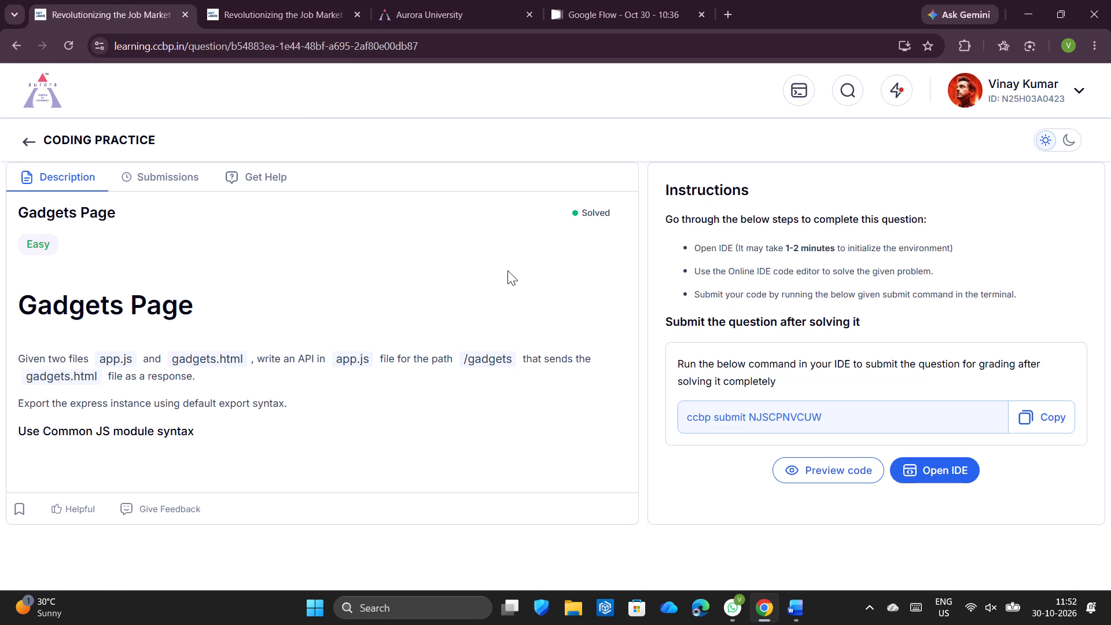
key(Print)
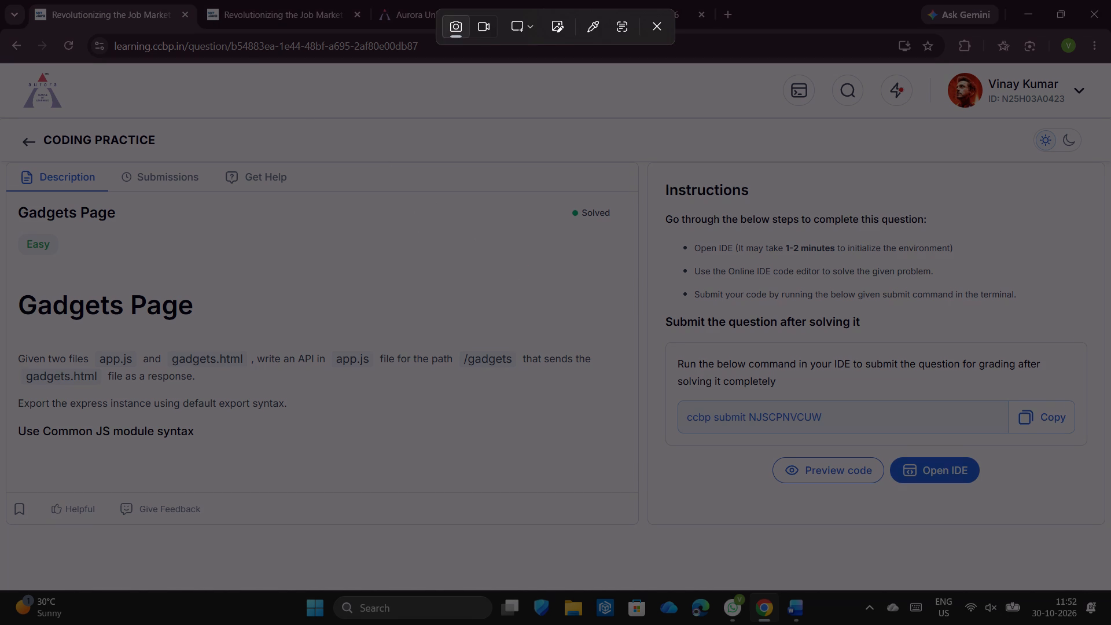
drag(0, 63, 1110, 589)
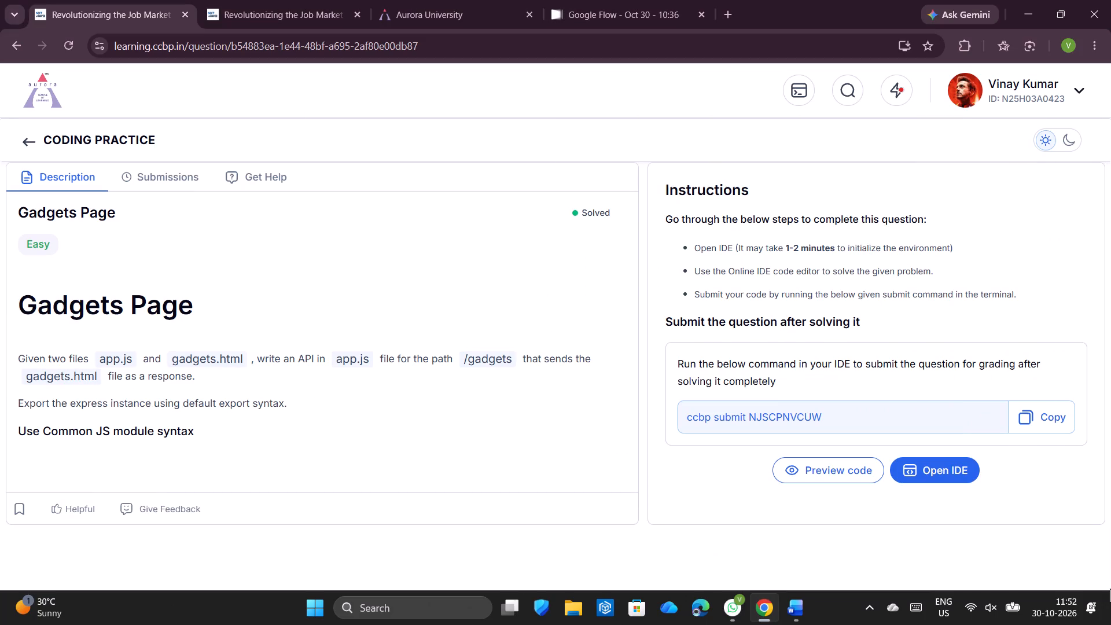
click(793, 605)
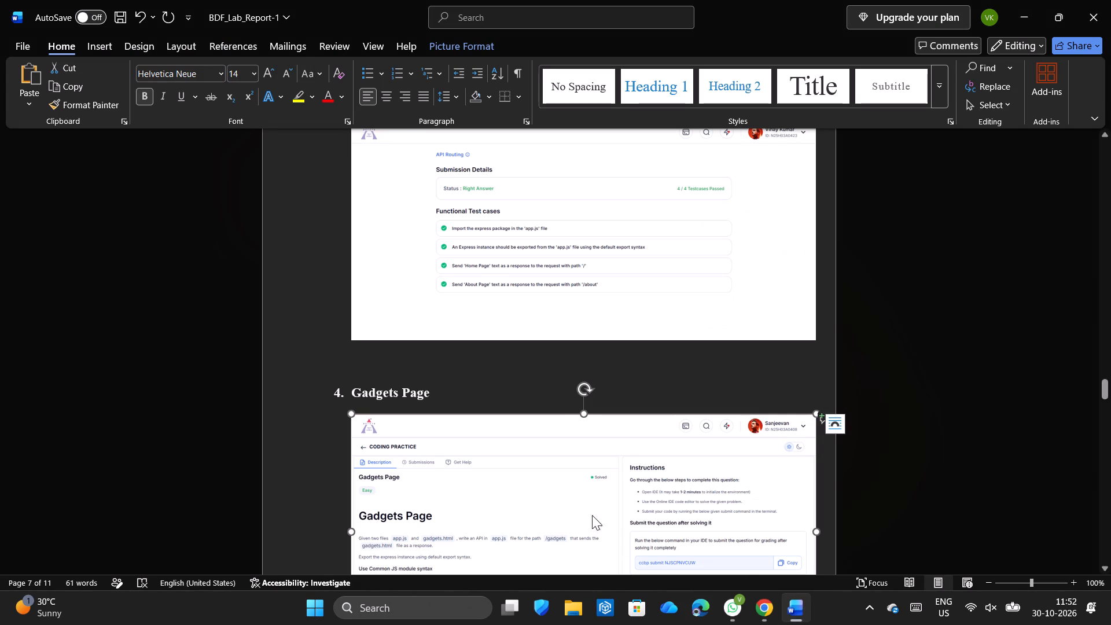
key(Delete)
key(ctrl+v)
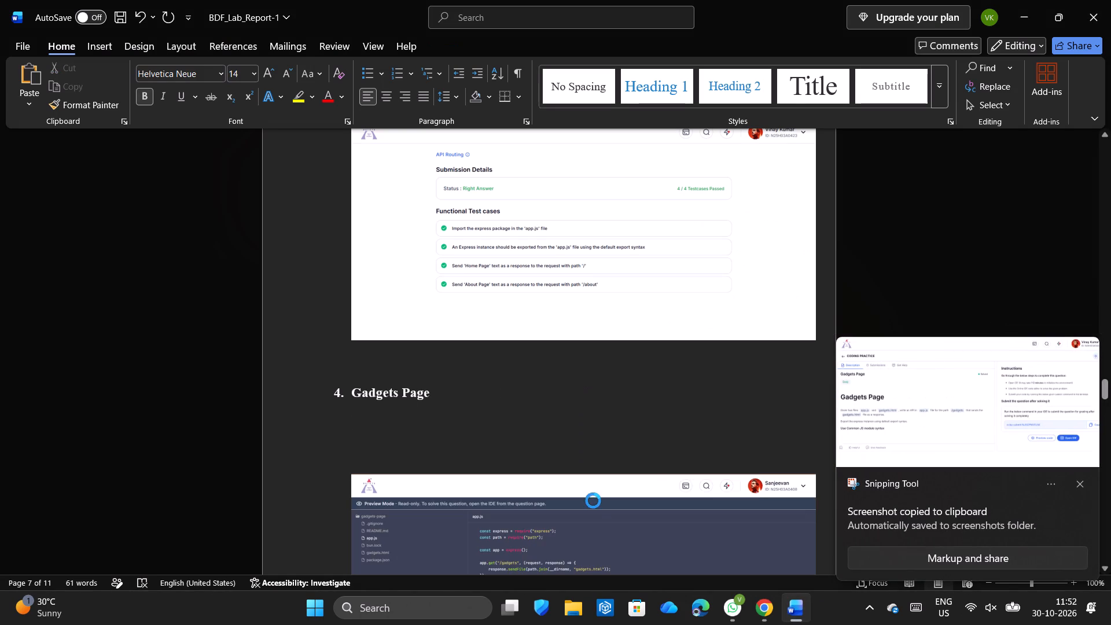
Preview the Gadgets Page code in Chrome, capture the page, and replace the old code preview screenshot in the Word report with it.
scroll(593, 501, down, 1)
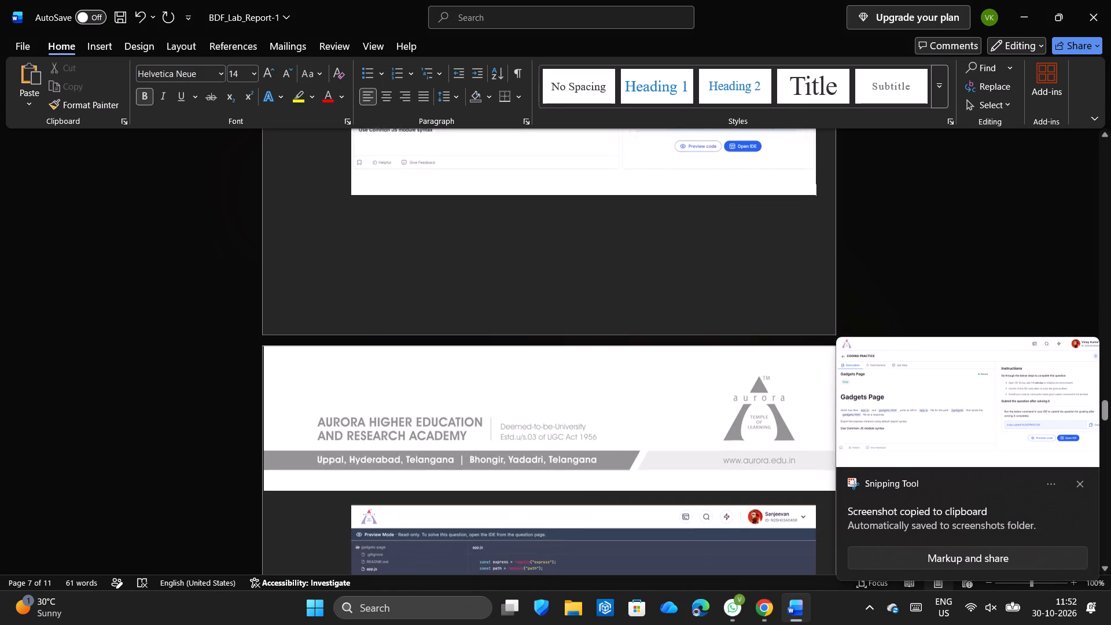
scroll(593, 501, down, 1)
click(593, 501)
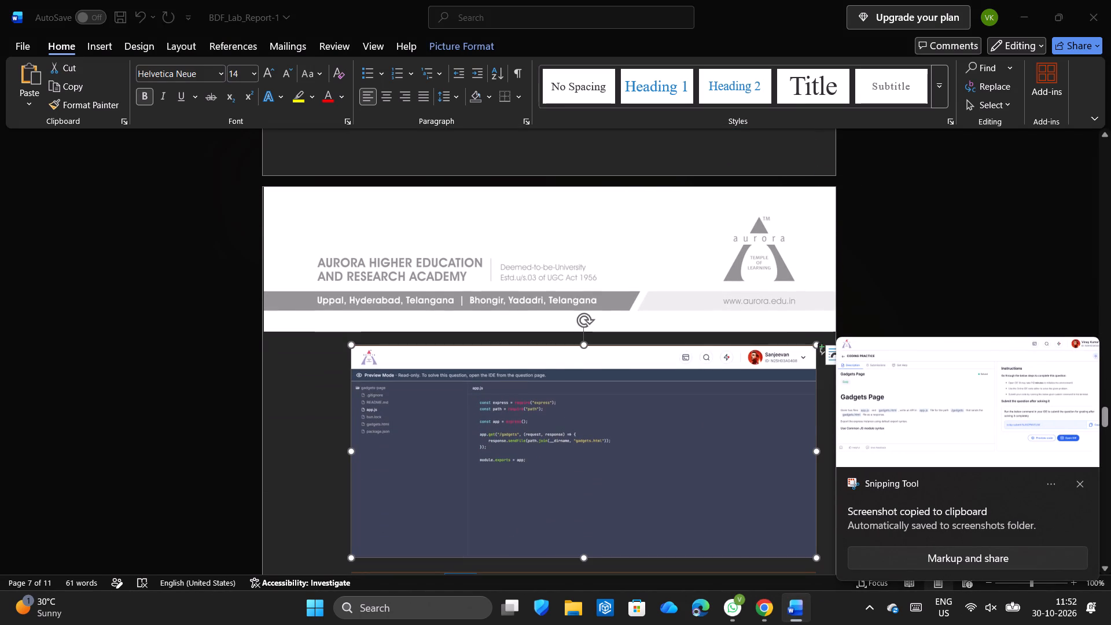
click(792, 476)
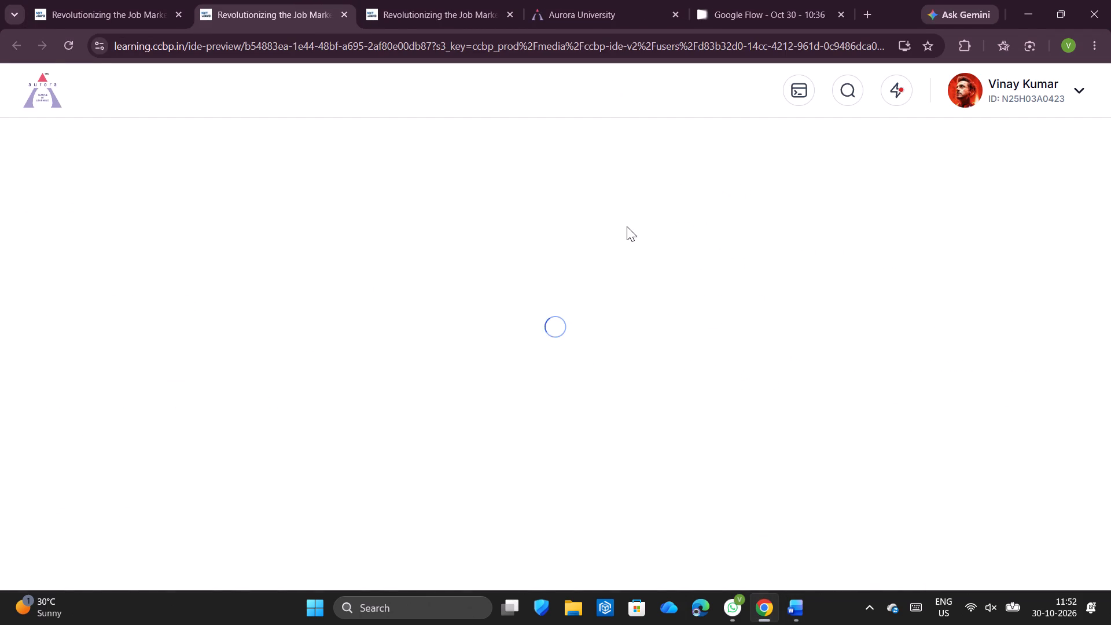
key(Print)
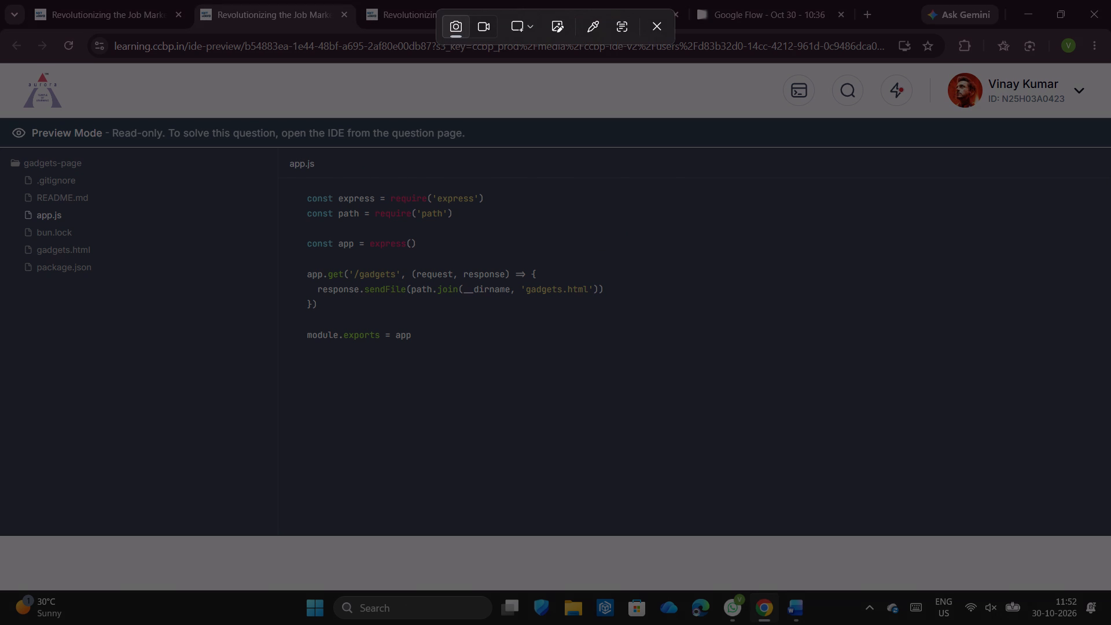
drag(0, 63, 1110, 578)
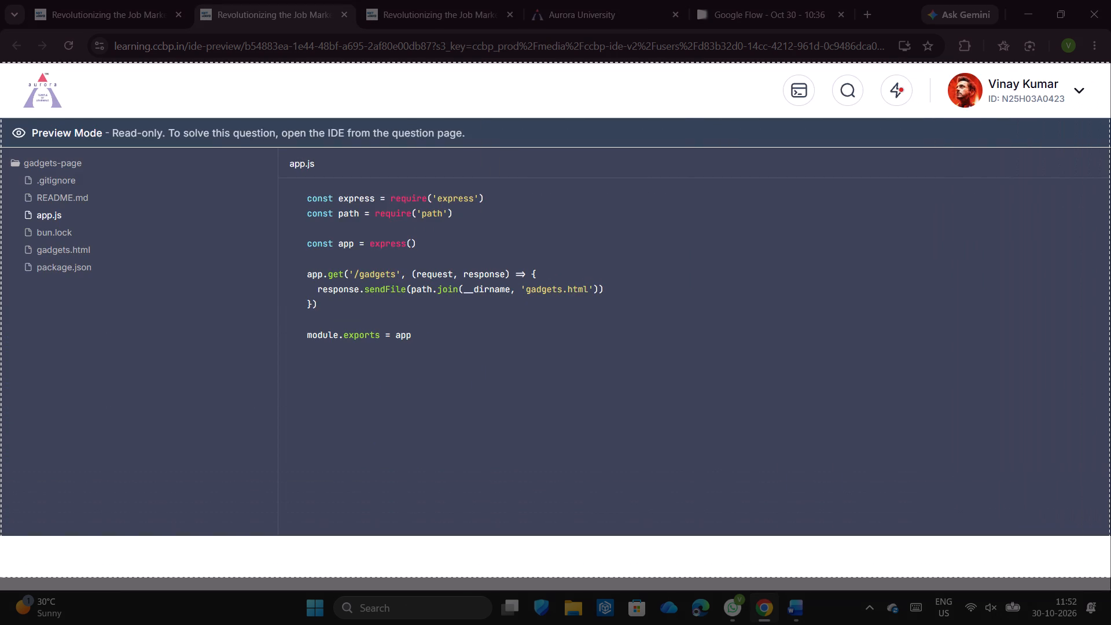
drag(1110, 578, 1110, 590)
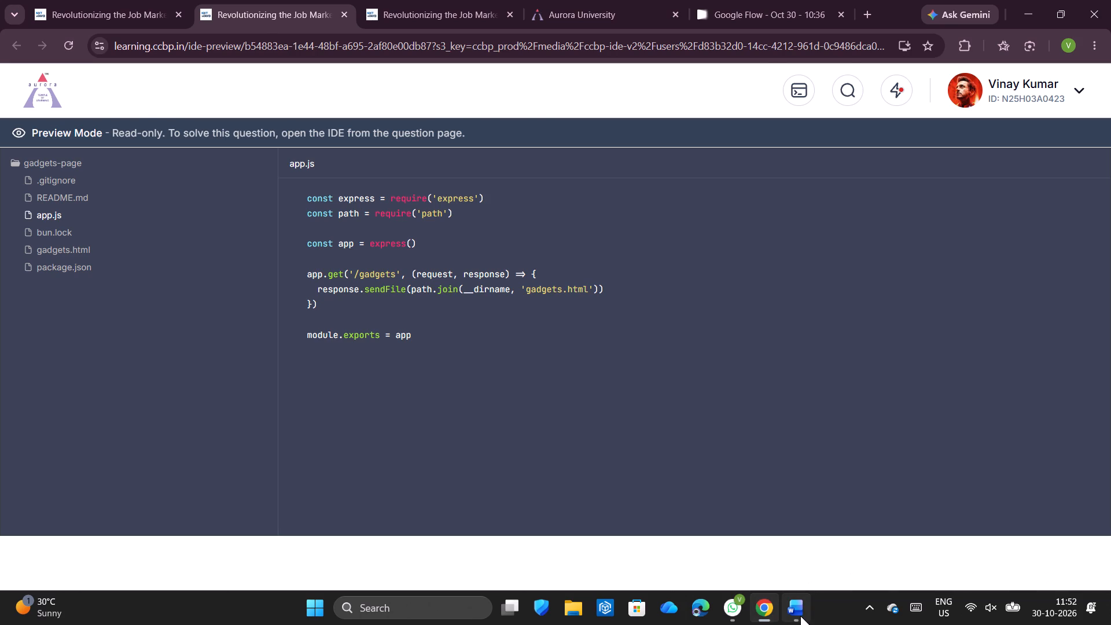
click(800, 616)
key(Delete)
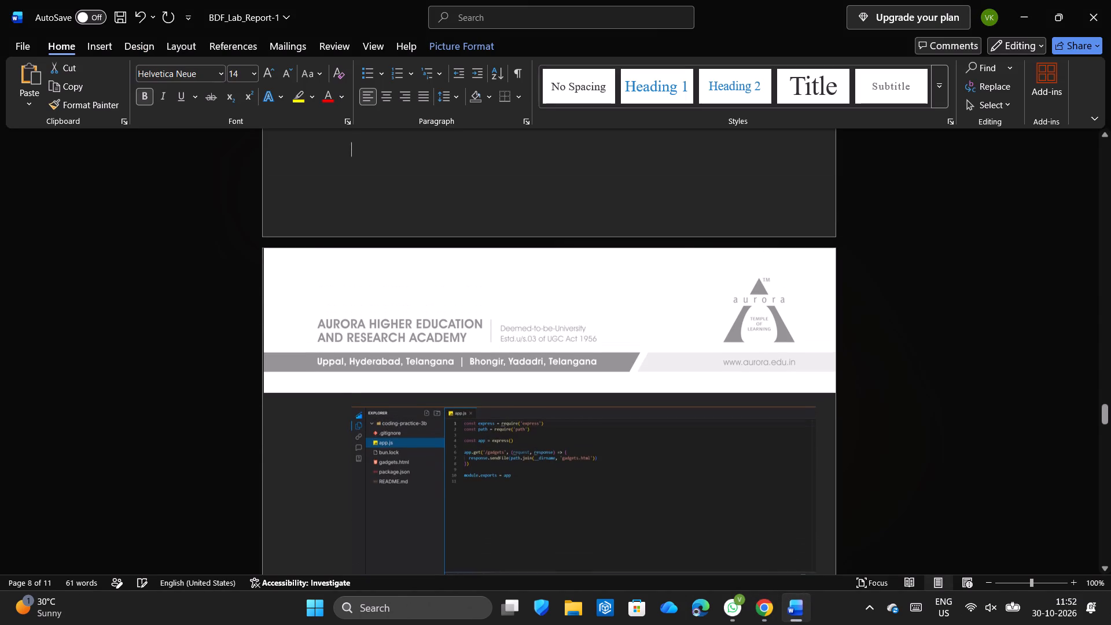
key(ctrl+v)
Find and select the old Gadgets Page submission details screenshot in the report, just above the Get a String heading.
scroll(644, 501, down, 1)
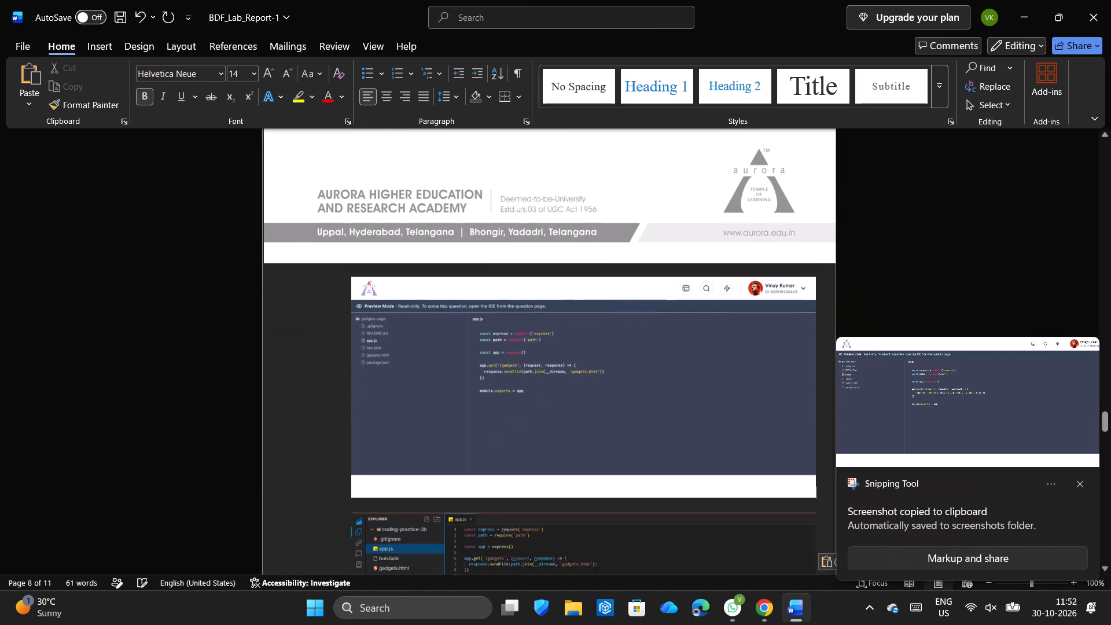
scroll(644, 501, down, 1)
click(644, 501)
scroll(644, 501, down, 1)
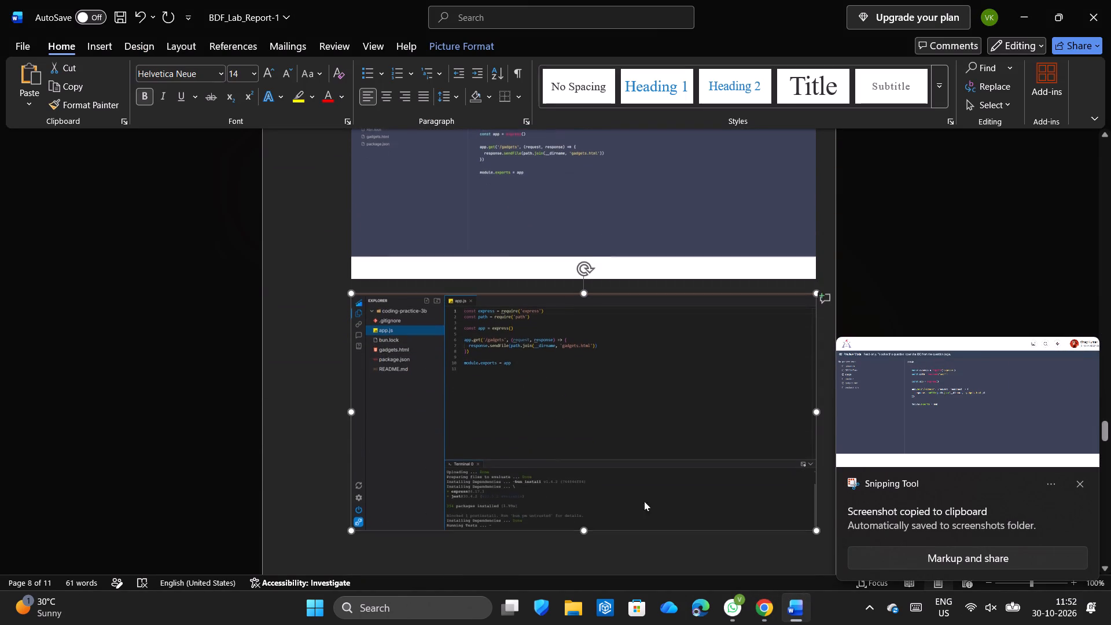
scroll(644, 501, down, 1)
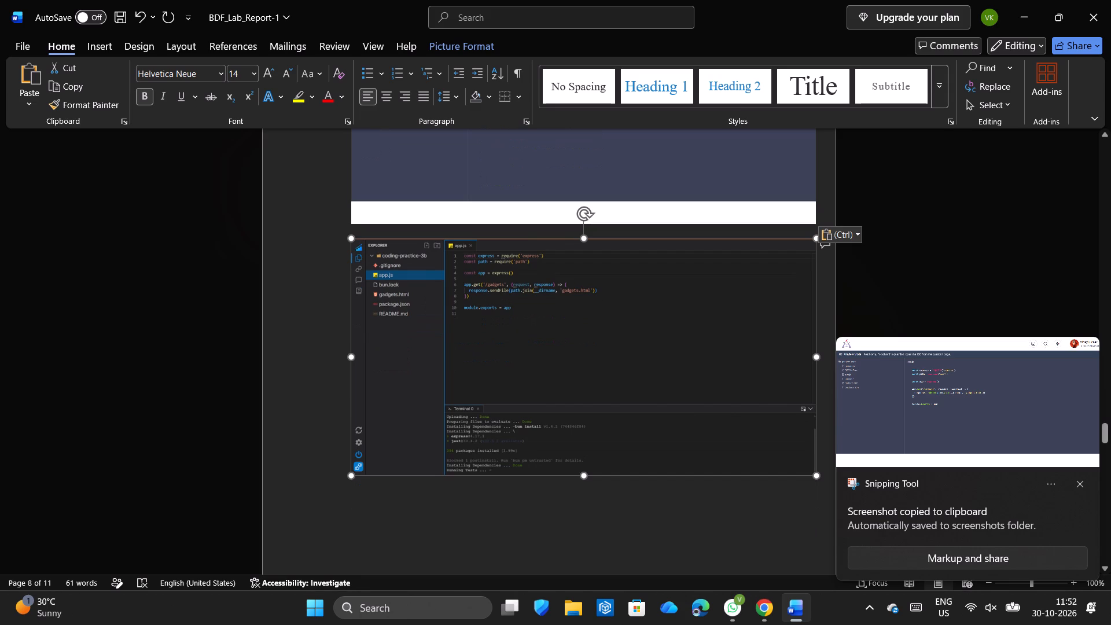
scroll(644, 501, down, 1)
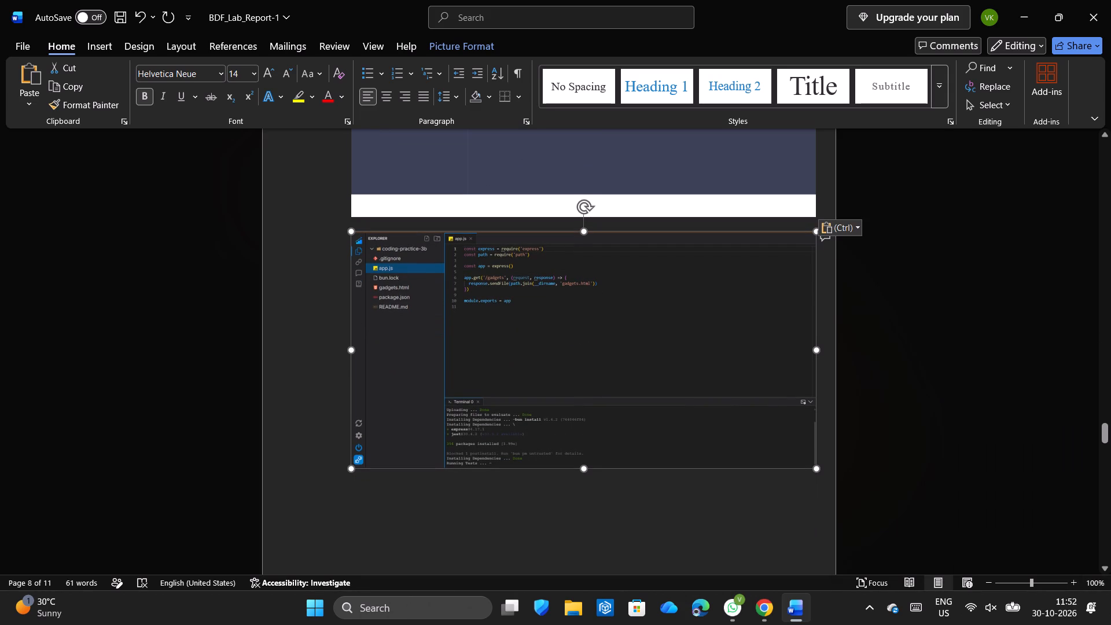
scroll(604, 432, down, 1)
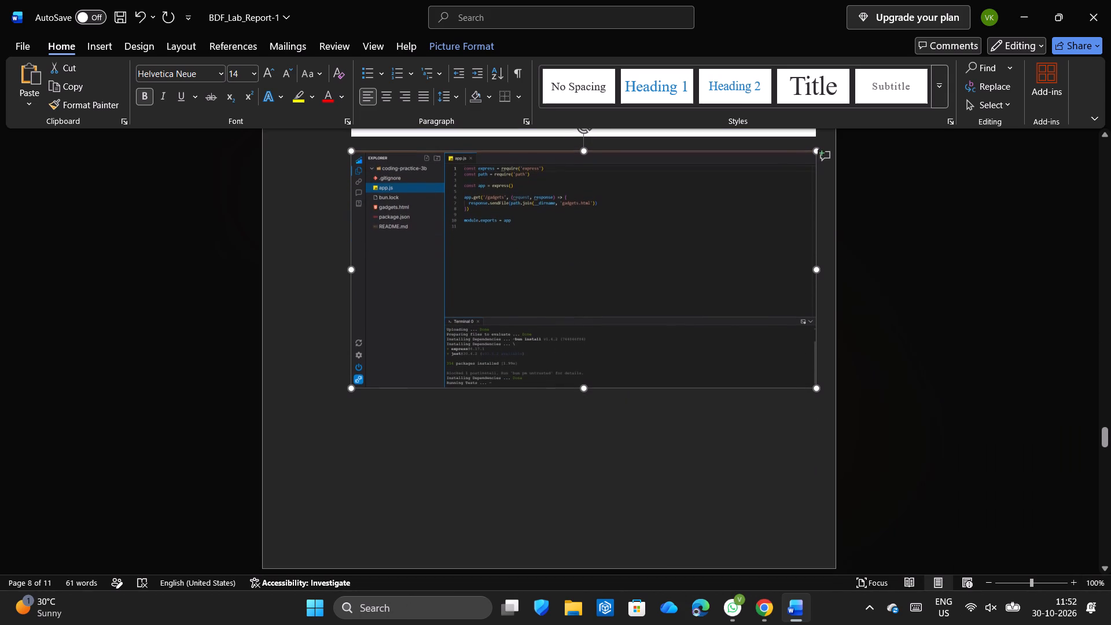
scroll(604, 432, down, 1)
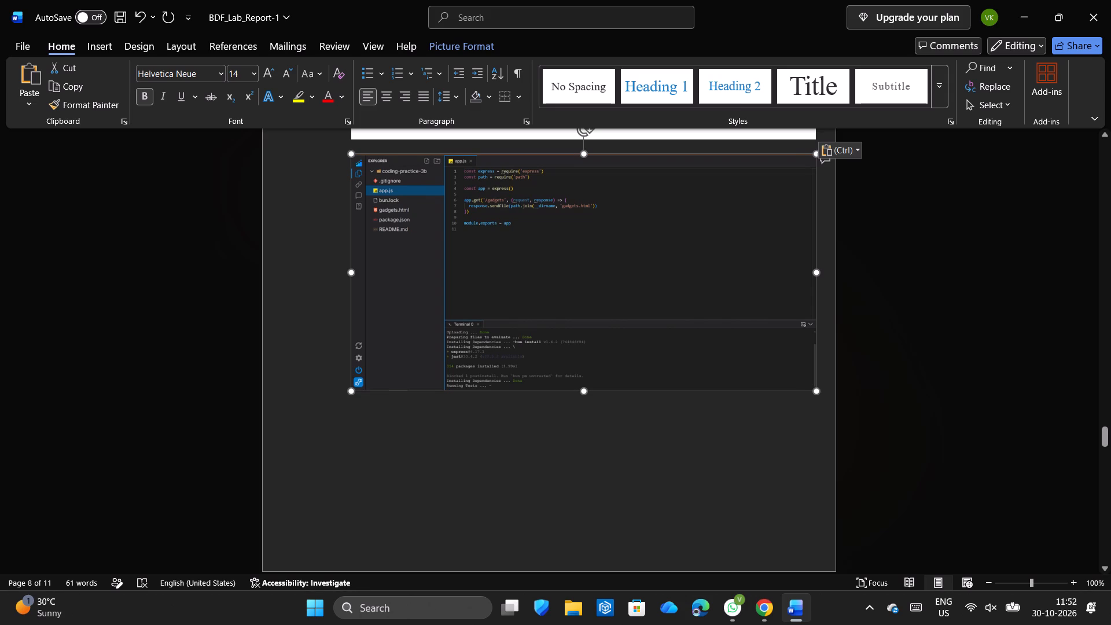
scroll(604, 432, down, 1)
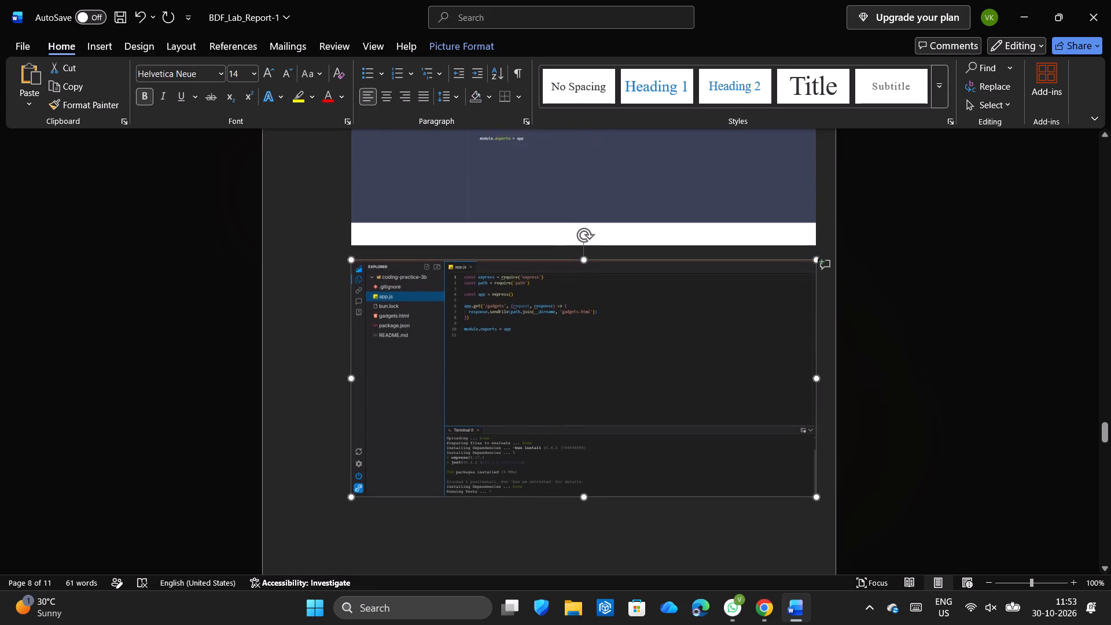
scroll(604, 432, down, 1)
click(603, 387)
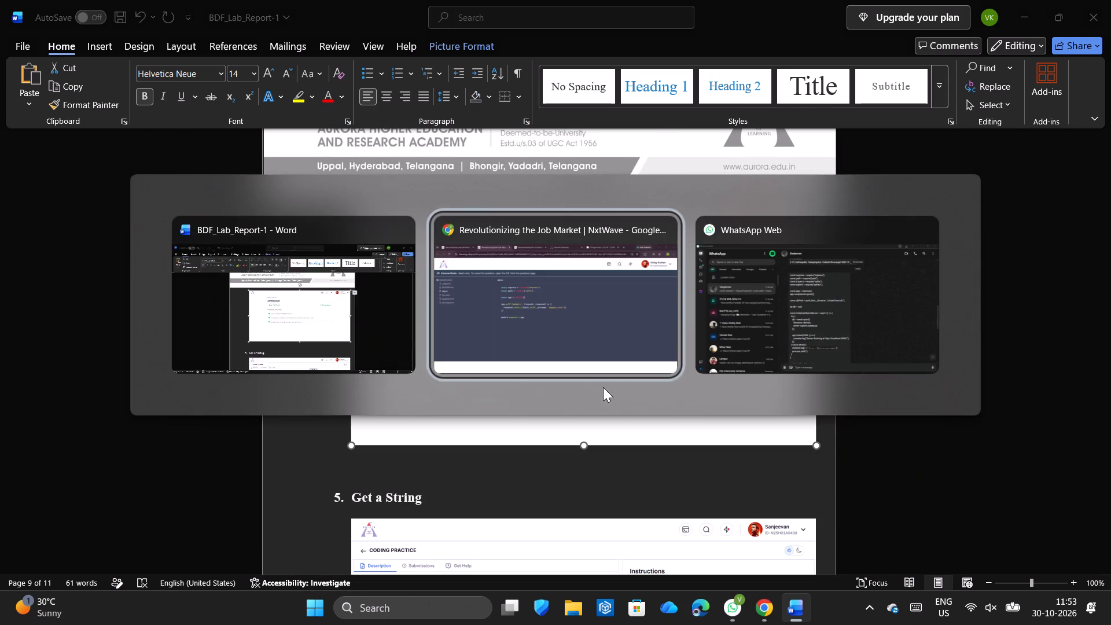
In Chrome, close the code preview, run ccbp submit NJSCPNVCUW in the Gadgets Page IDE terminal, and open the submission details.
click(339, 11)
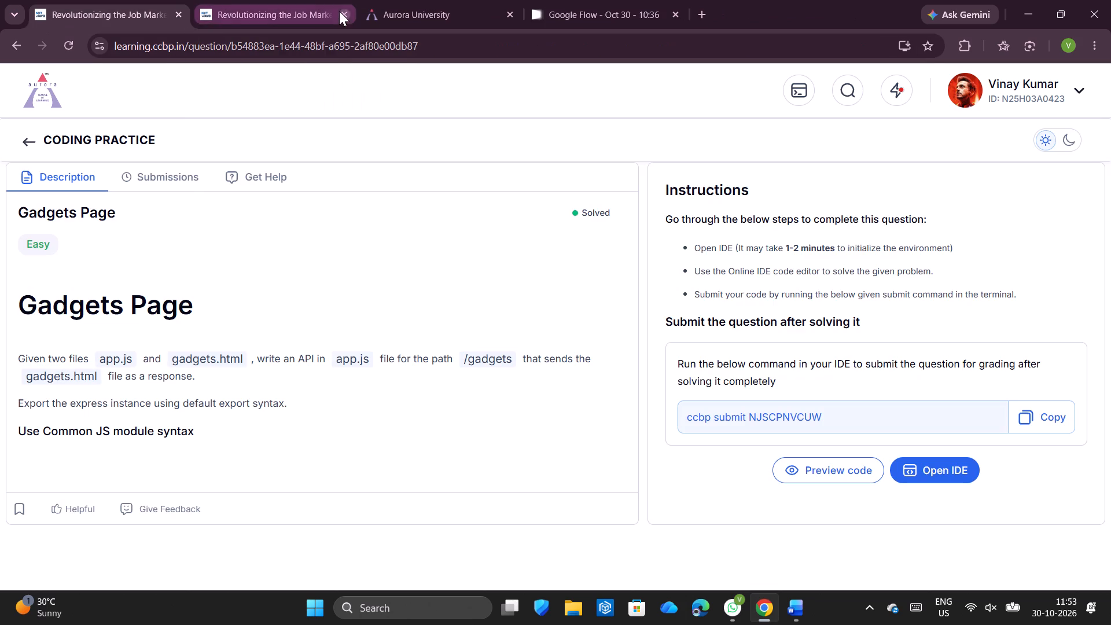
click(240, 0)
click(632, 463)
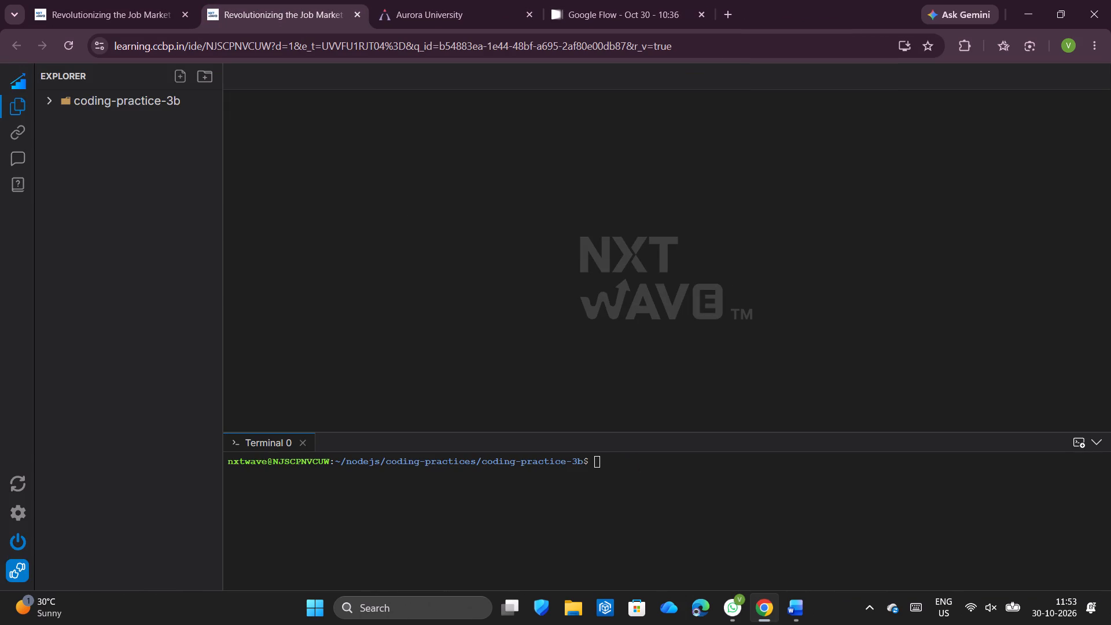
click(94, 0)
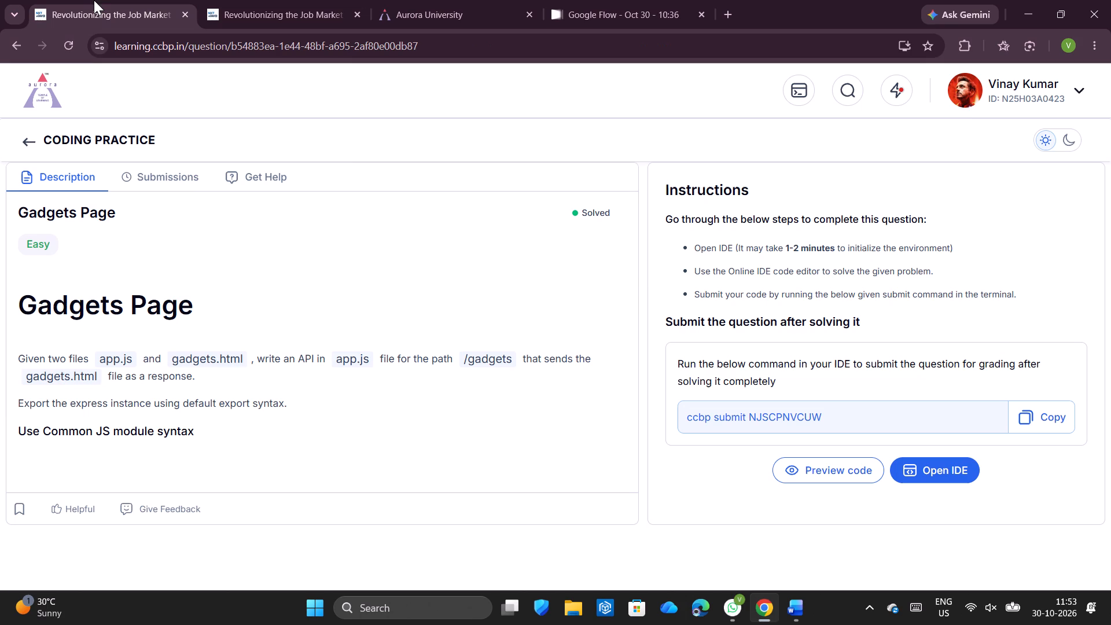
click(1015, 420)
click(304, 0)
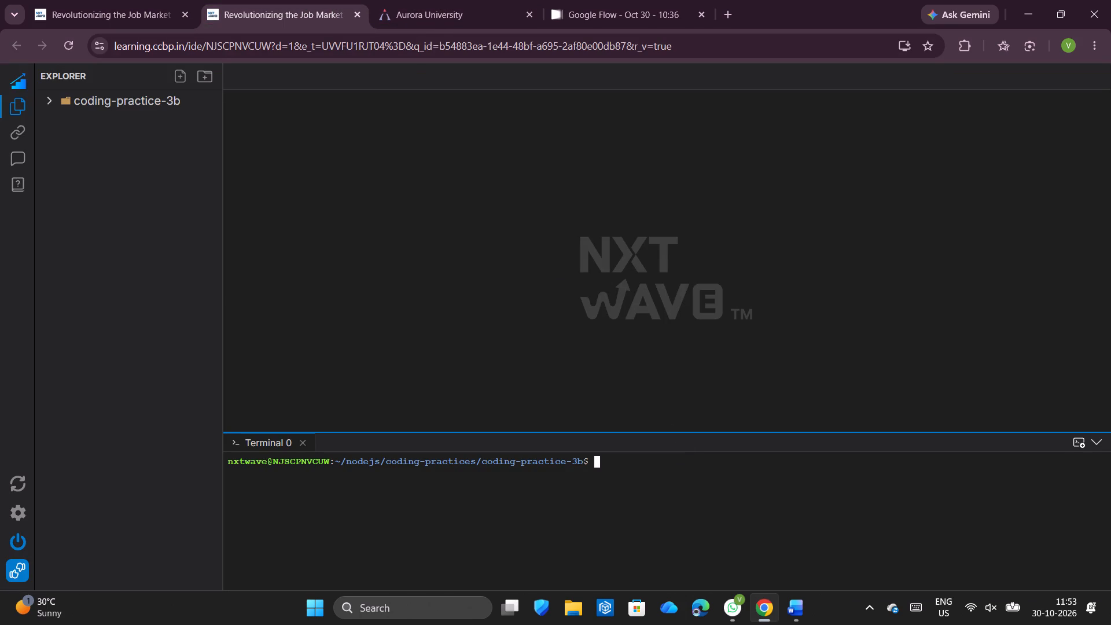
key(ctrl+shift+v)
key(Return)
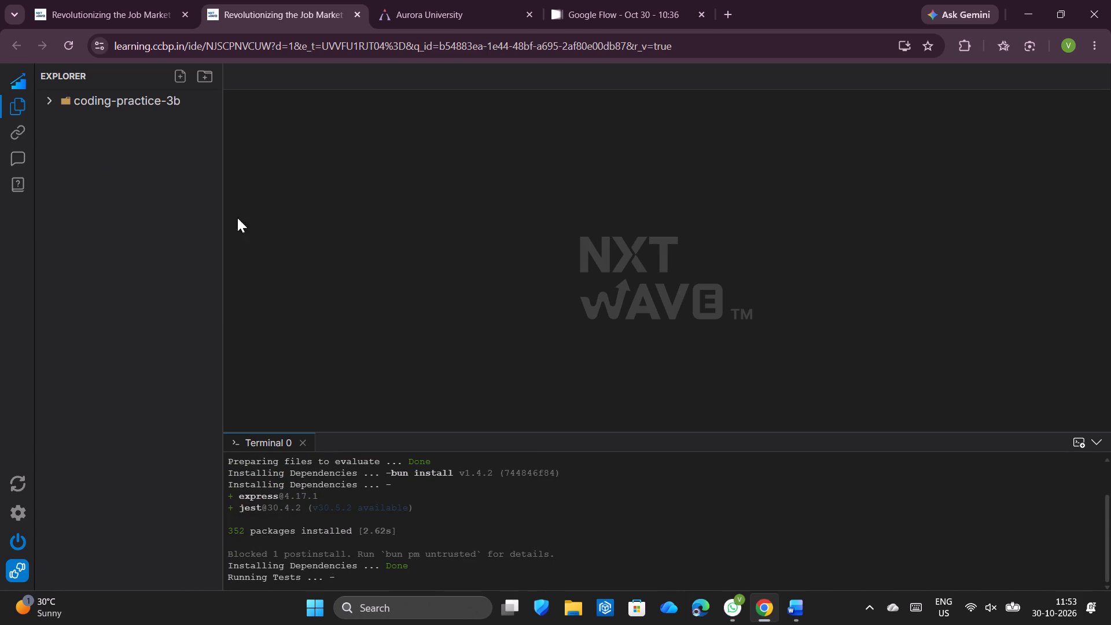
click(453, 557)
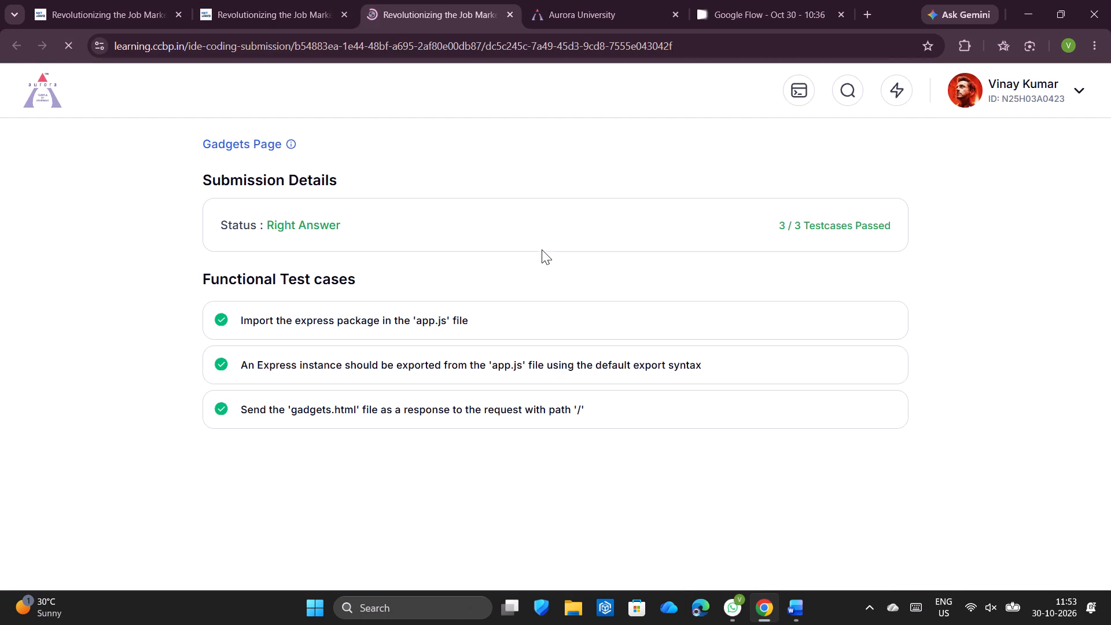
Capture the Gadgets Page submission details page and replace the selected old submission screenshot in the Word report with it.
key(Print)
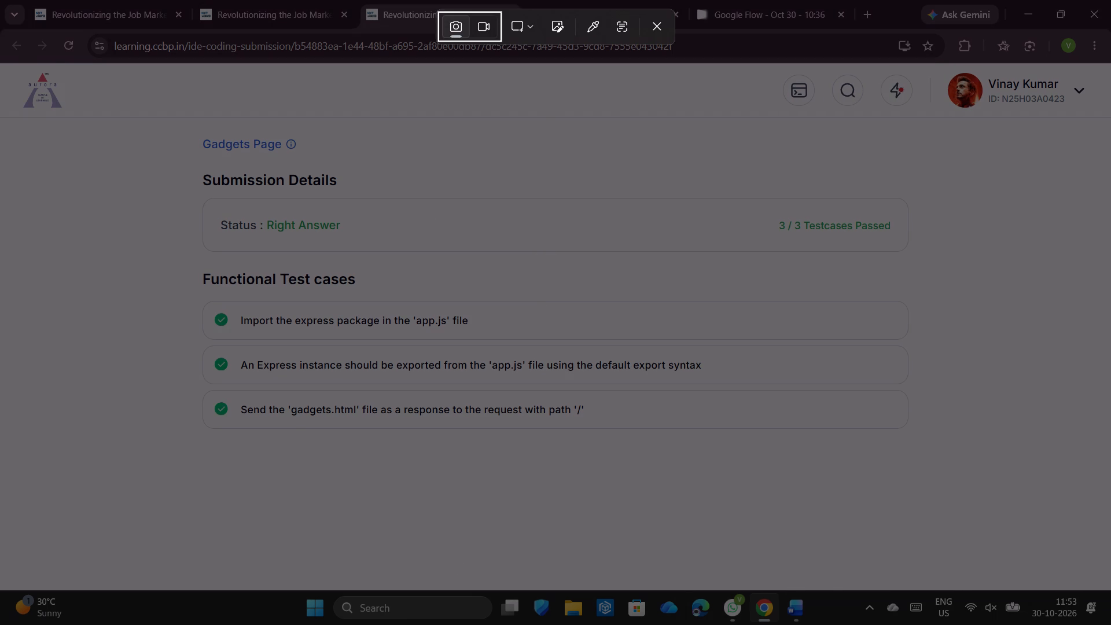
drag(0, 64, 1110, 593)
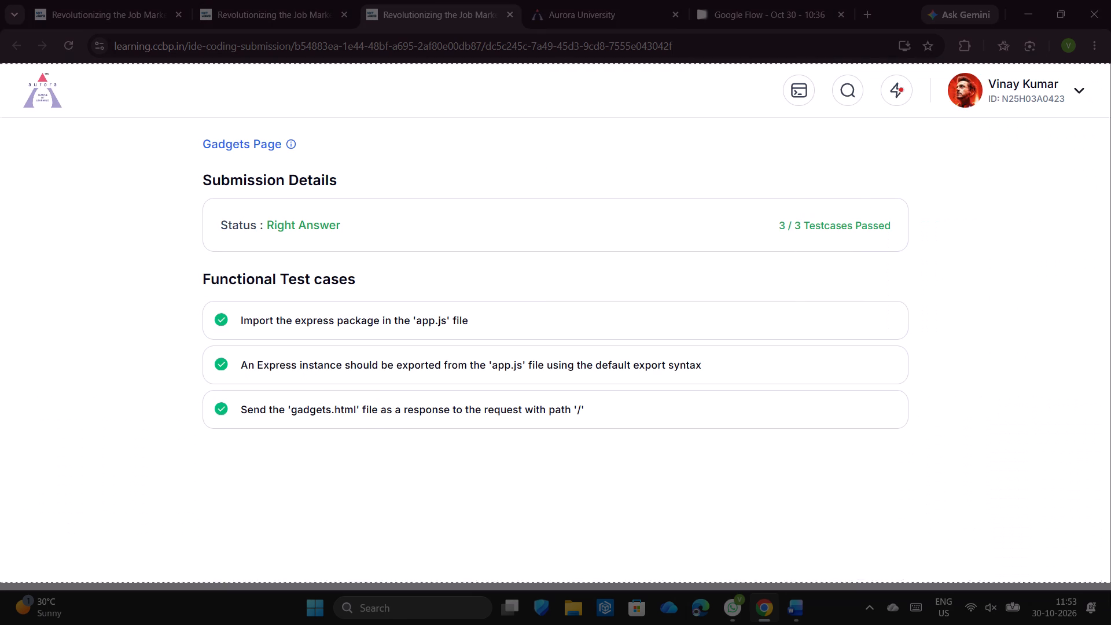
drag(1110, 593, 1110, 590)
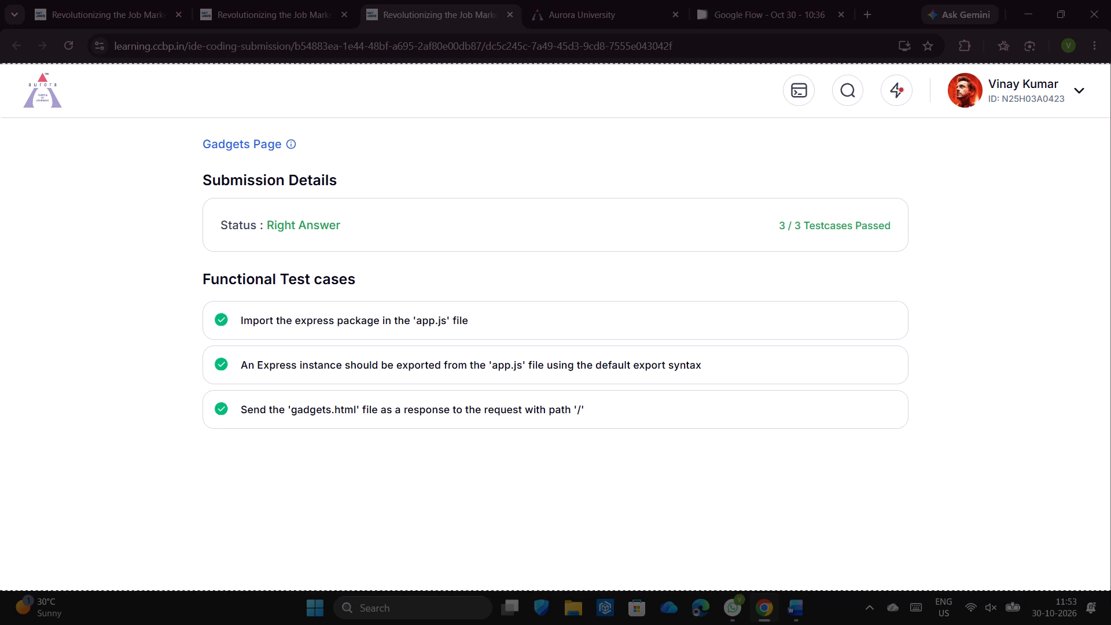
drag(1110, 590, 1110, 588)
click(788, 605)
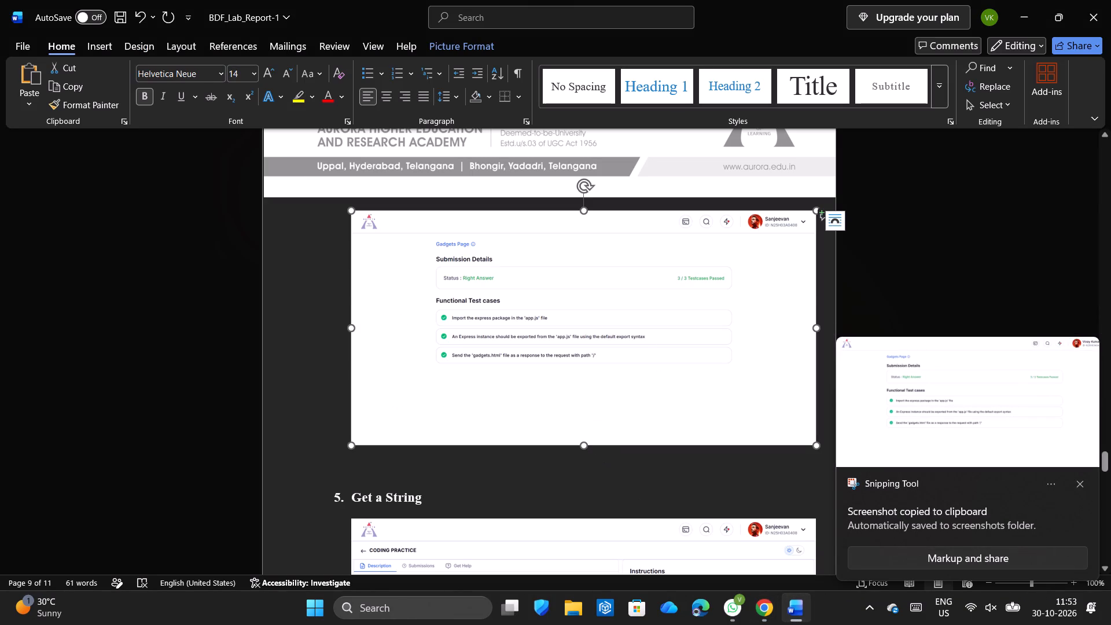
key(Delete)
key(ctrl+v)
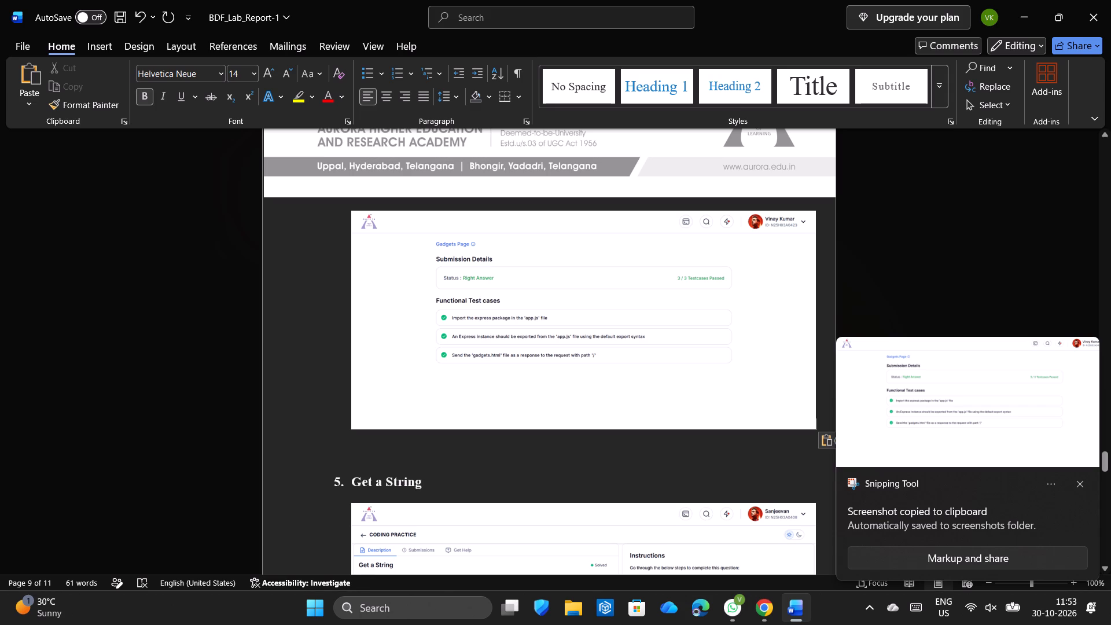
Select the old question screenshot under the Get a String heading in the report.
scroll(633, 288, down, 1)
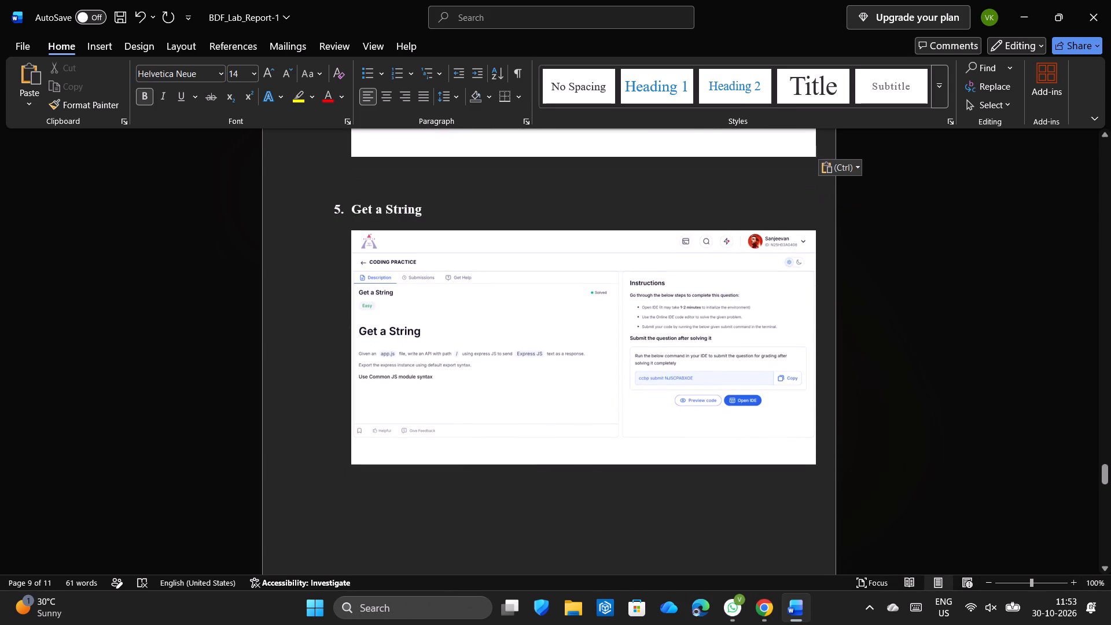
click(633, 288)
scroll(633, 288, right, 1)
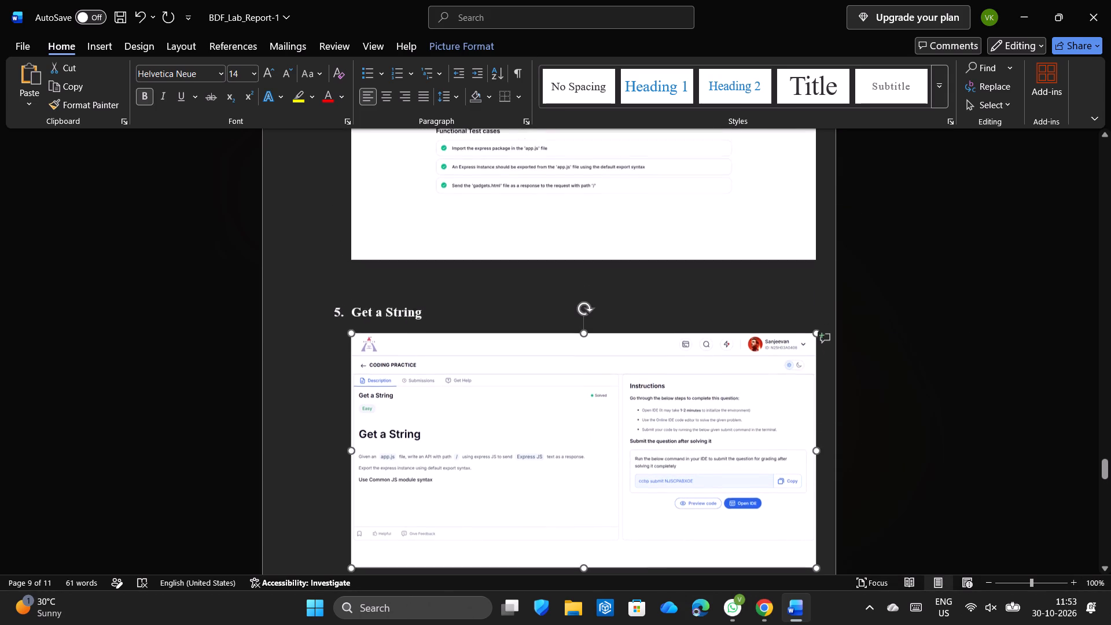
scroll(633, 288, right, 1)
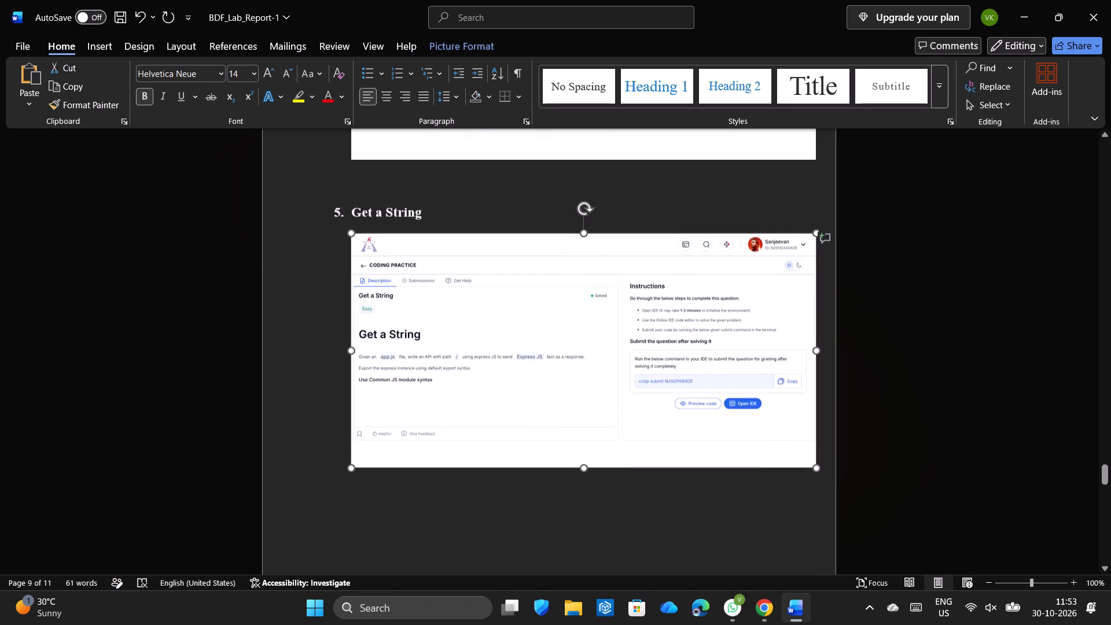
scroll(633, 288, right, 1)
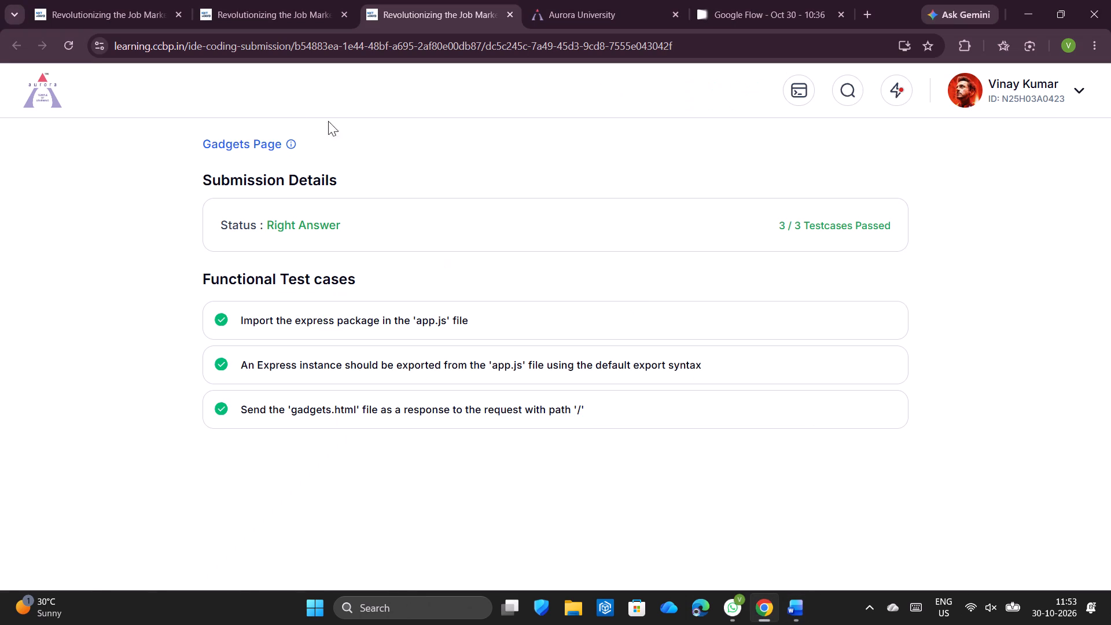
In Chrome, close the Gadgets Page IDE and submission details pages, and open the Get a String question from the Coding Practice list.
scroll(282, 207, up, 2)
click(348, 12)
click(348, 12)
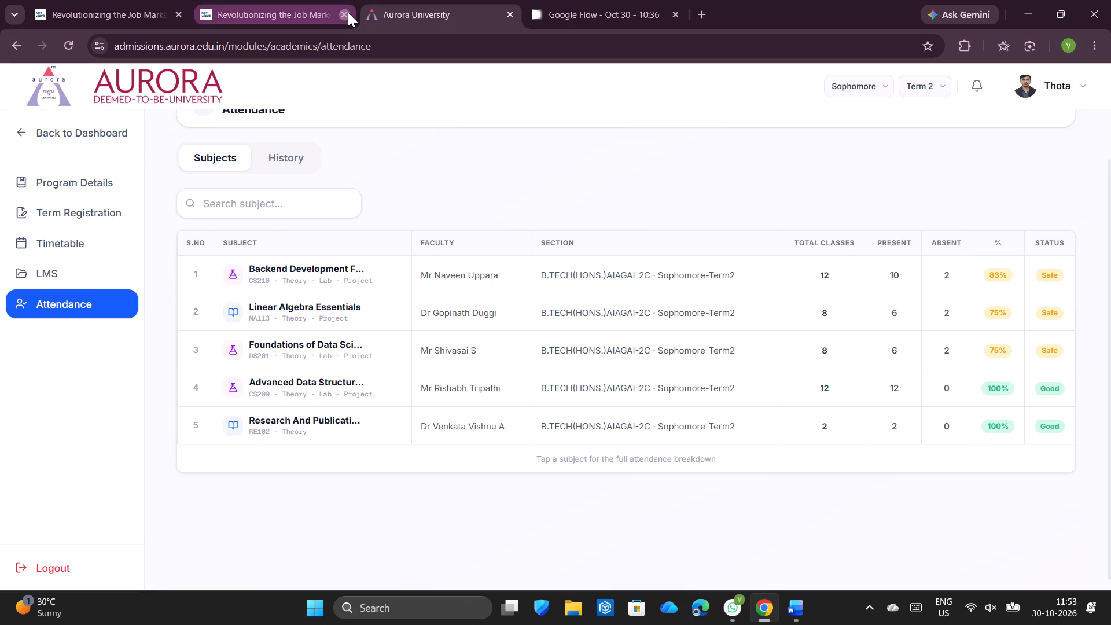
click(128, 8)
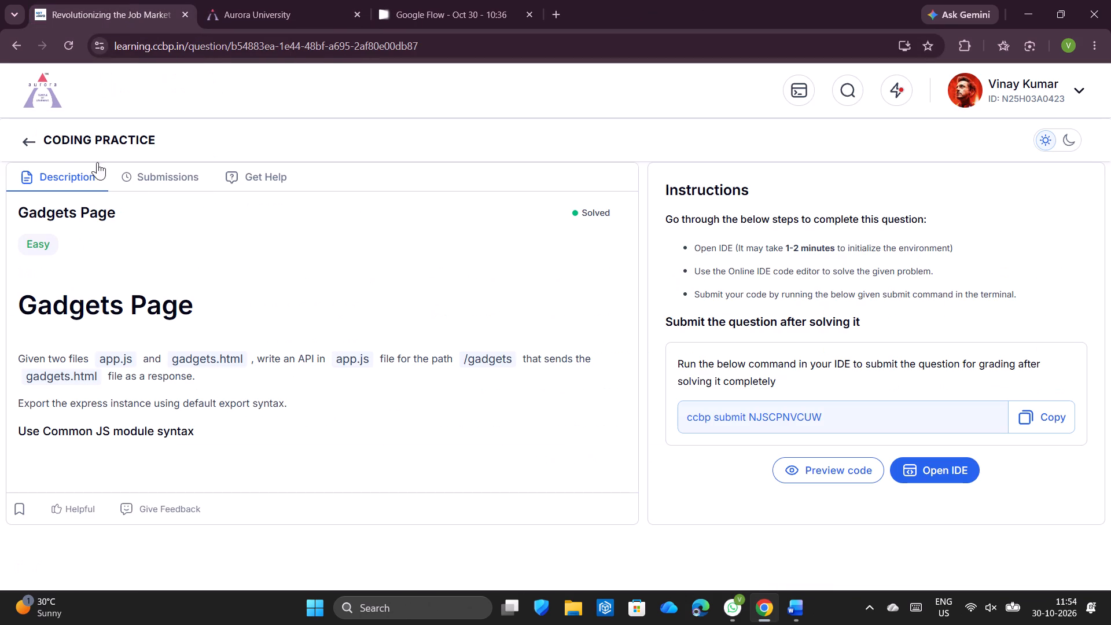
click(28, 143)
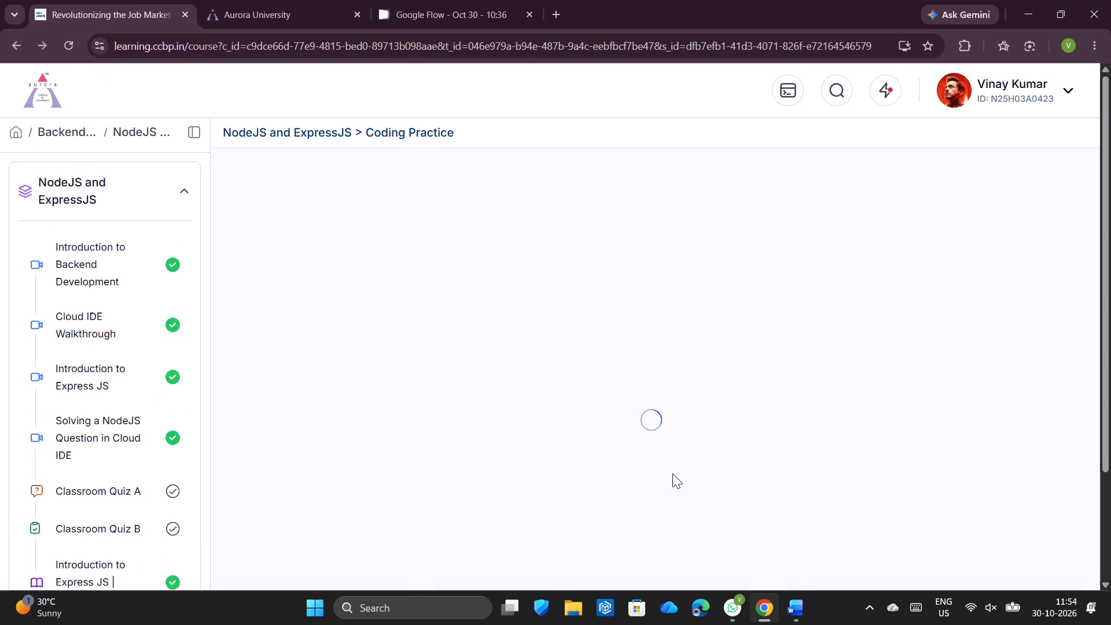
scroll(507, 504, down, 2)
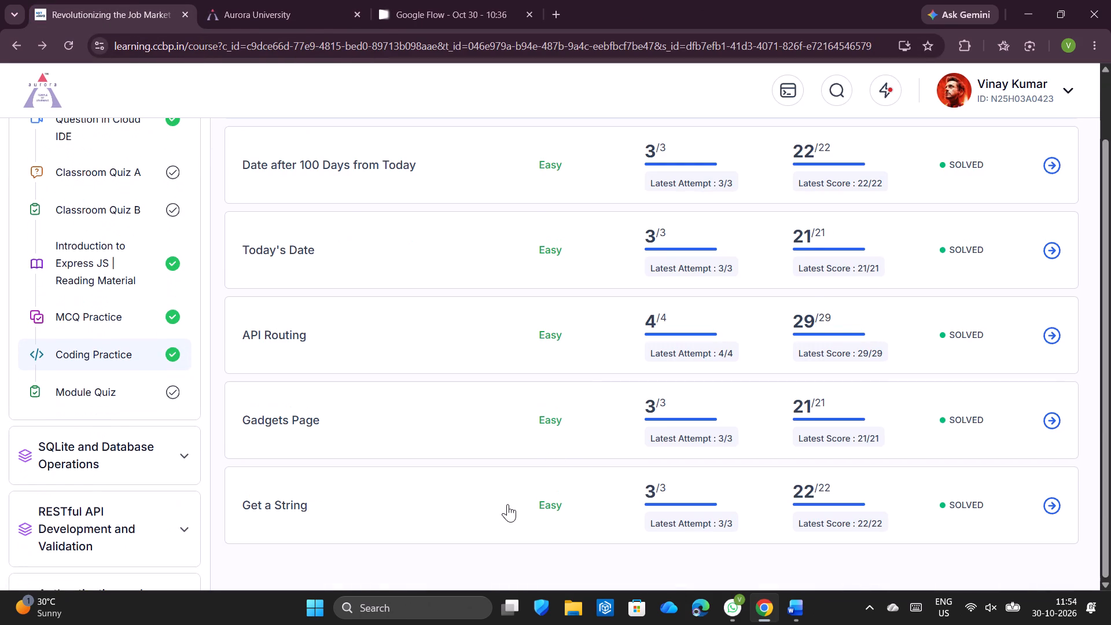
click(507, 504)
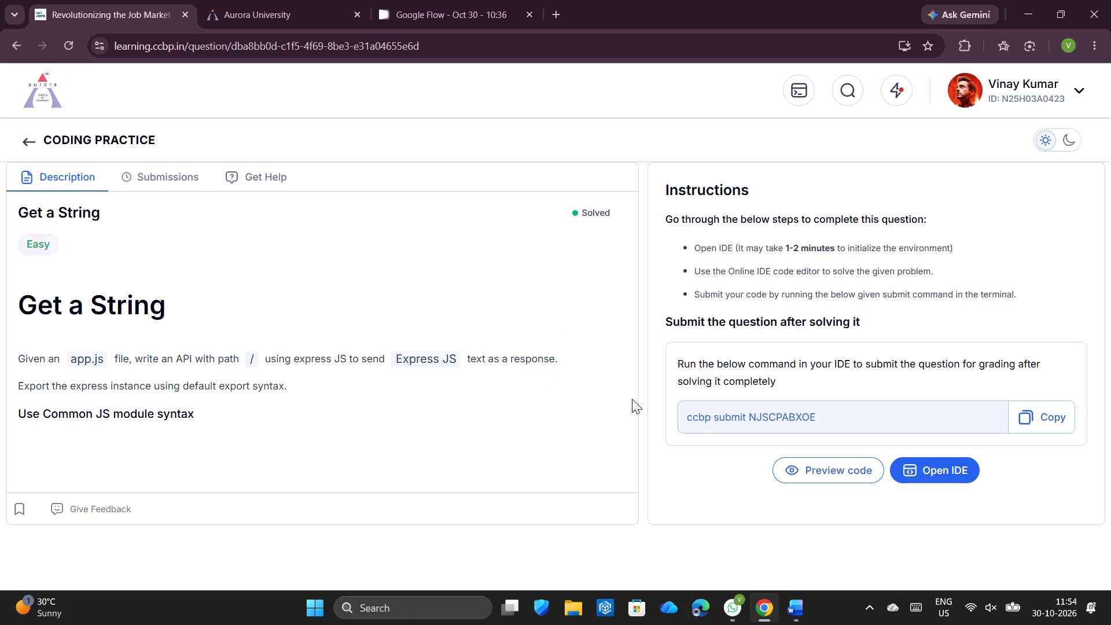
Open the IDE for the Get a String question and agree to close the session active in another window.
click(958, 467)
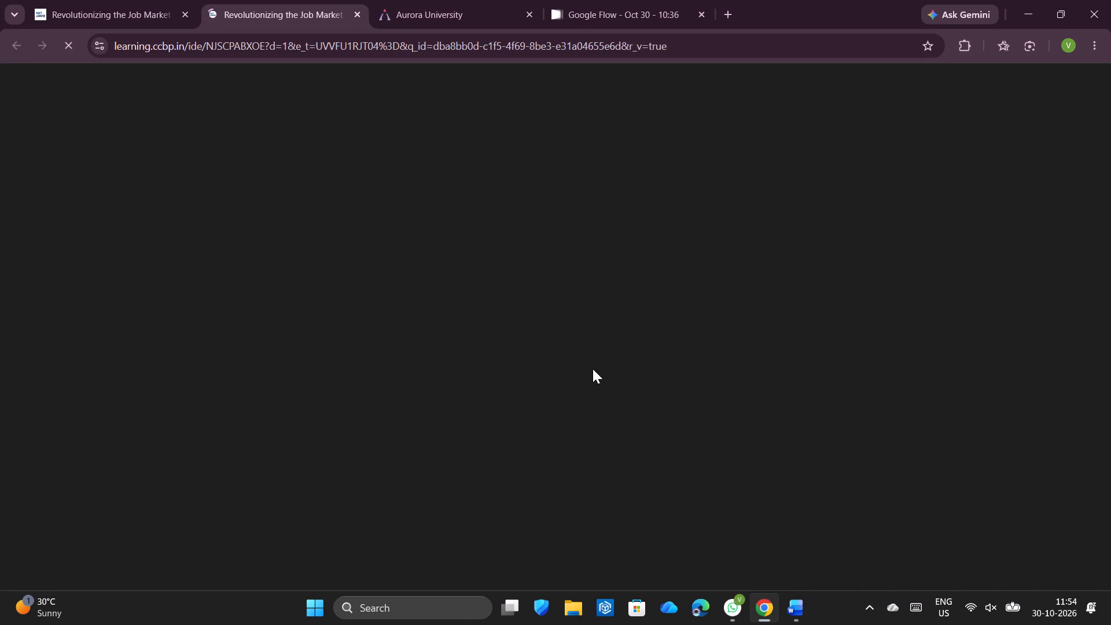
click(657, 357)
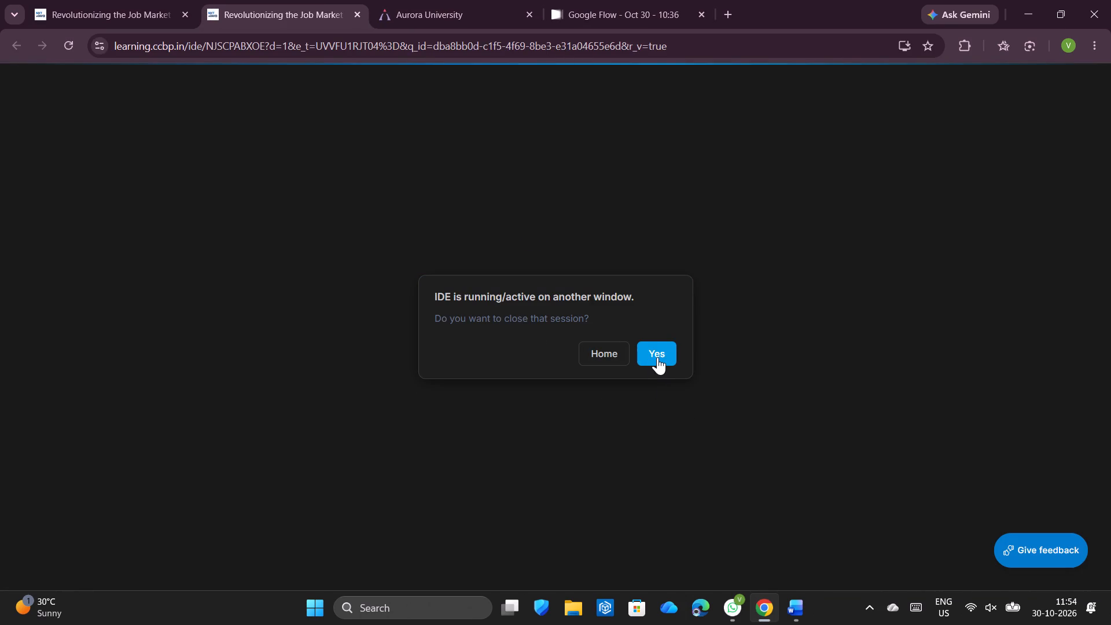
click(657, 357)
click(657, 357)
click(657, 357)
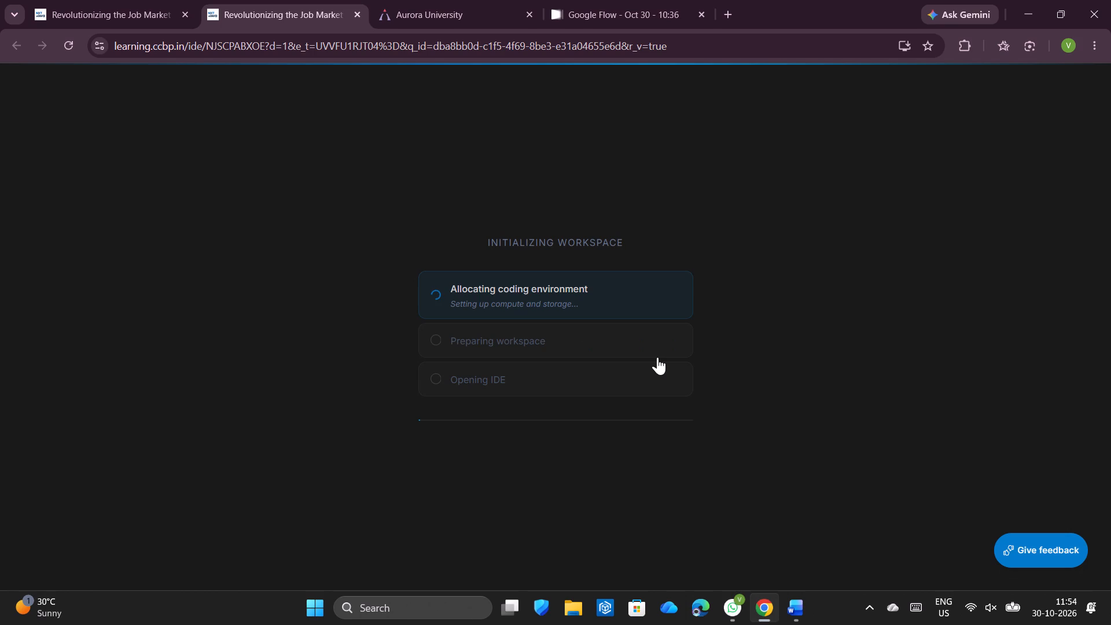
Capture the Get a String question page in Chrome and replace the selected old question screenshot in the Word report with it.
click(90, 1)
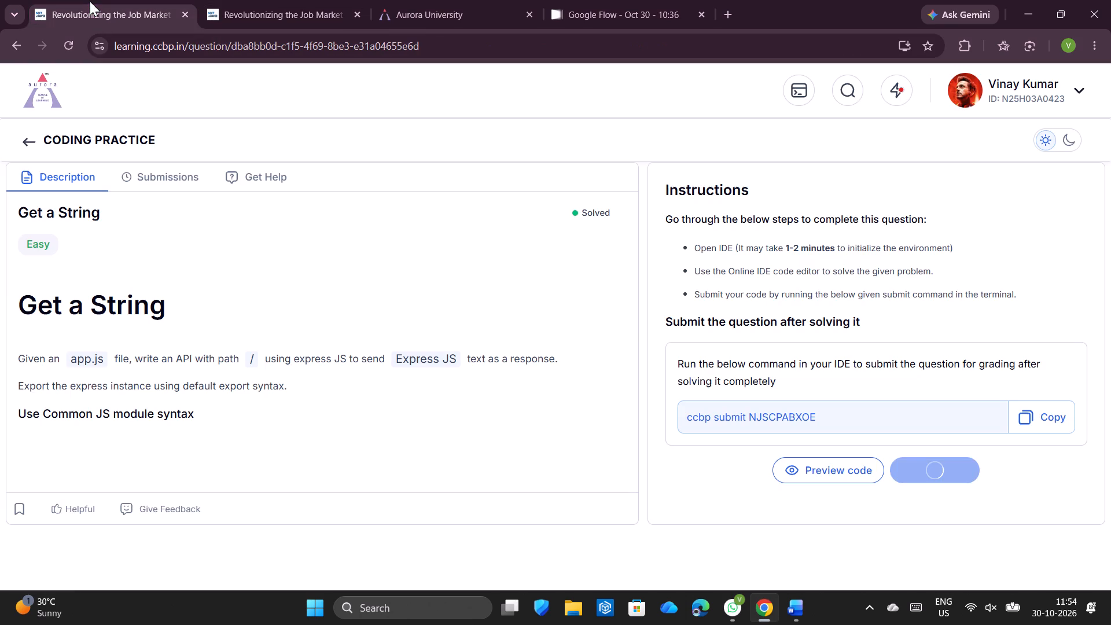
key(Print)
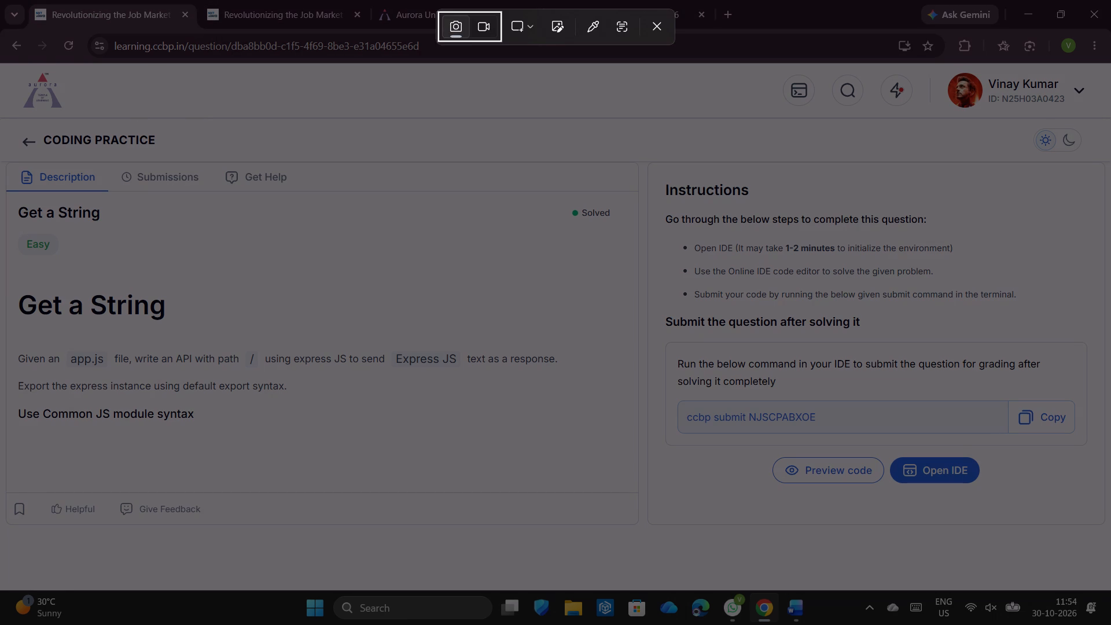
drag(0, 62, 926, 530)
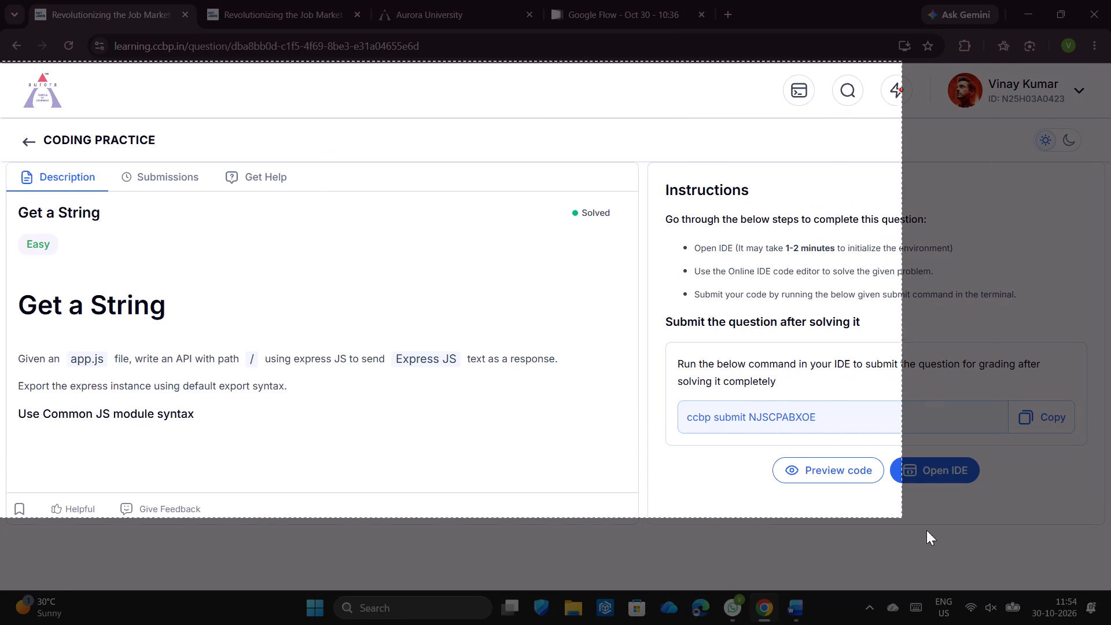
drag(926, 530, 1110, 588)
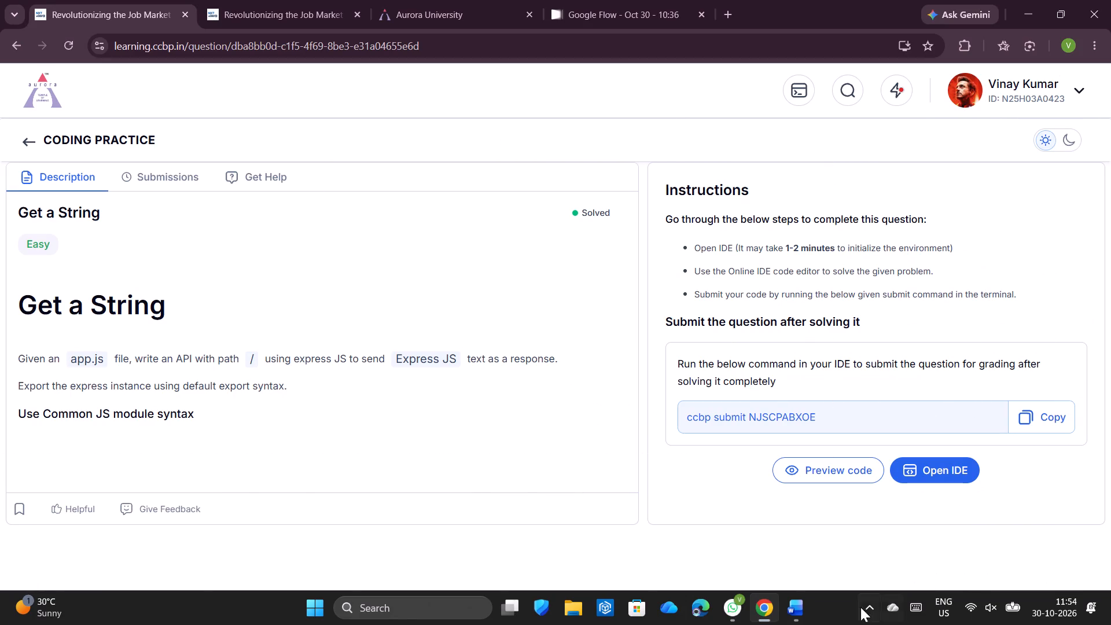
click(794, 609)
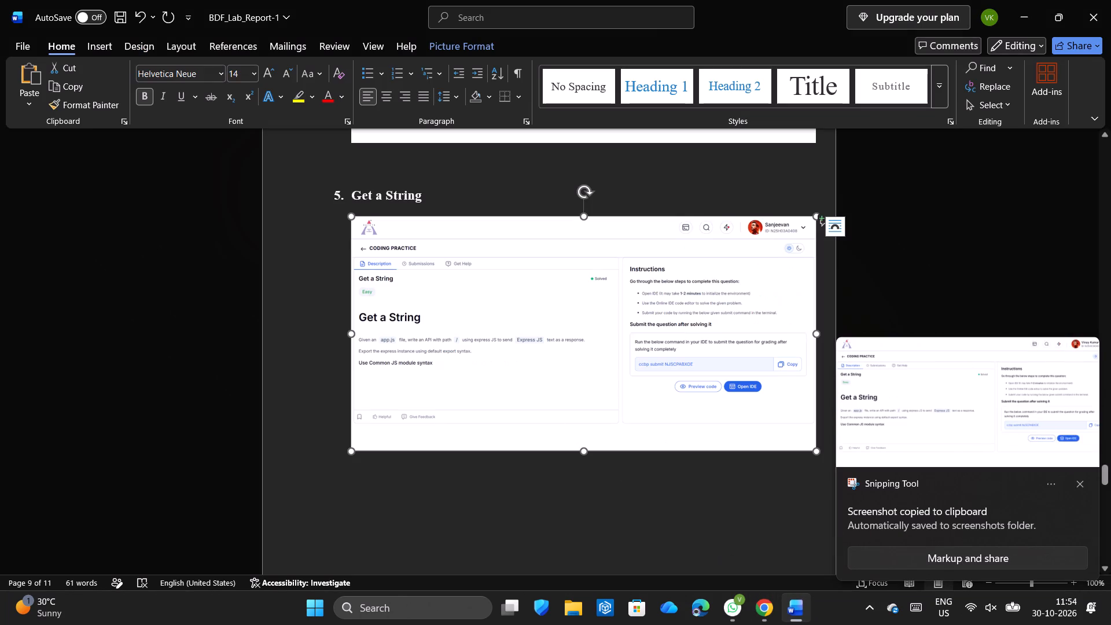
key(Delete)
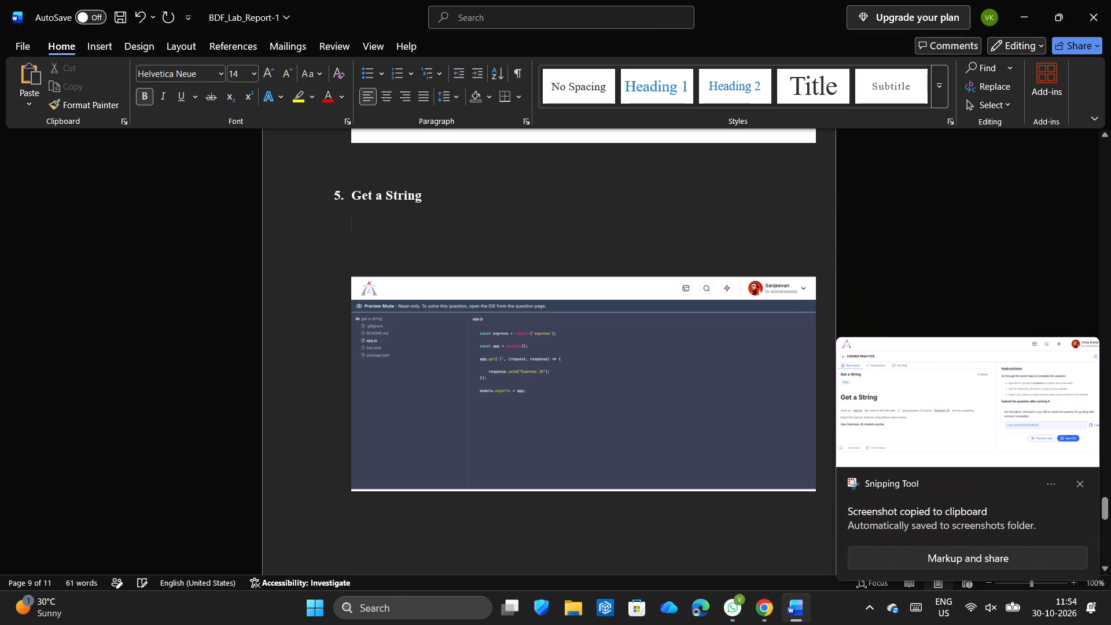
key(ctrl+v)
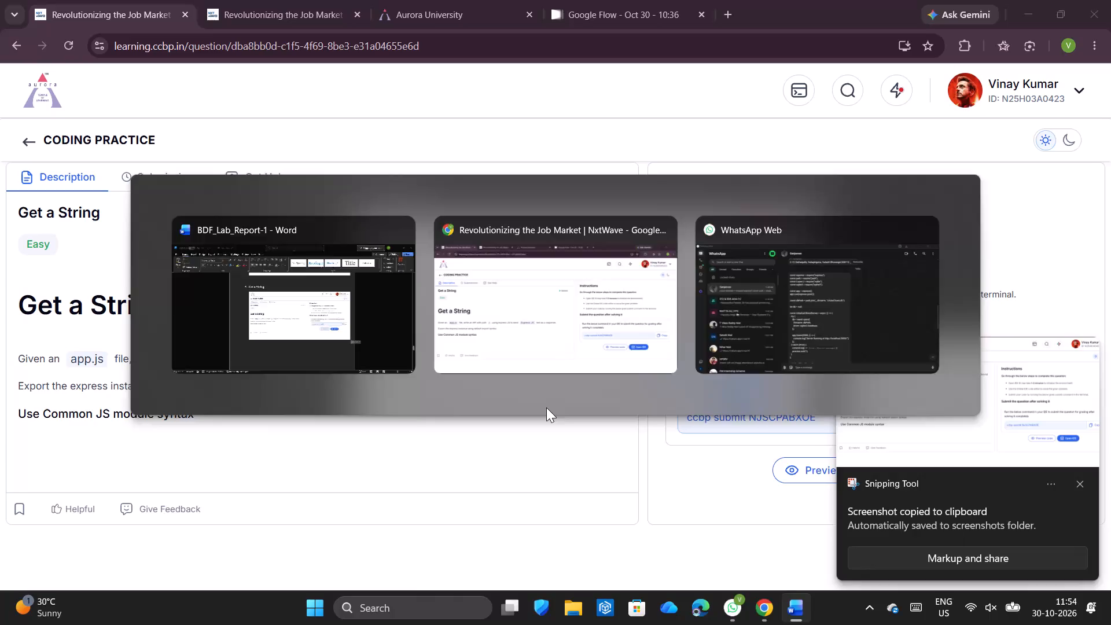
Open the Get a String code preview, capture it, and replace the old preview screenshot in the Word report with the new capture.
click(815, 473)
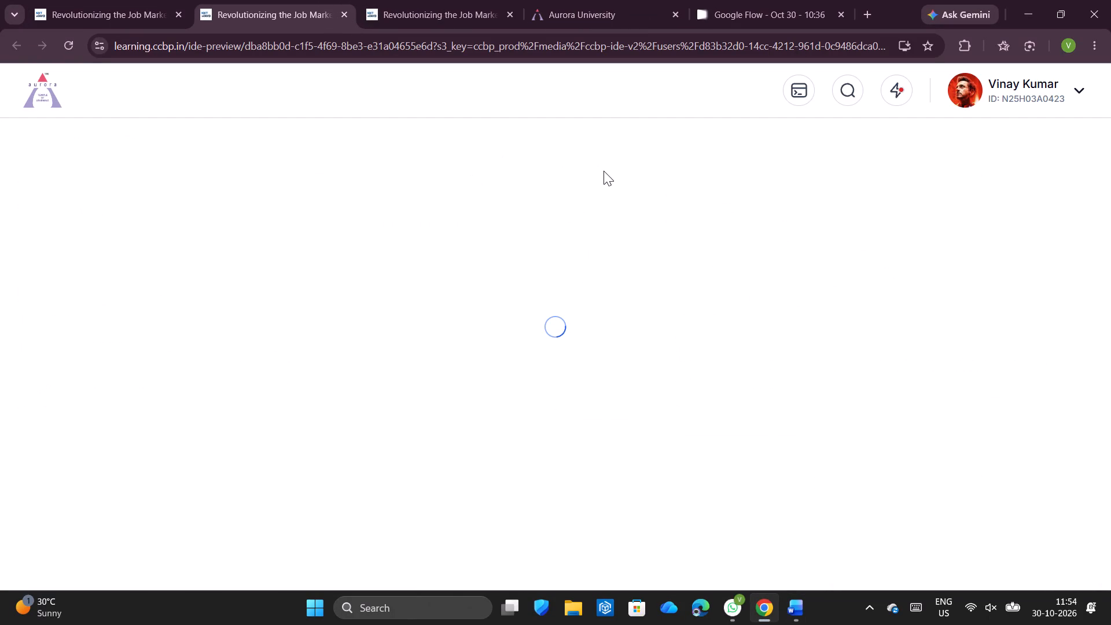
key(Print)
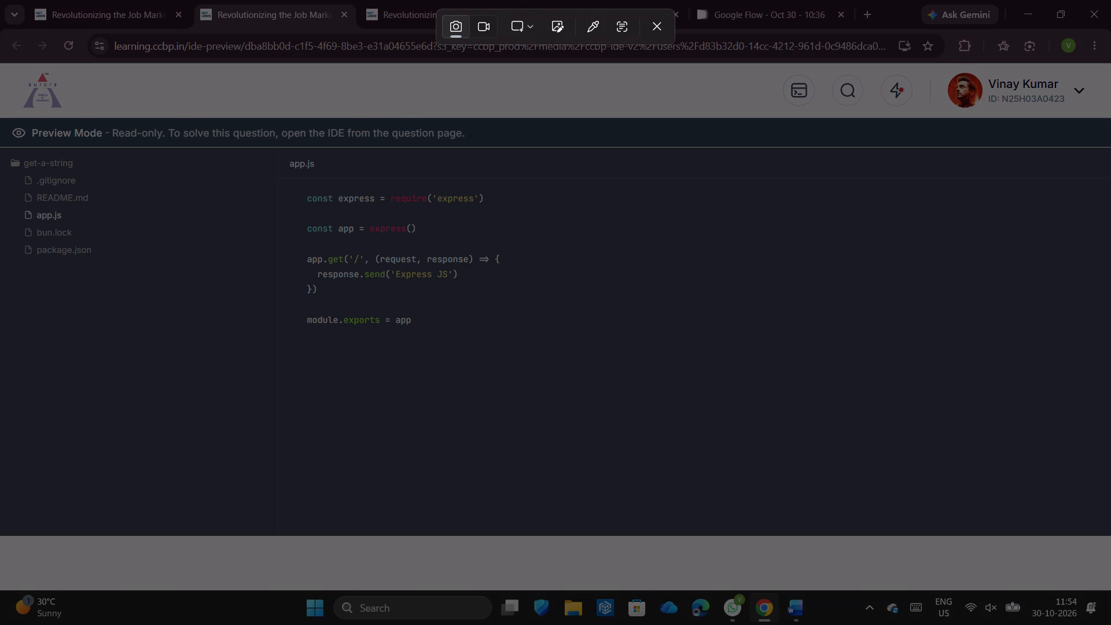
drag(0, 63, 1110, 586)
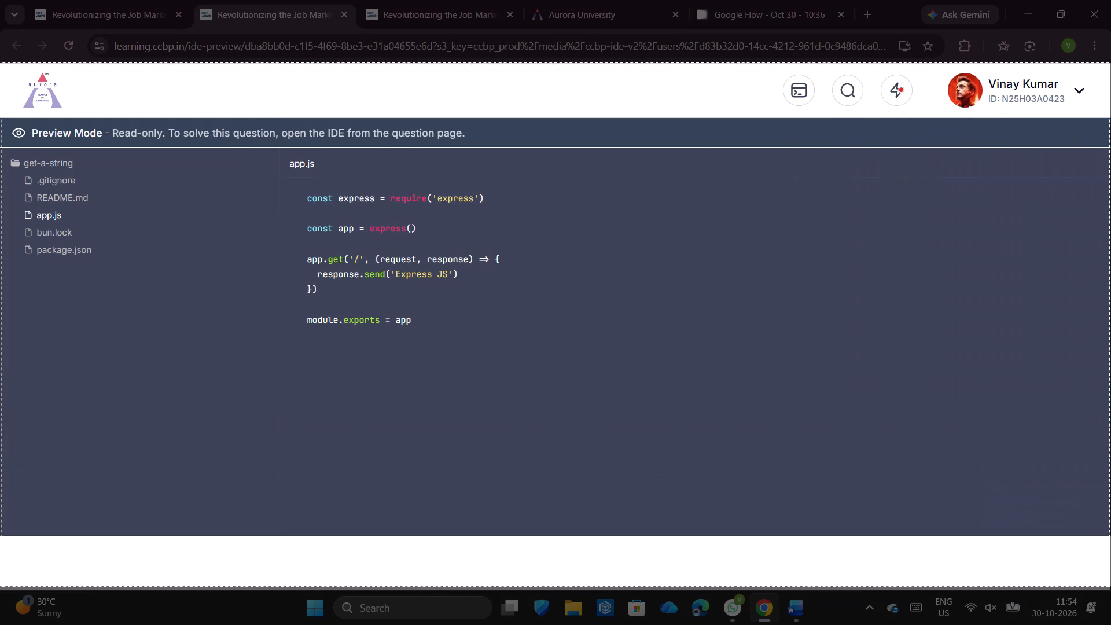
drag(1110, 586, 1110, 590)
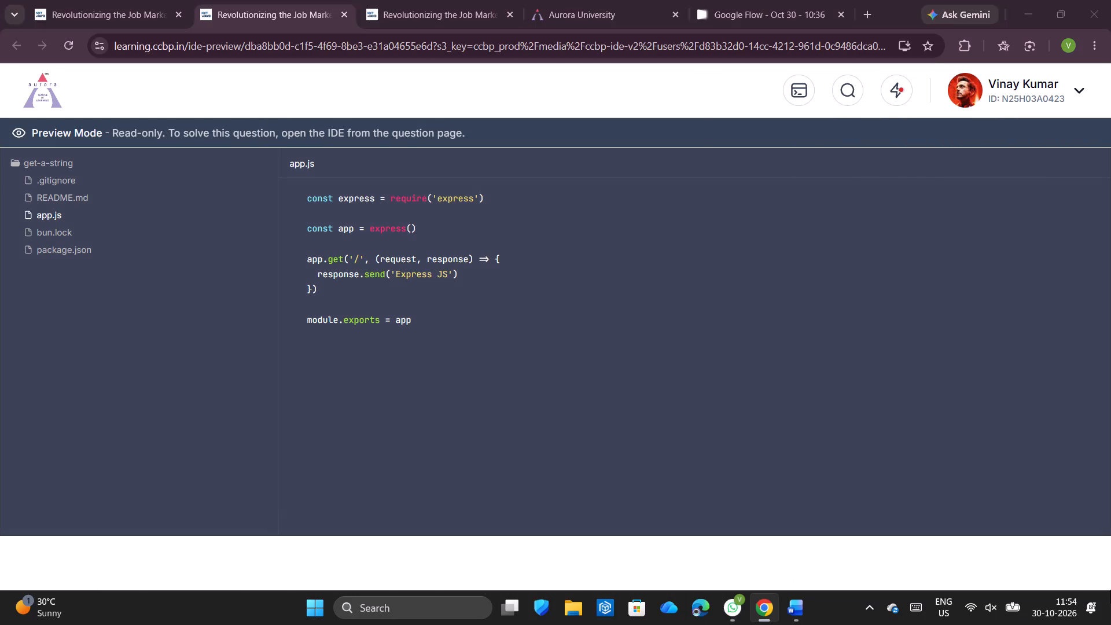
click(799, 604)
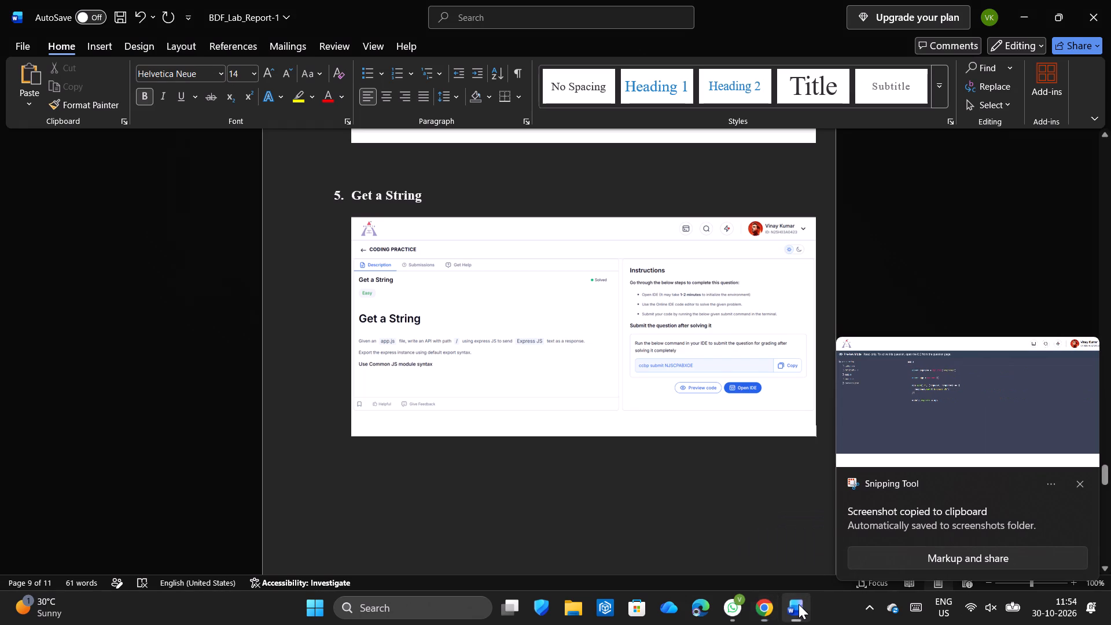
scroll(609, 366, down, 2)
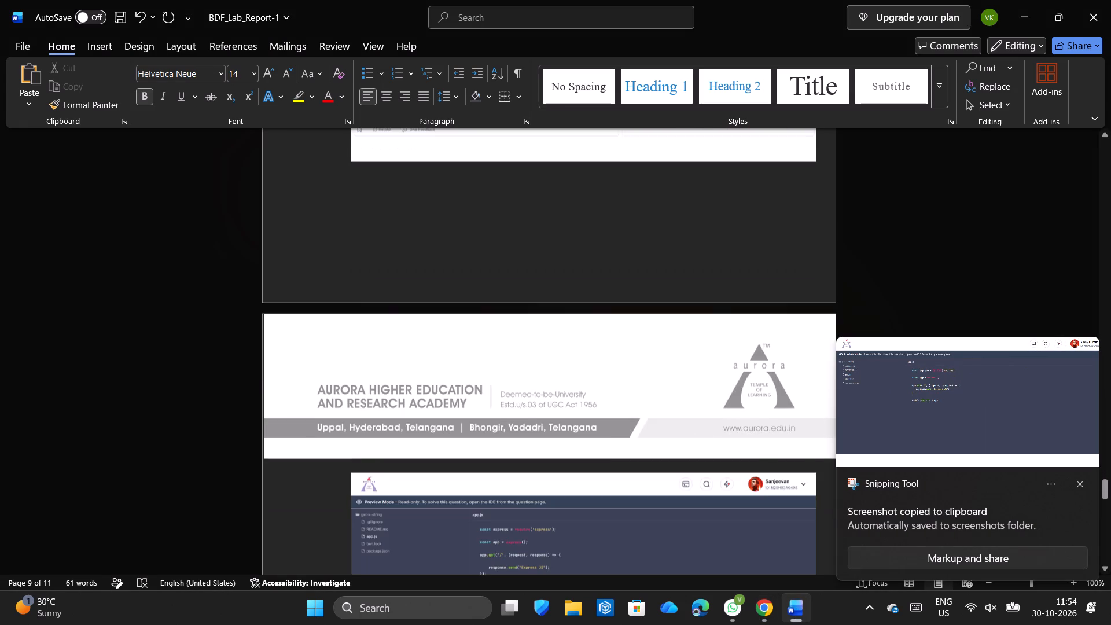
click(609, 366)
key(Delete)
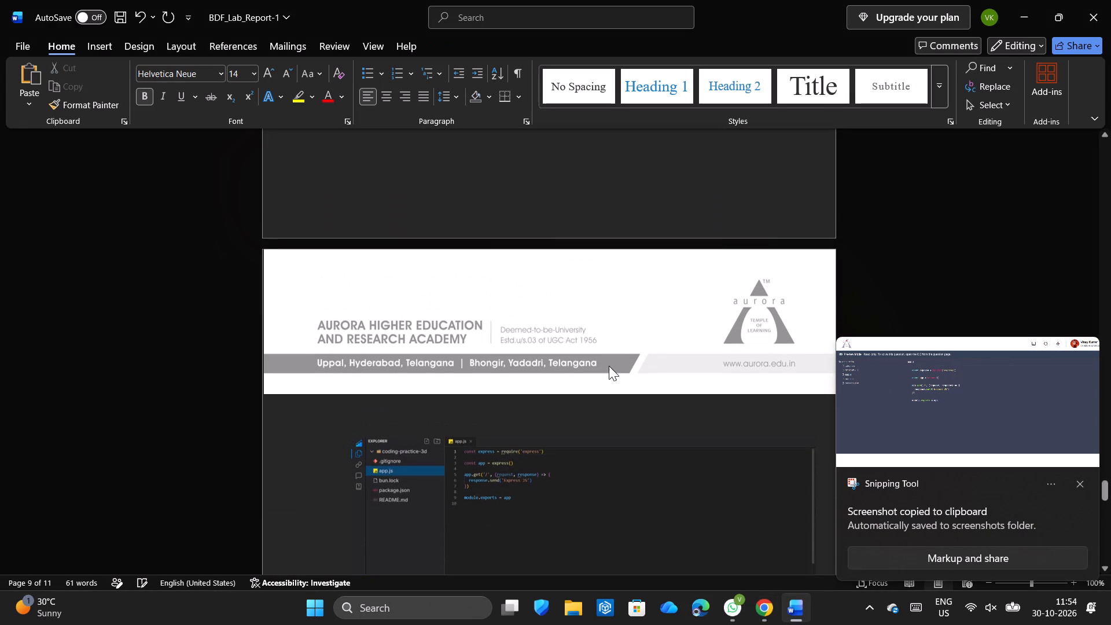
key(ctrl+v)
Examine the report pages around the new Get a String preview capture, including the old IDE screenshot below it.
scroll(609, 366, down, 1)
click(609, 366)
scroll(609, 366, down, 1)
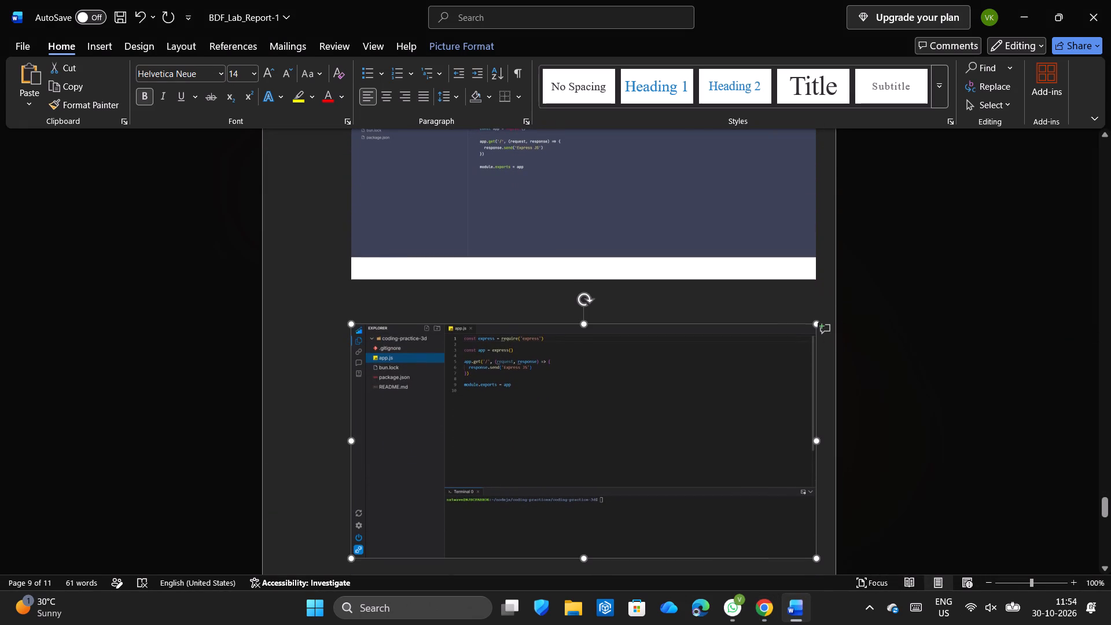
scroll(609, 366, down, 1)
scroll(609, 366, up, 1)
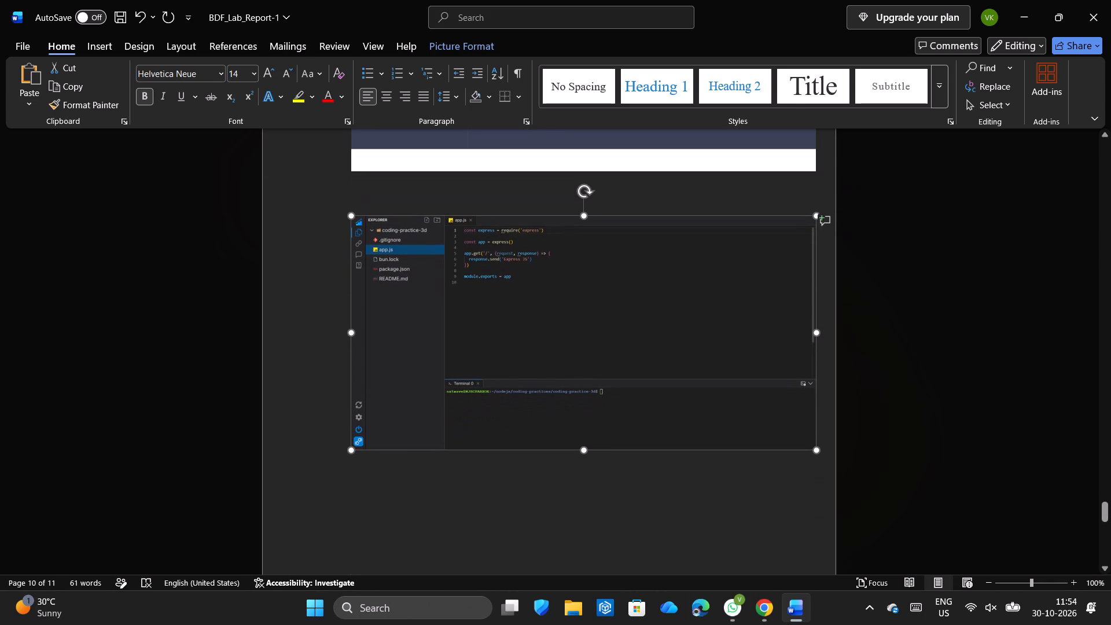
scroll(609, 366, up, 4)
scroll(609, 366, down, 1)
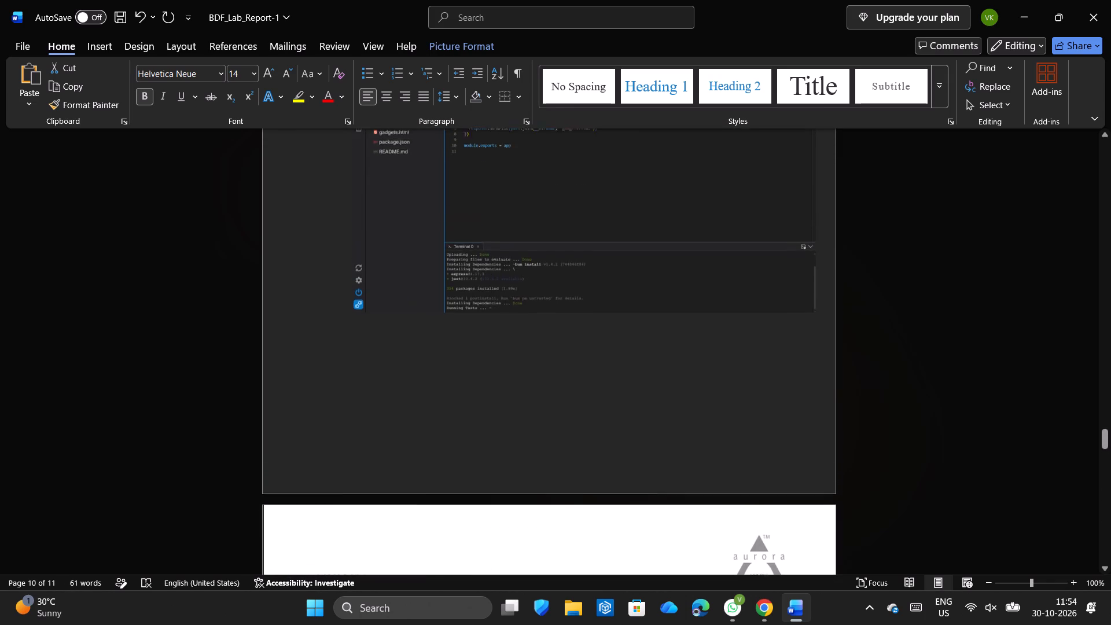
scroll(609, 366, down, 1)
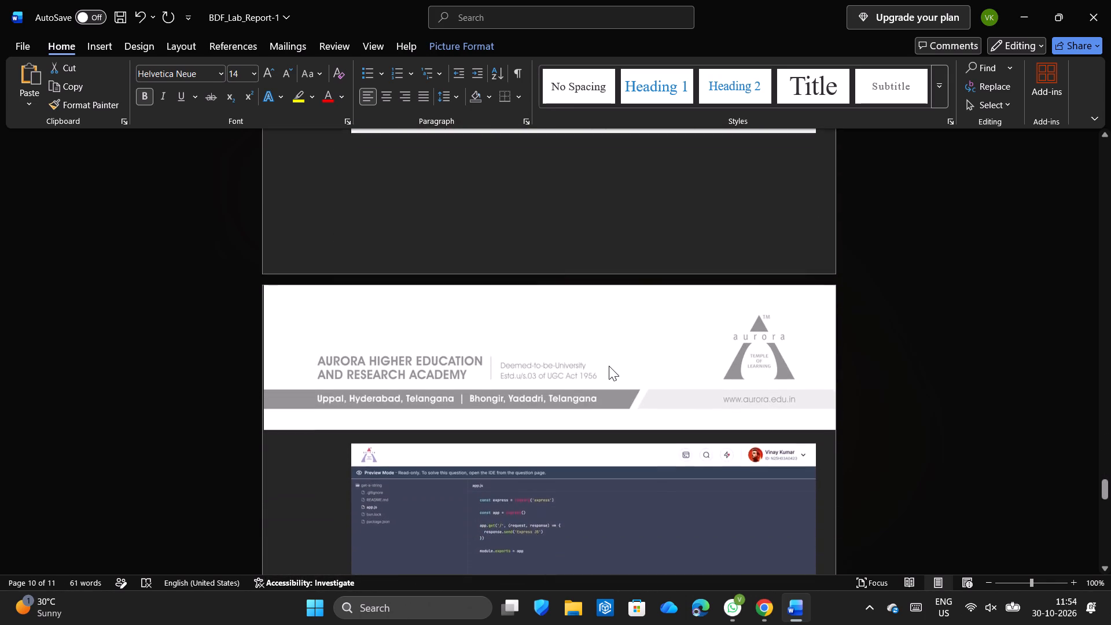
scroll(609, 366, down, 2)
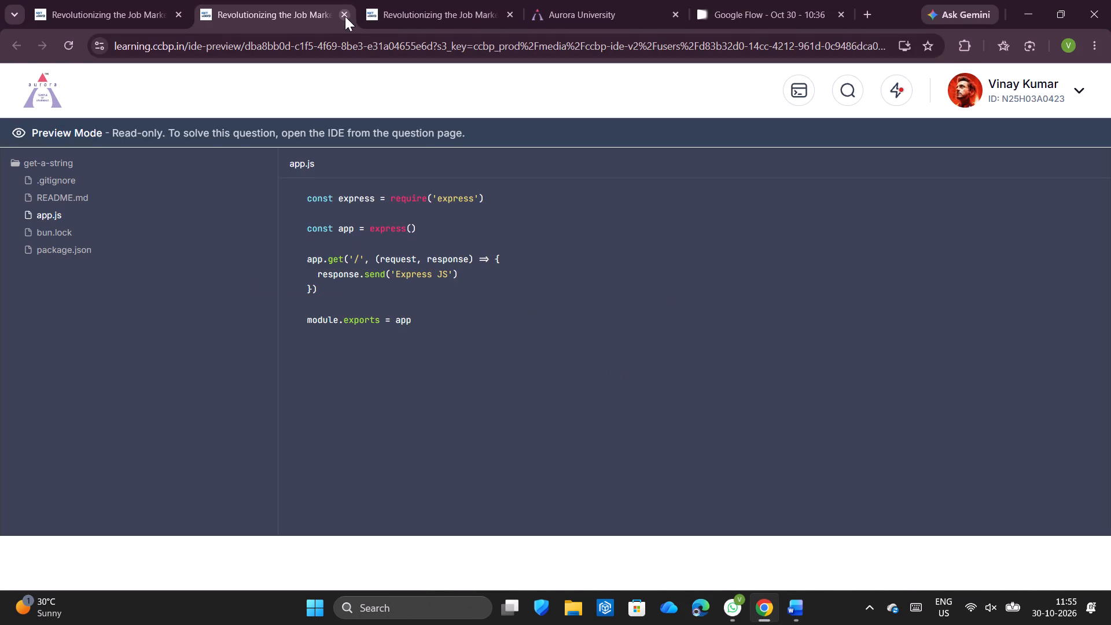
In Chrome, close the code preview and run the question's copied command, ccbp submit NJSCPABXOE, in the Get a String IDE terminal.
click(345, 16)
click(268, 0)
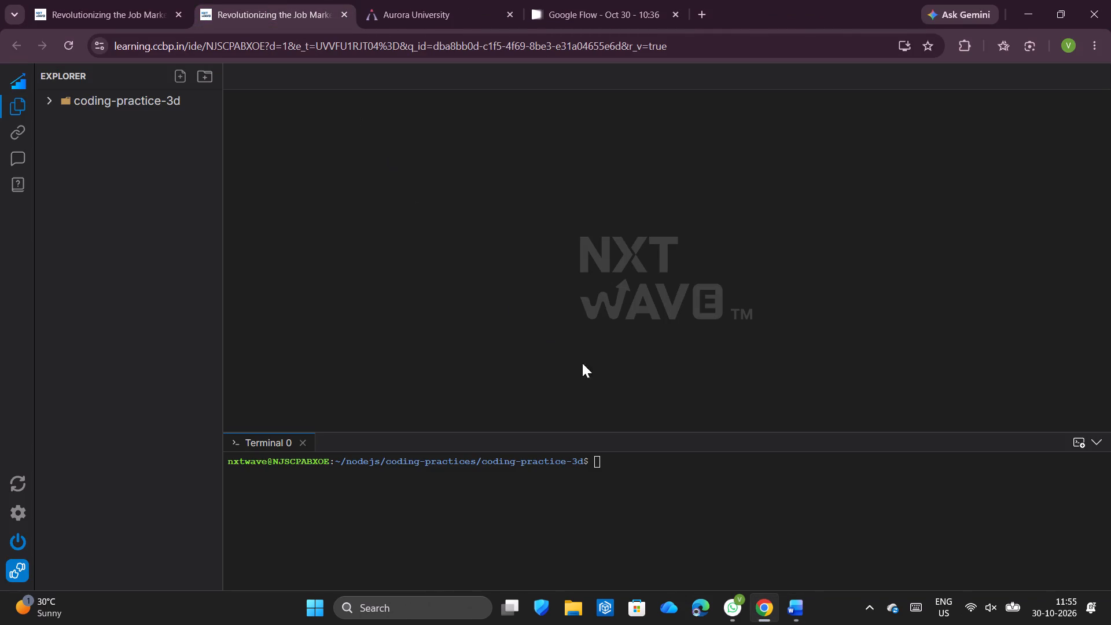
click(114, 5)
click(1050, 408)
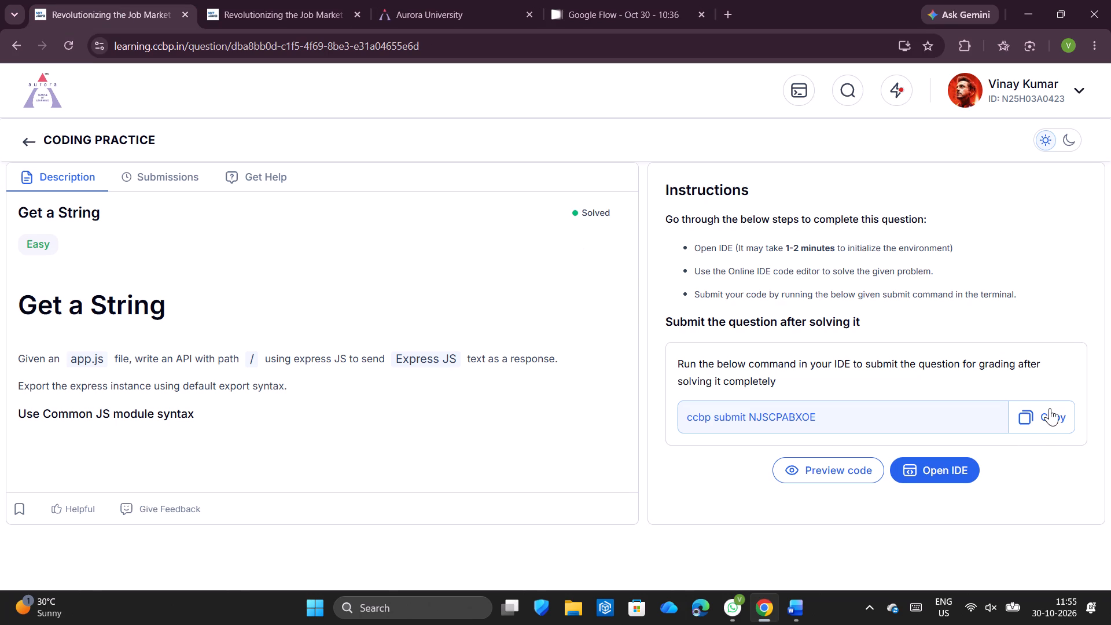
click(311, 0)
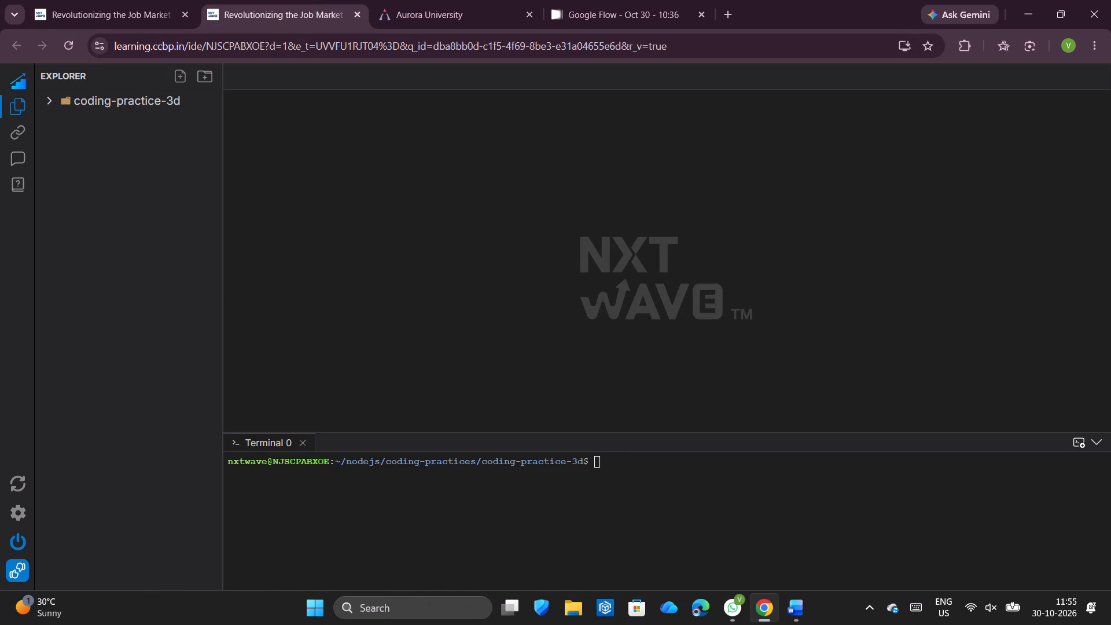
click(610, 457)
key(ctrl+shift+v)
key(Return)
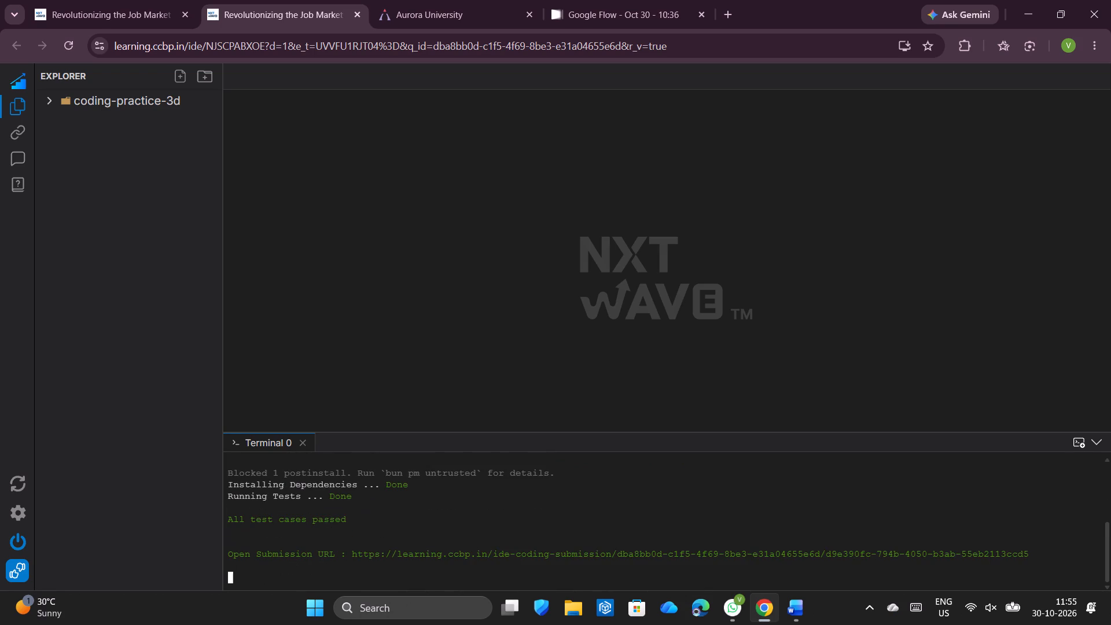
Open the Get a String submission details page, capture it, and replace the old submission screenshot in the Word report with it.
click(555, 553)
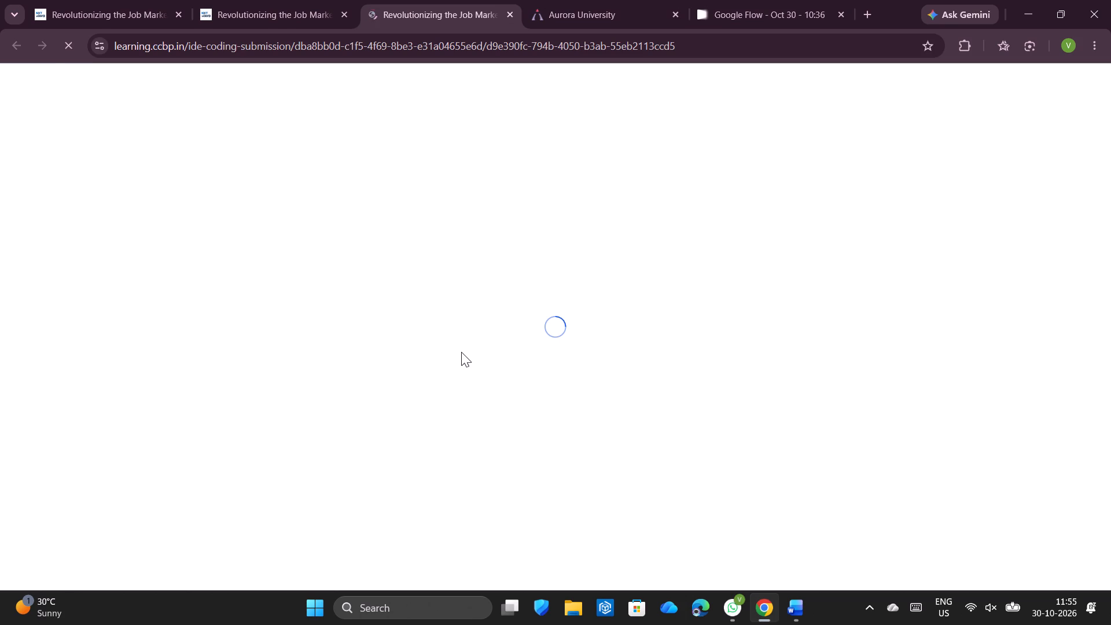
key(Print)
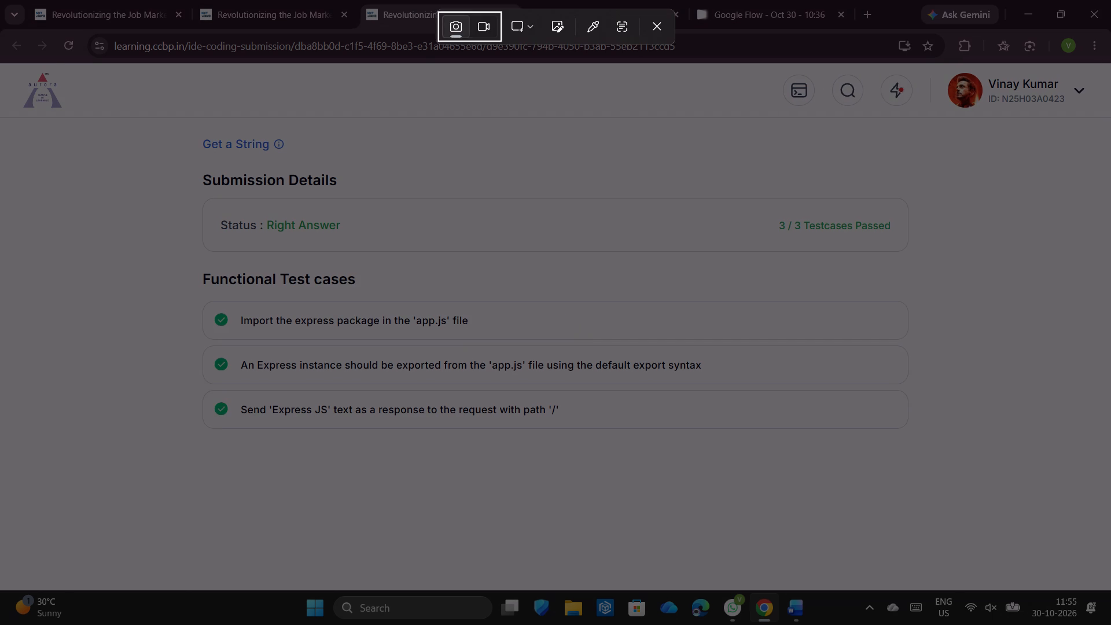
drag(0, 62, 1110, 591)
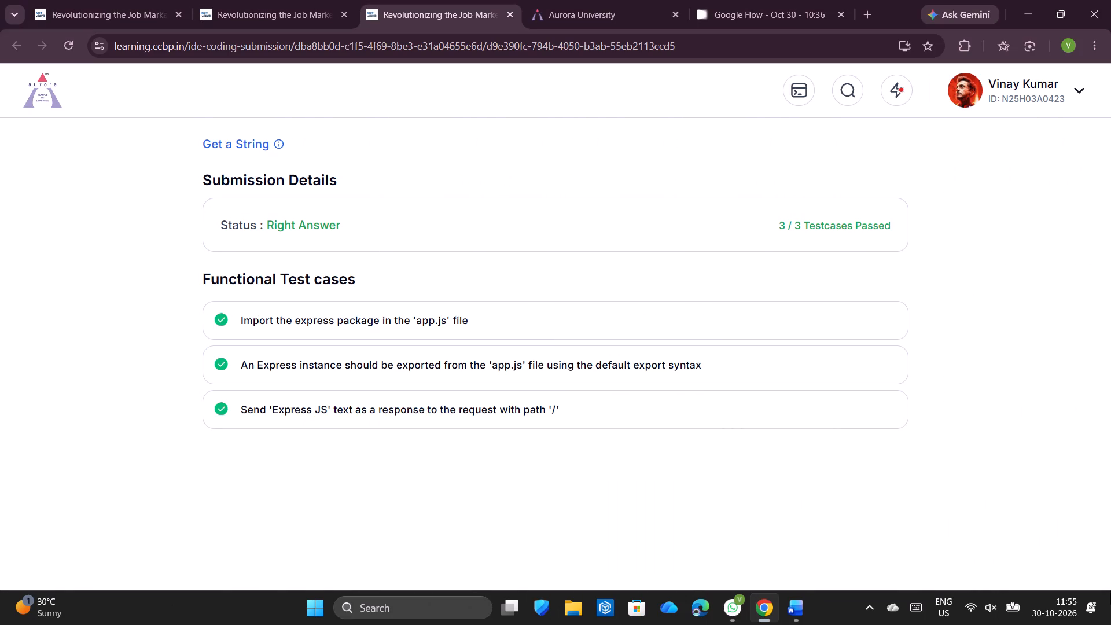
click(799, 611)
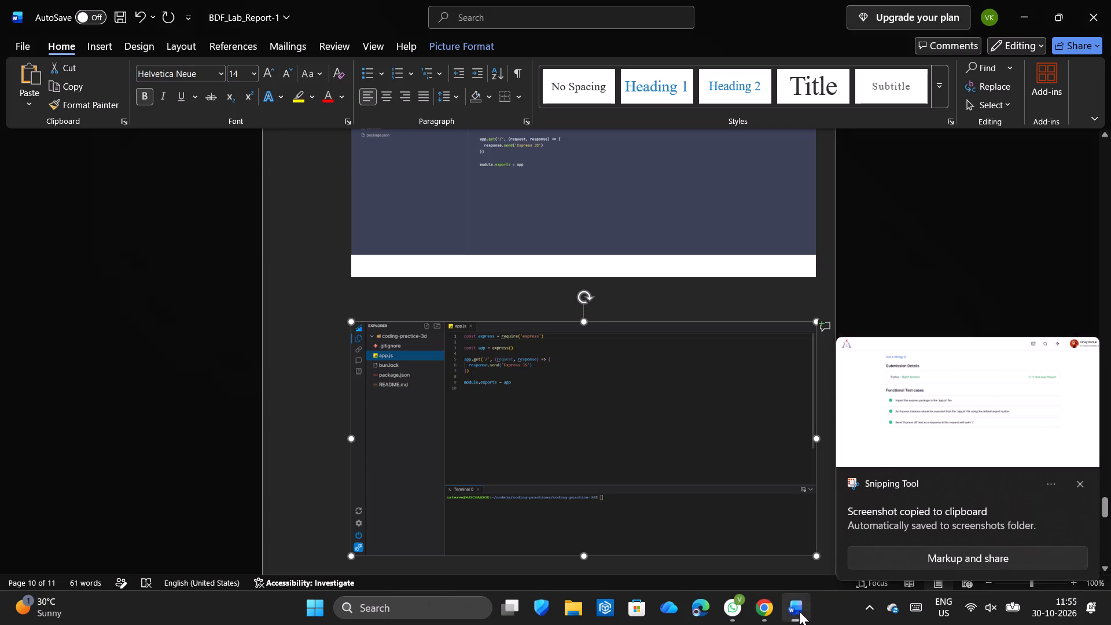
scroll(616, 452, down, 2)
click(616, 452)
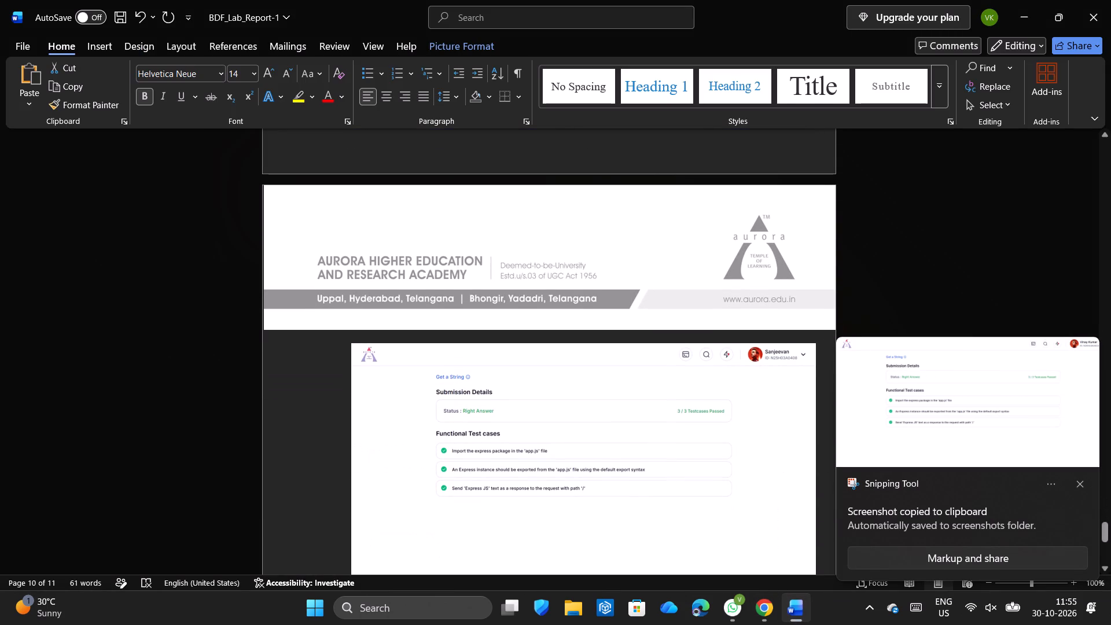
key(Delete)
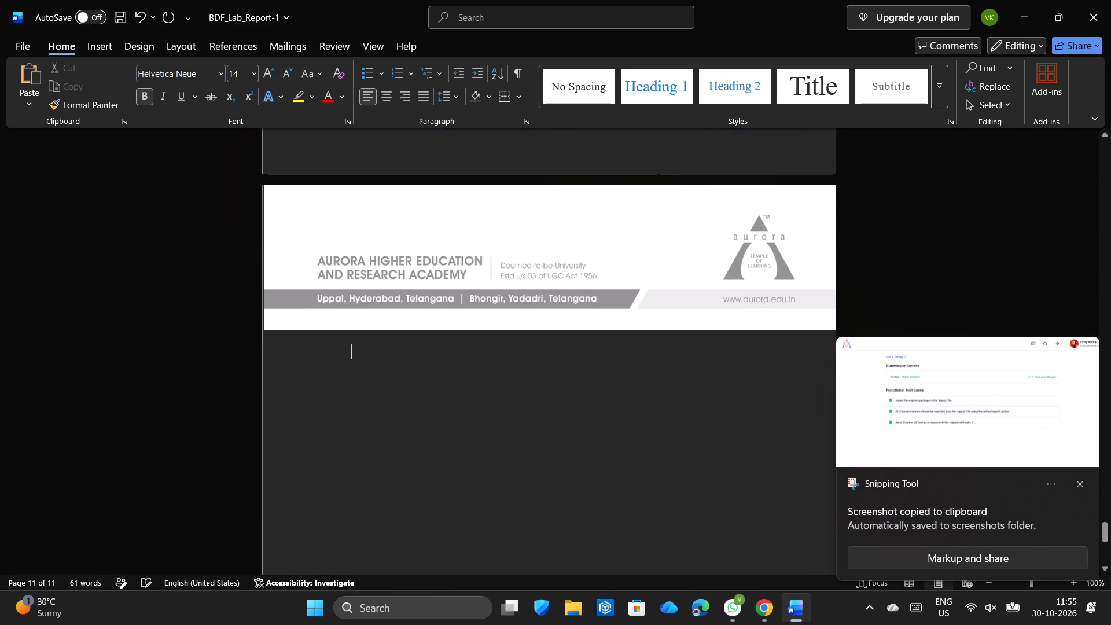
key(ctrl+v)
Review the replaced screenshots in the report from the end of Get a String back to the Gadgets Page heading.
scroll(616, 452, down, 2)
scroll(616, 452, up, 1)
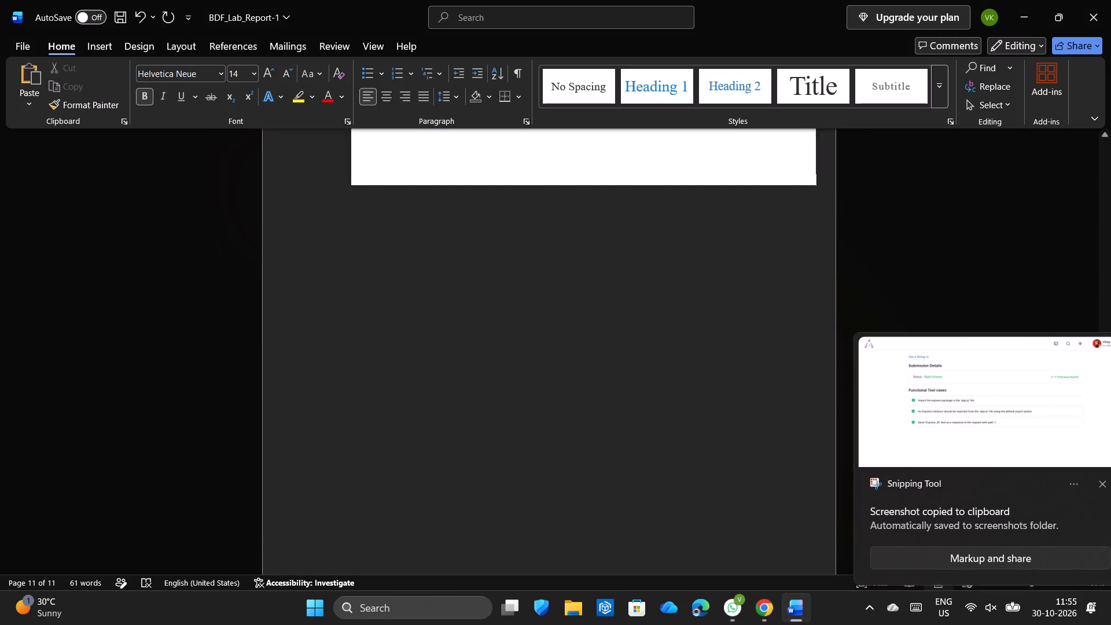
scroll(616, 452, up, 1)
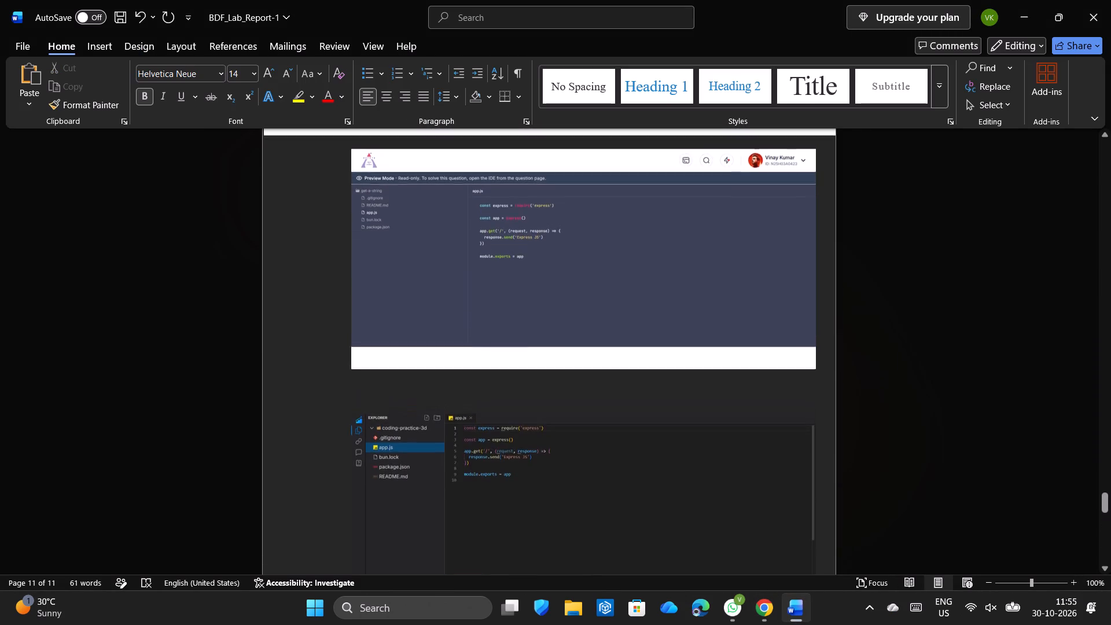
scroll(616, 452, up, 2)
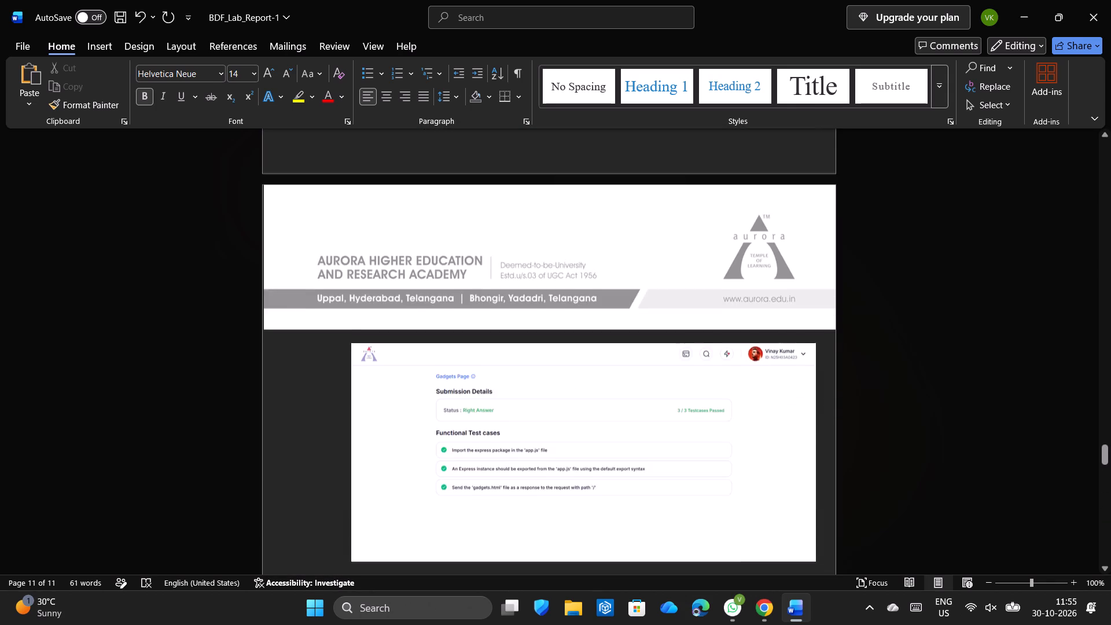
scroll(616, 452, up, 2)
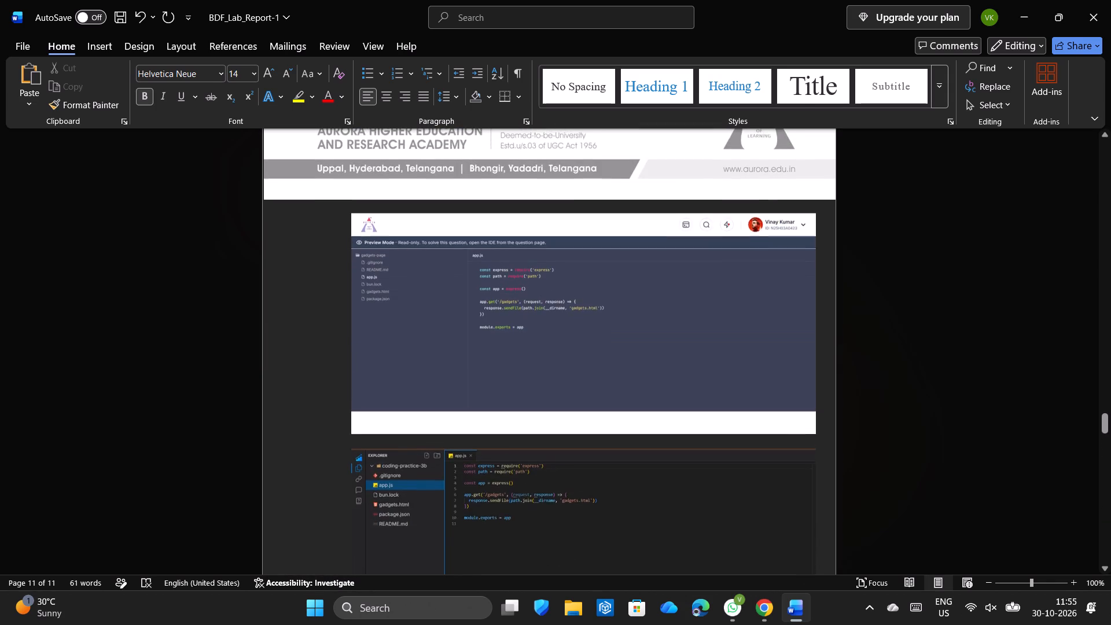
scroll(616, 452, up, 2)
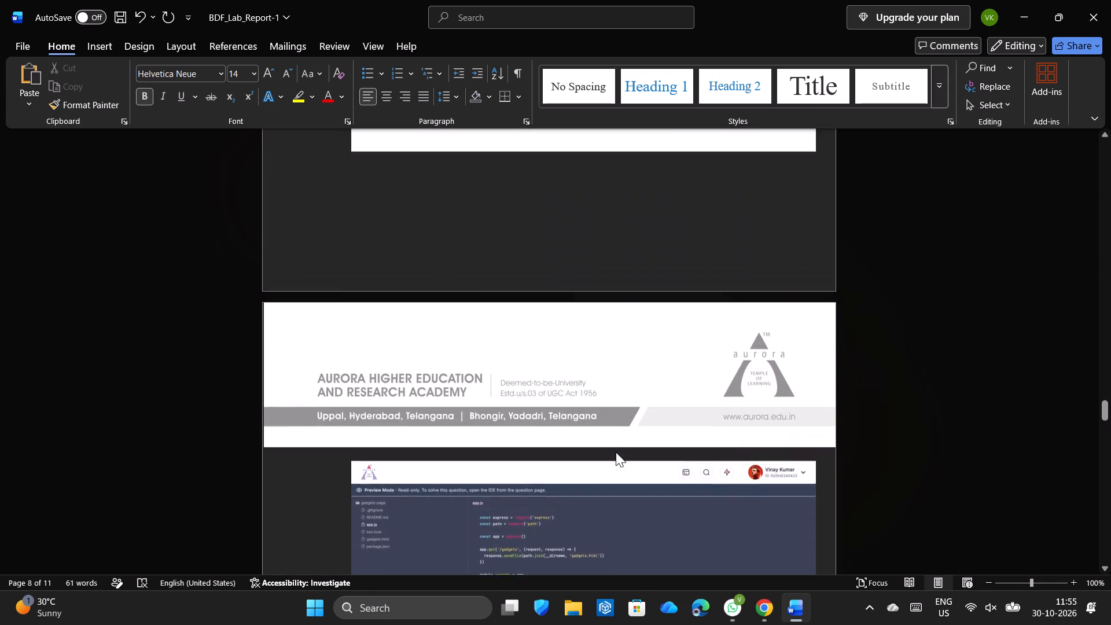
scroll(616, 452, up, 1)
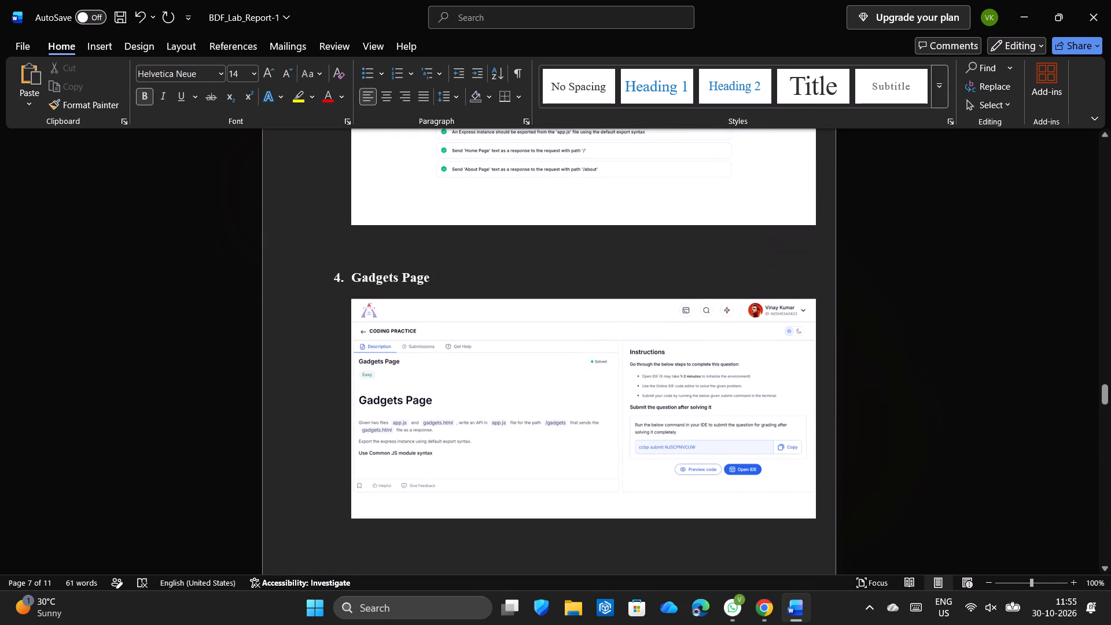
Review the report's screenshots from the Gadgets Page heading back to the student details table on the first page.
scroll(616, 452, up, 2)
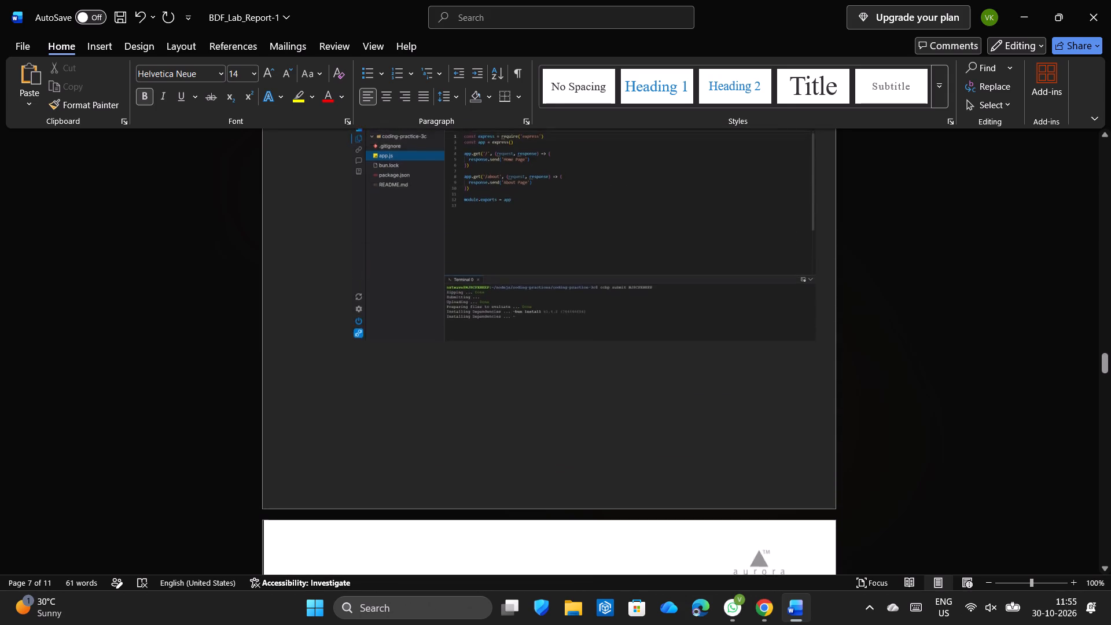
scroll(616, 452, up, 2)
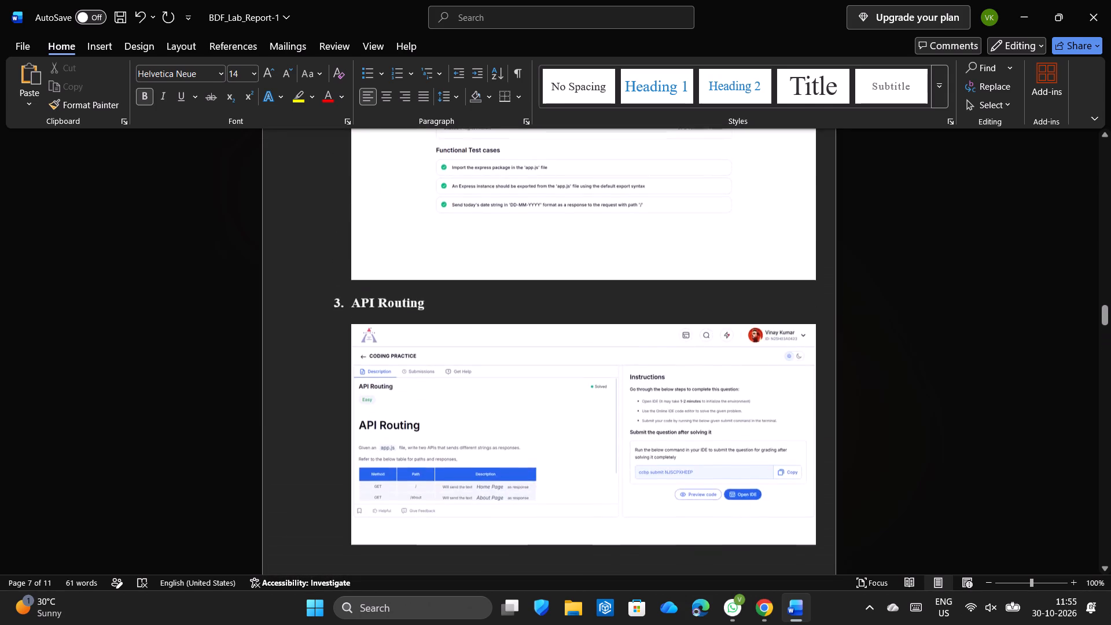
scroll(616, 452, up, 2)
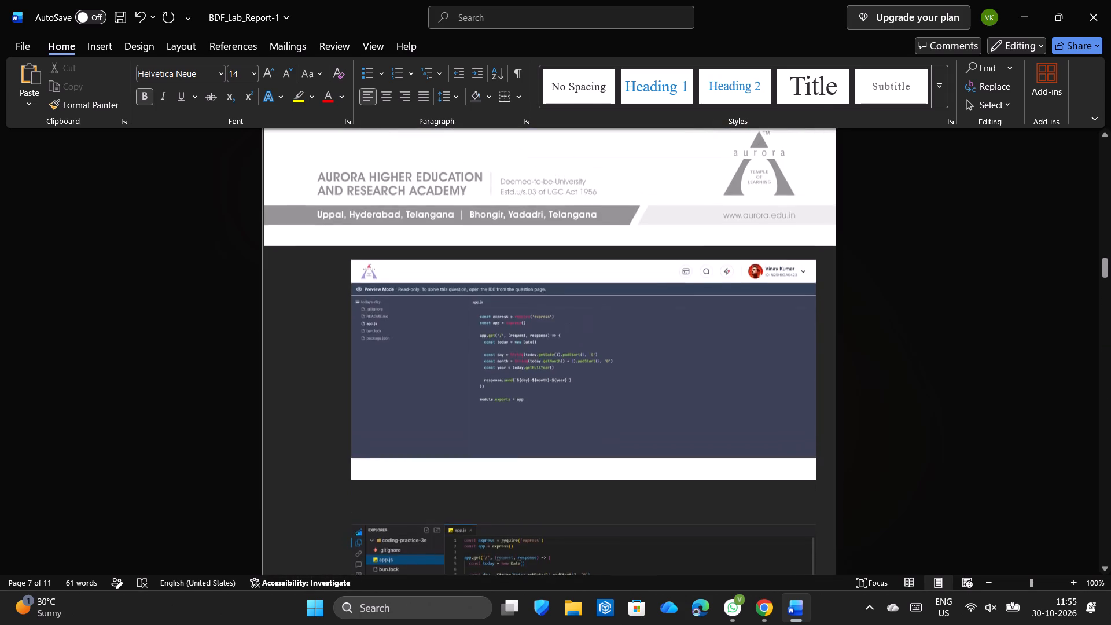
scroll(616, 452, up, 2)
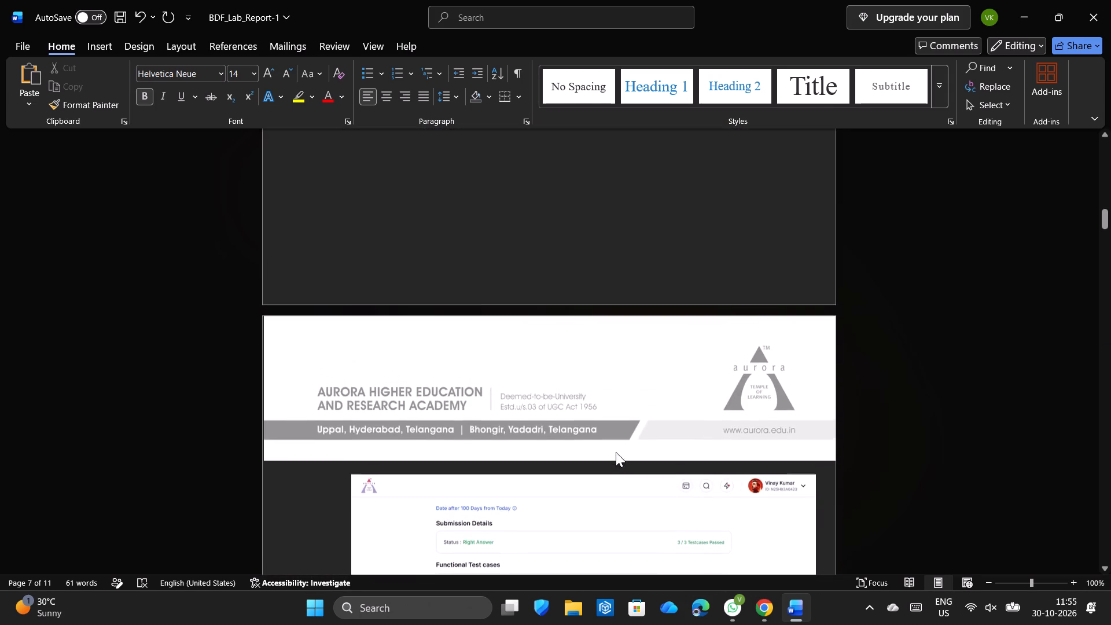
scroll(616, 452, up, 2)
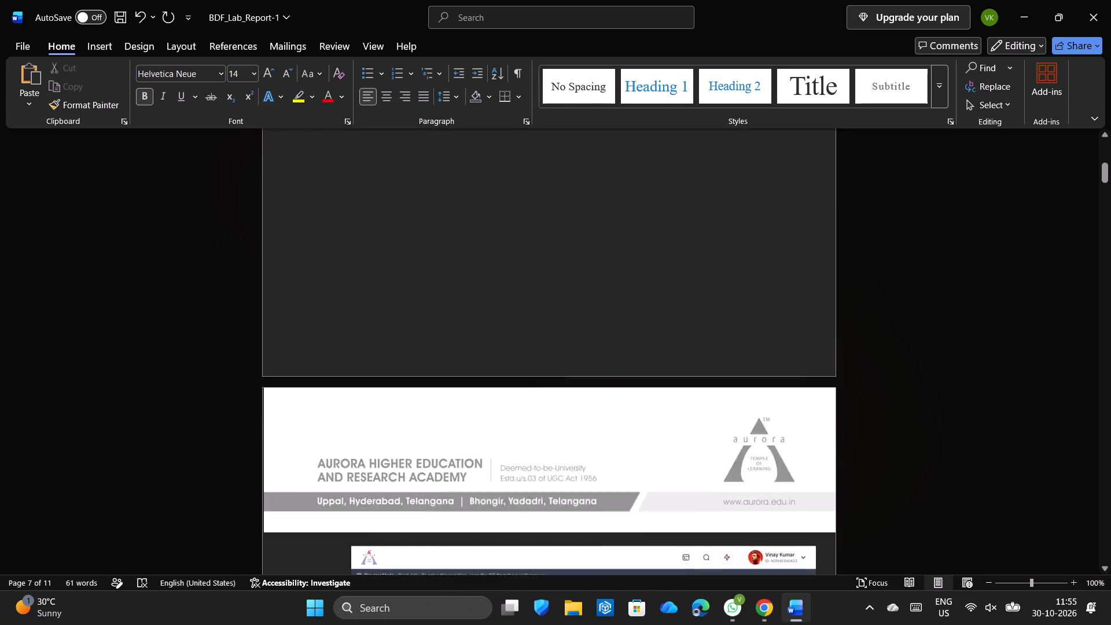
scroll(616, 452, up, 2)
scroll(616, 452, down, 1)
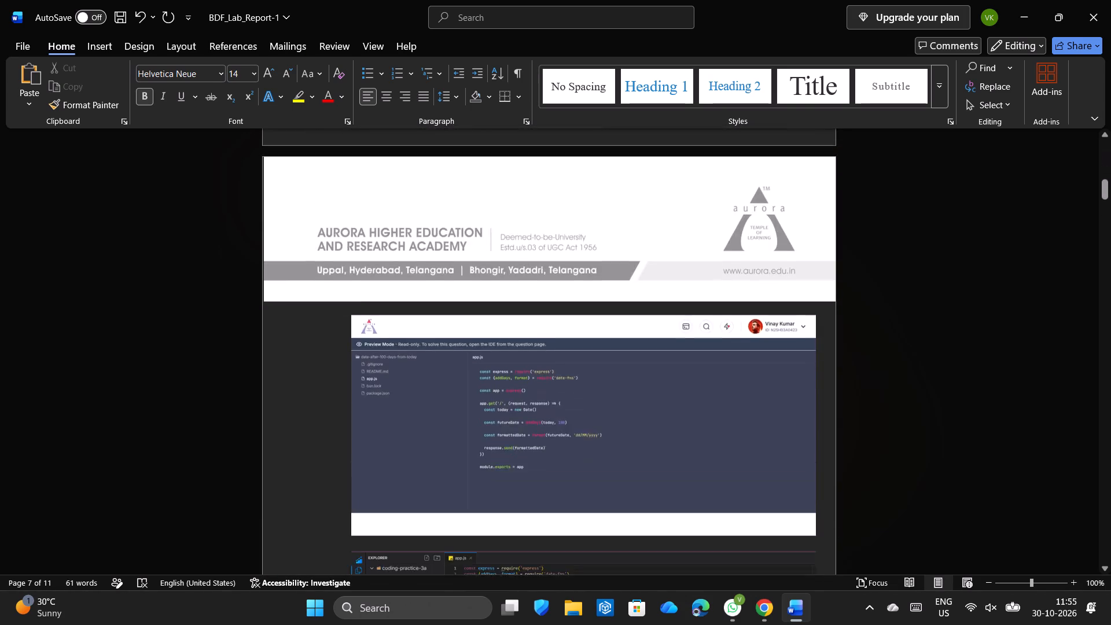
scroll(616, 452, down, 2)
scroll(616, 452, up, 7)
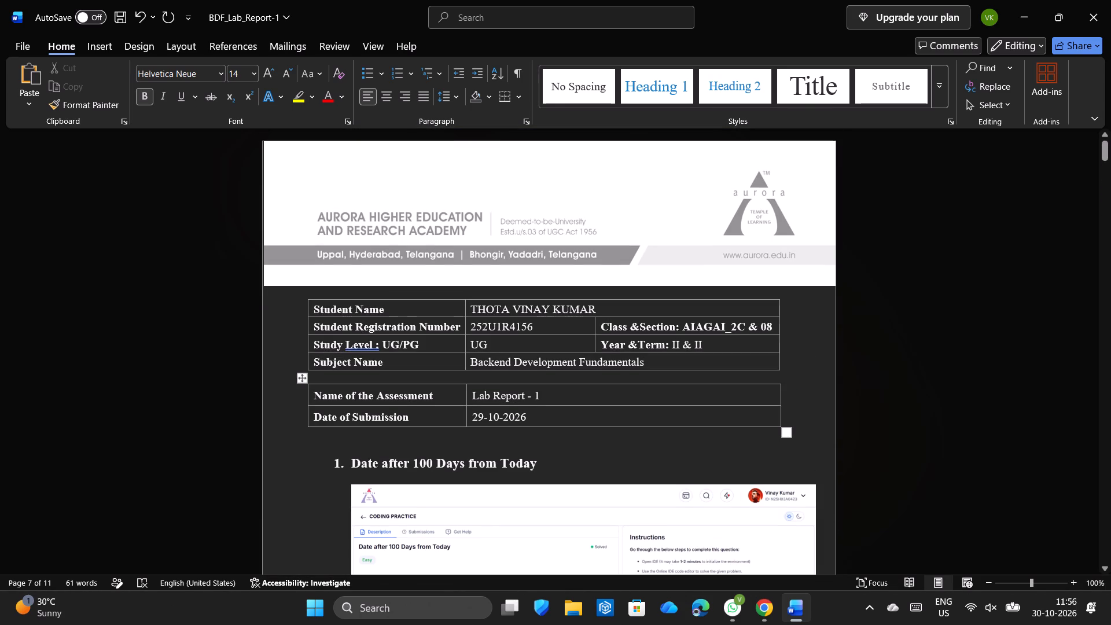
Start saving a copy of the report with Save As, choosing the OneDrive - Personal folder as the location.
click(20, 47)
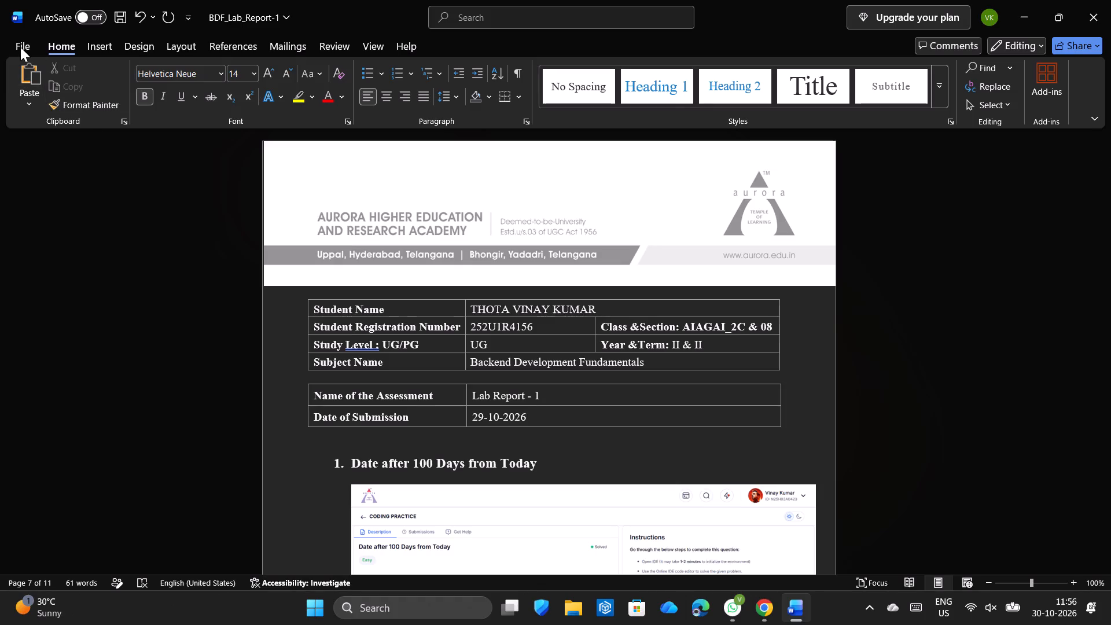
click(65, 270)
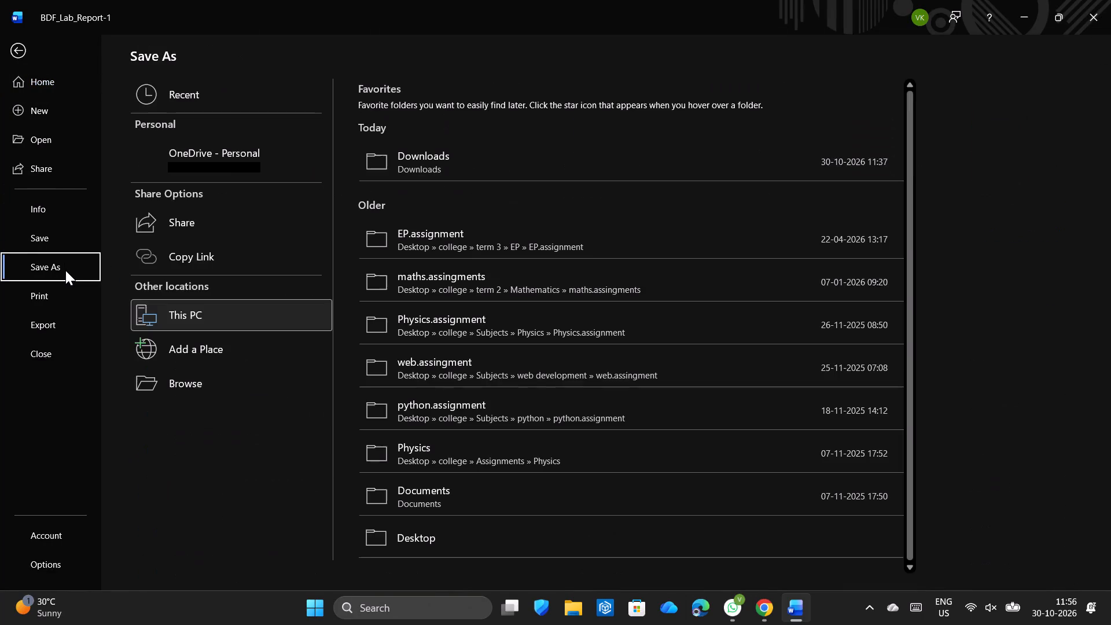
click(258, 160)
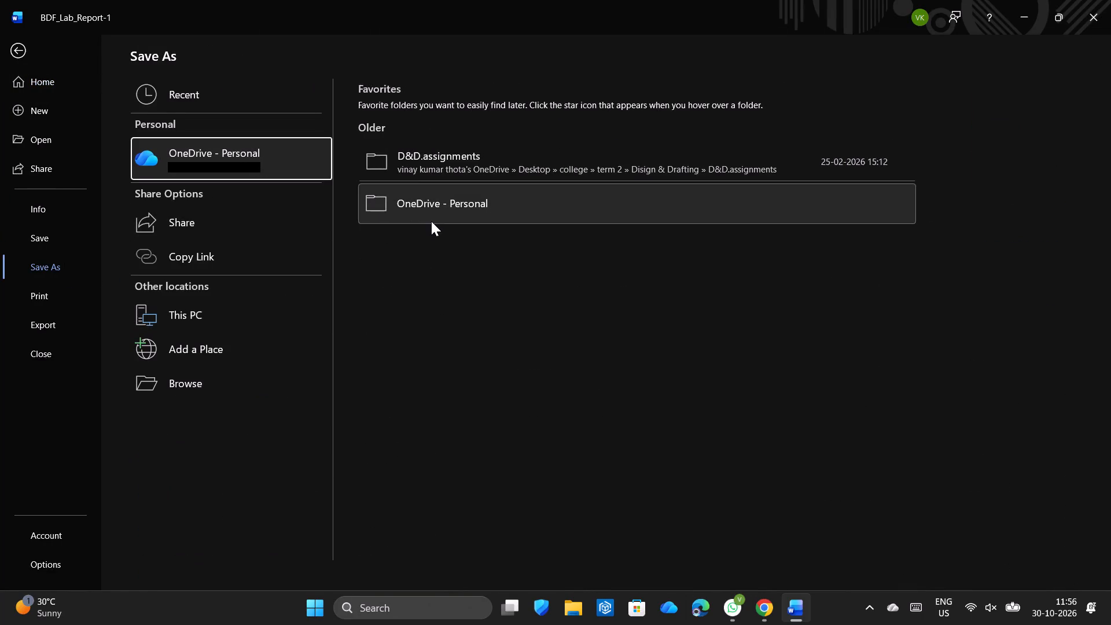
click(431, 221)
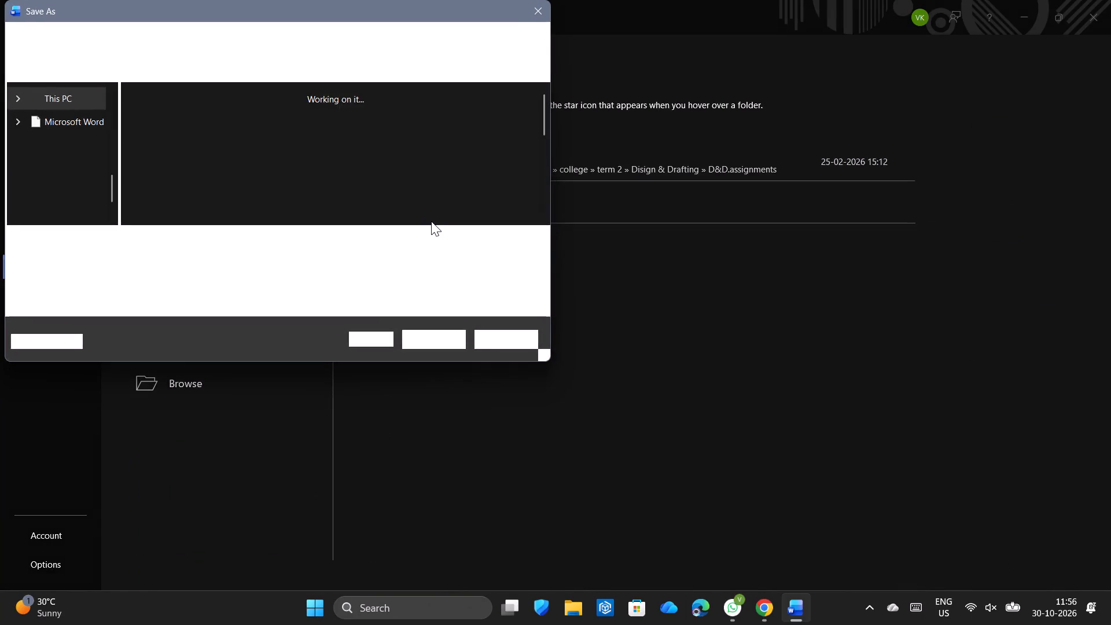
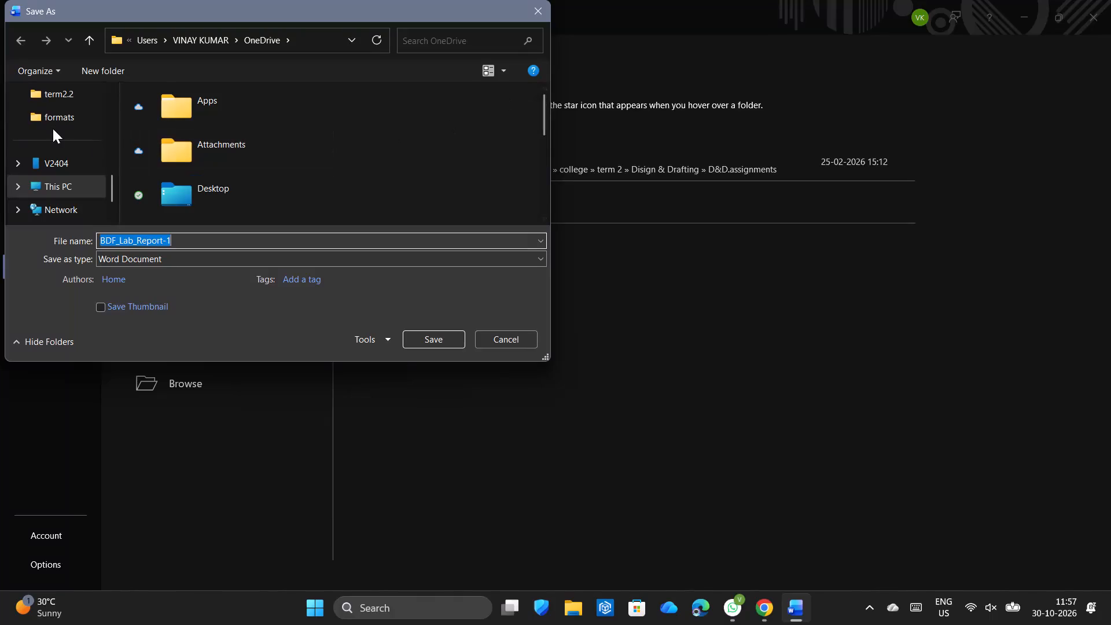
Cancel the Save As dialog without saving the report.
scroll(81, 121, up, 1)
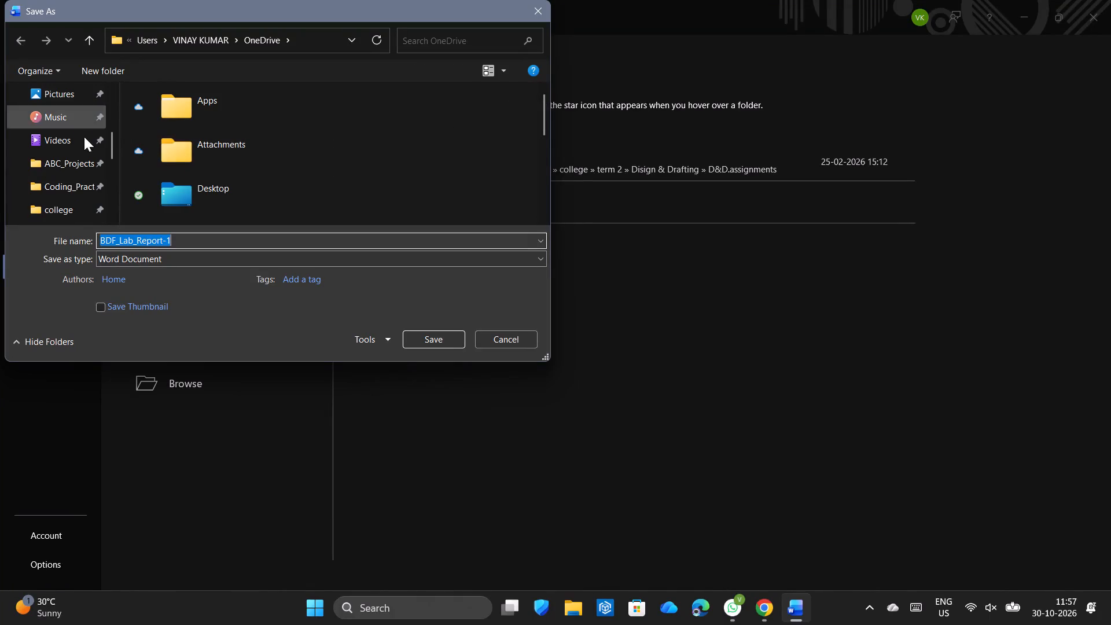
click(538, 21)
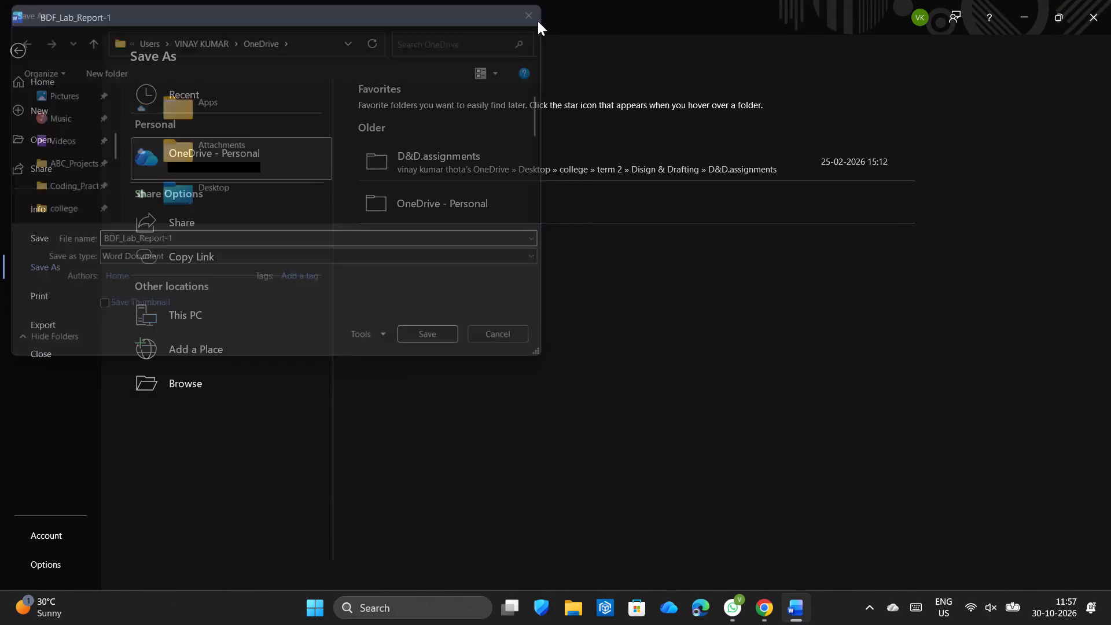
Switch to File Explorer and remove the term2.2 and formats folders from Quick access.
click(574, 618)
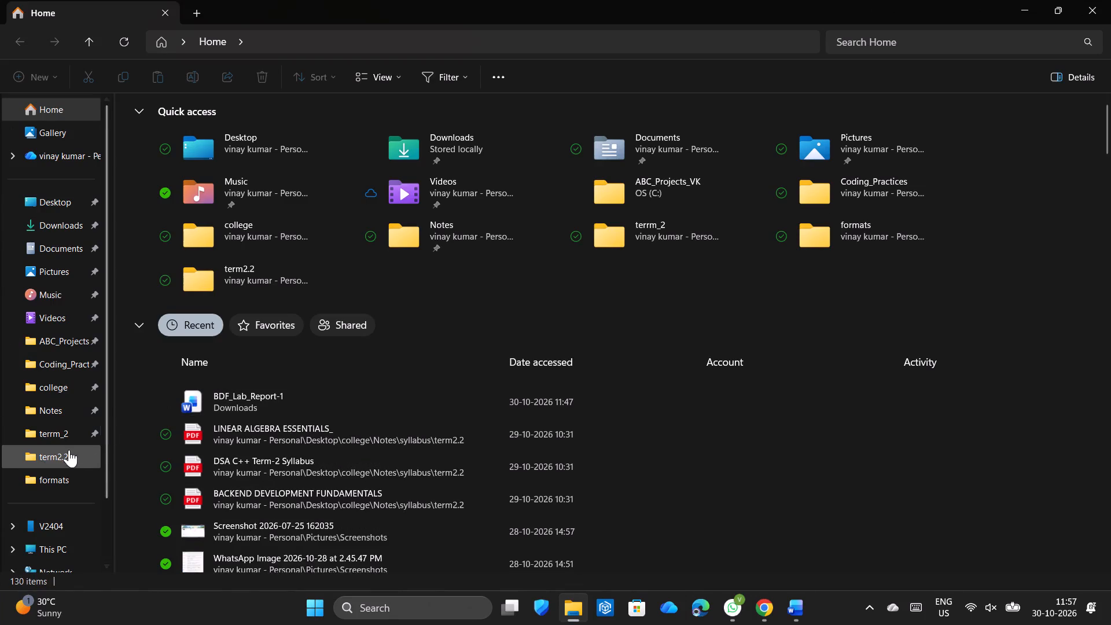
click(67, 430)
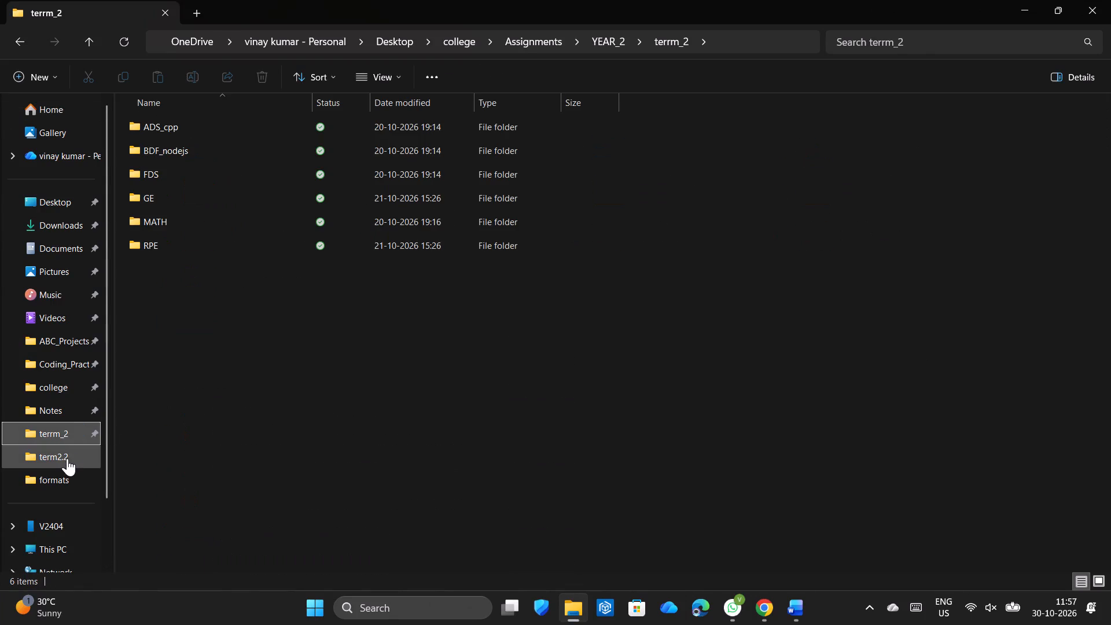
right_click(67, 458)
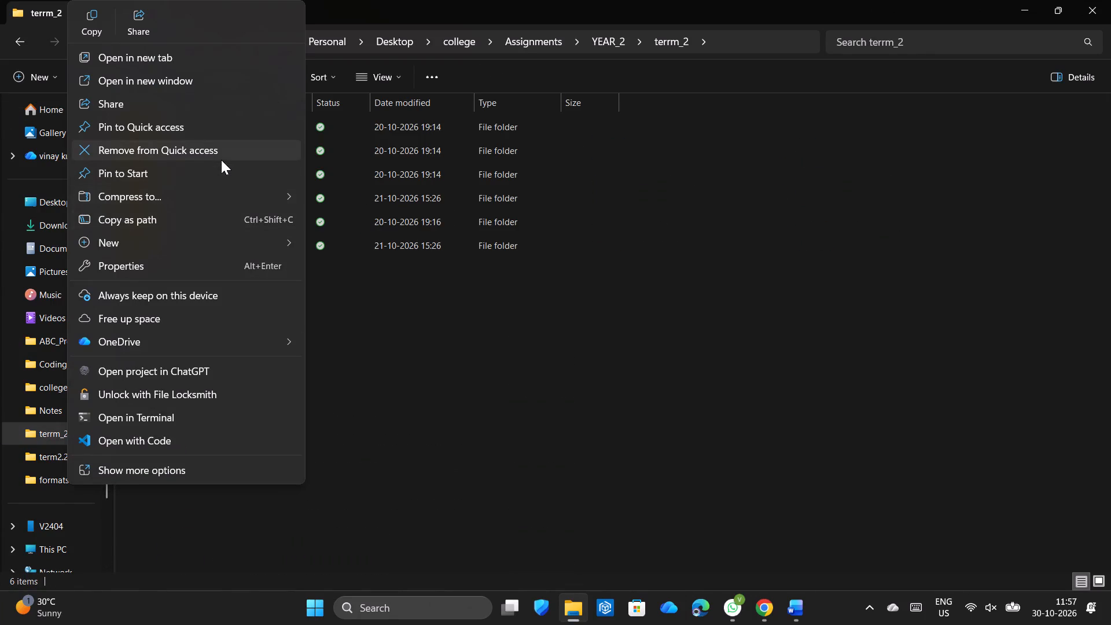
click(221, 160)
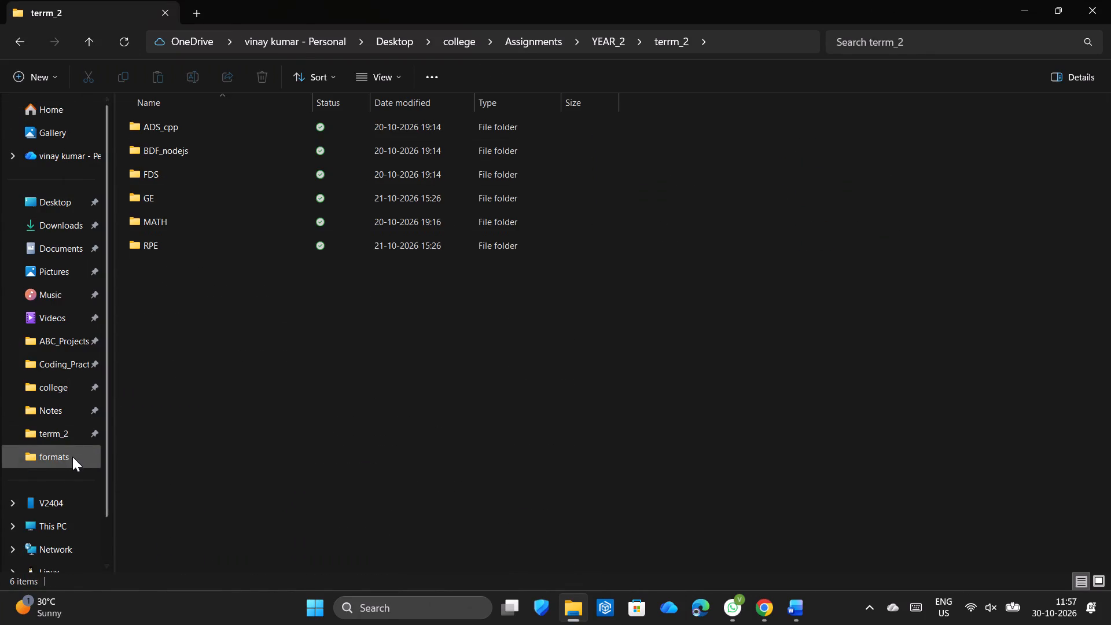
right_click(72, 457)
click(264, 158)
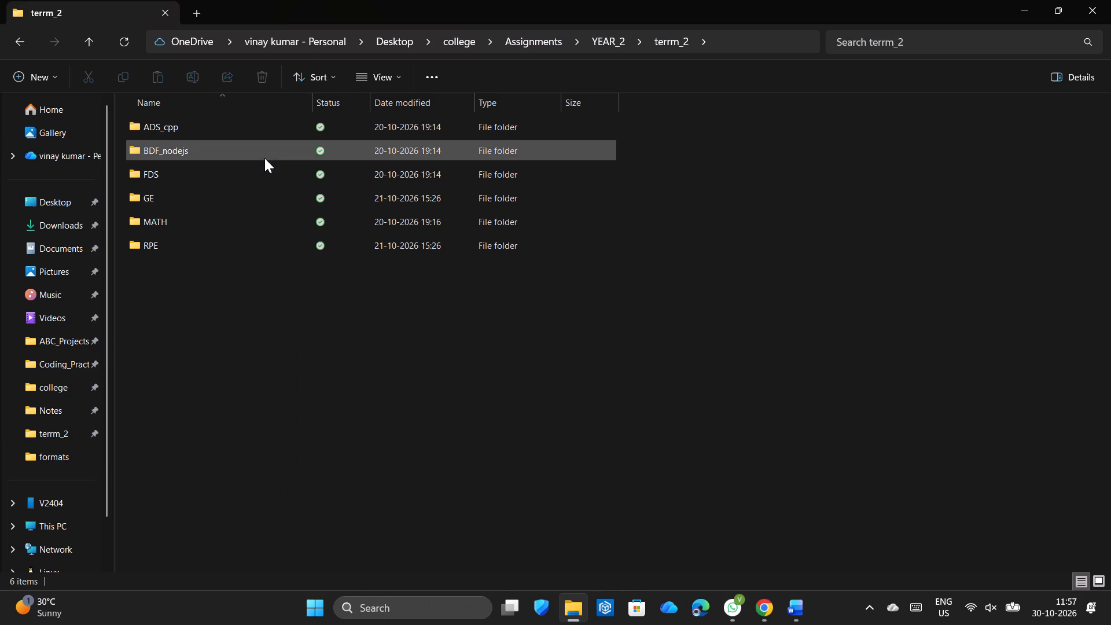
Create a folder named BDF.assignments inside the BDF_nodejs folder of terrm_2.
click(78, 429)
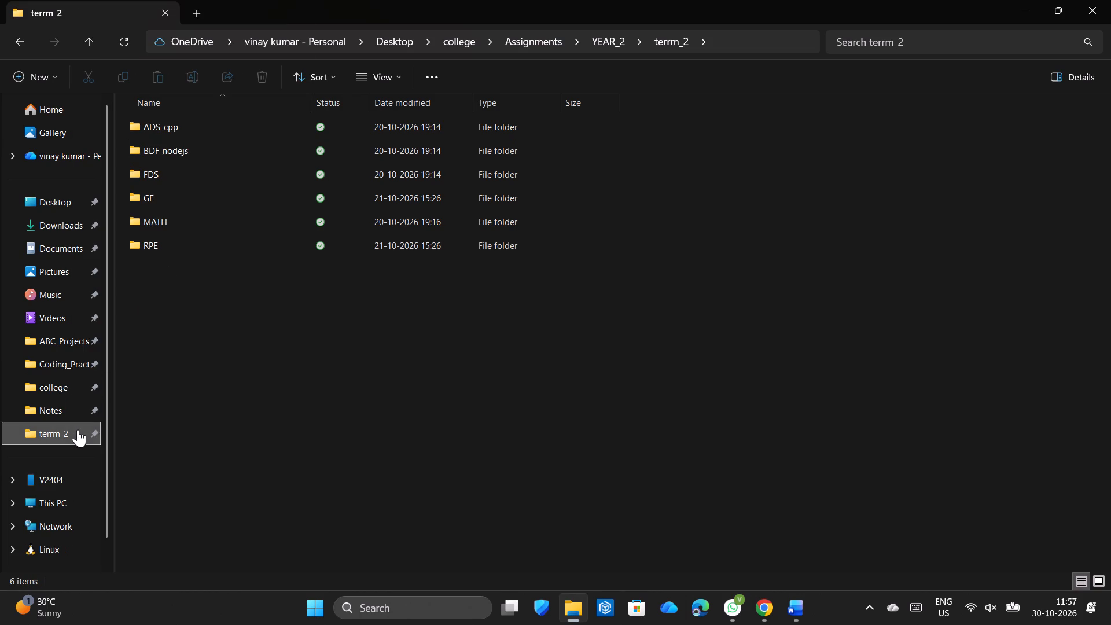
double_click(239, 146)
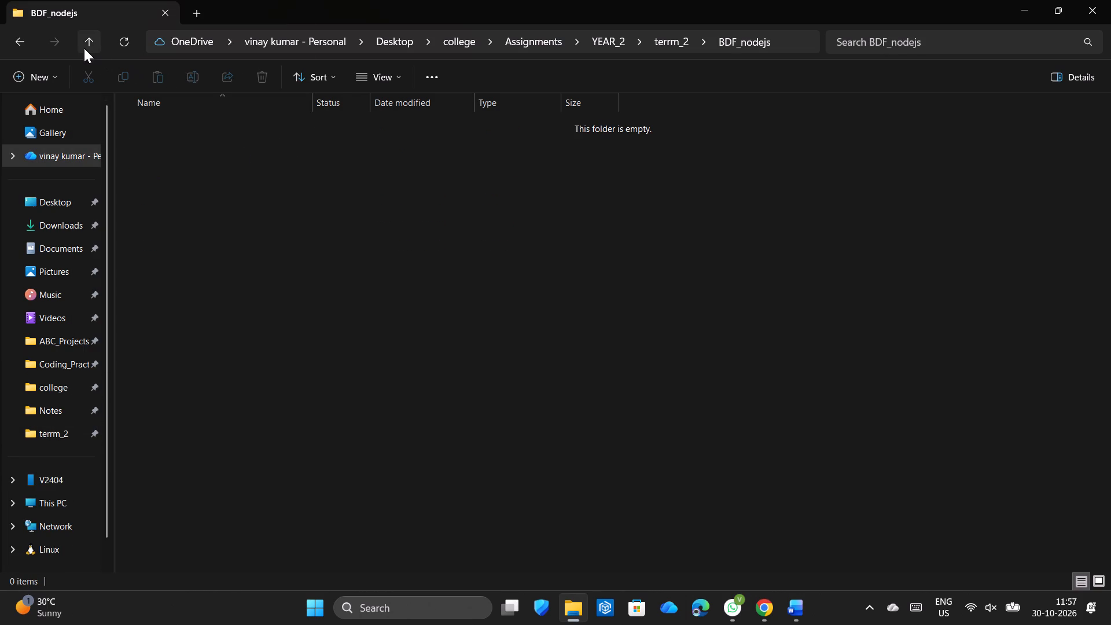
click(84, 48)
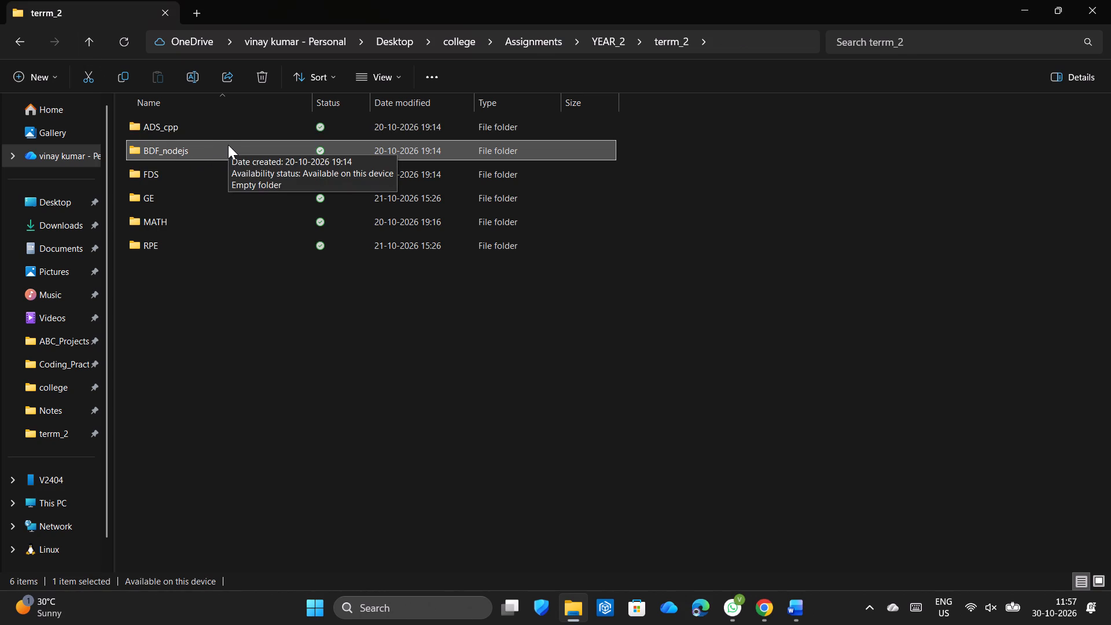
double_click(228, 145)
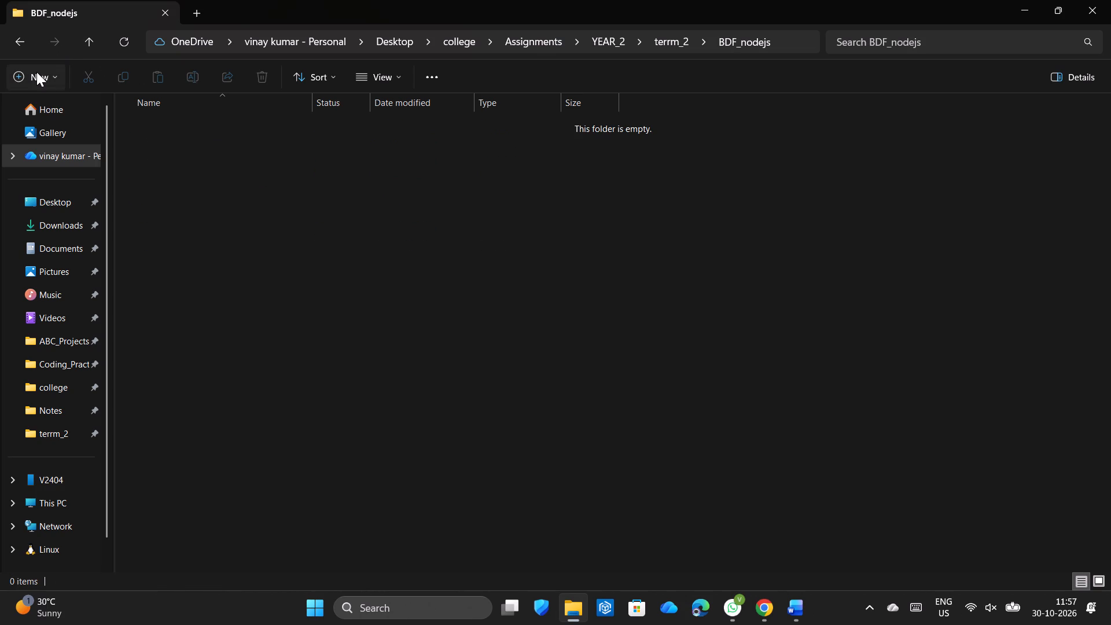
click(36, 72)
click(73, 104)
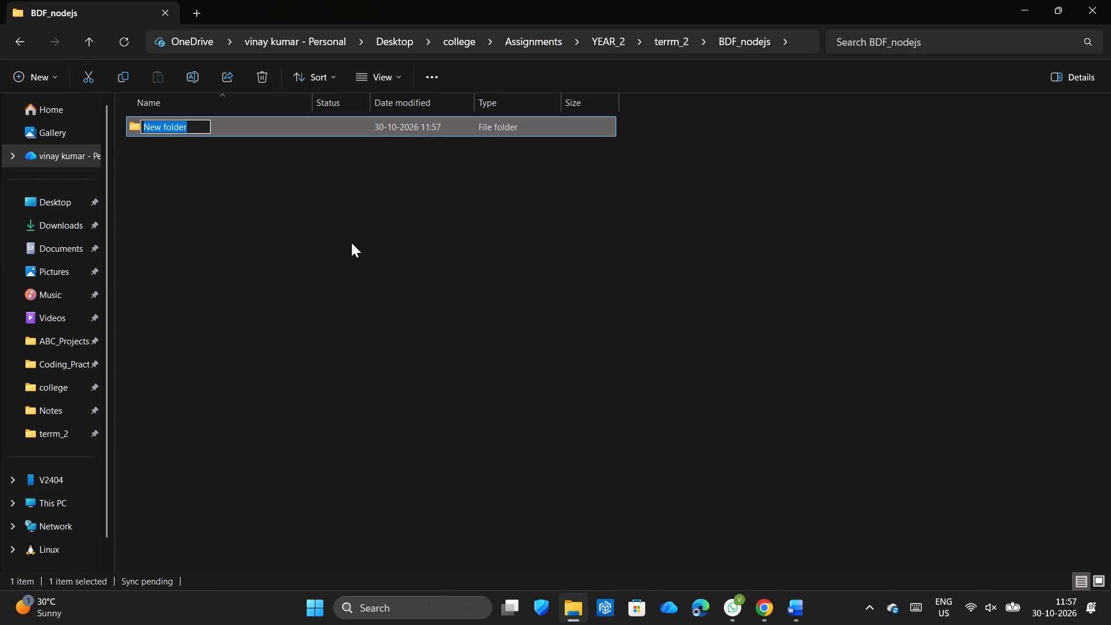
text(BDF)
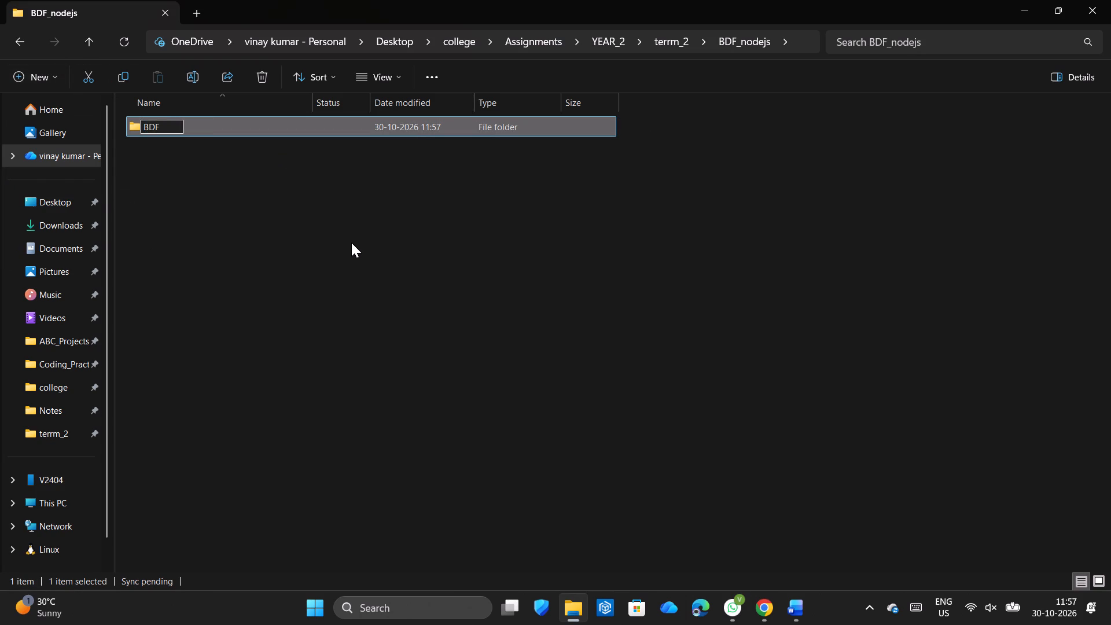
key(period)
text(assignment)
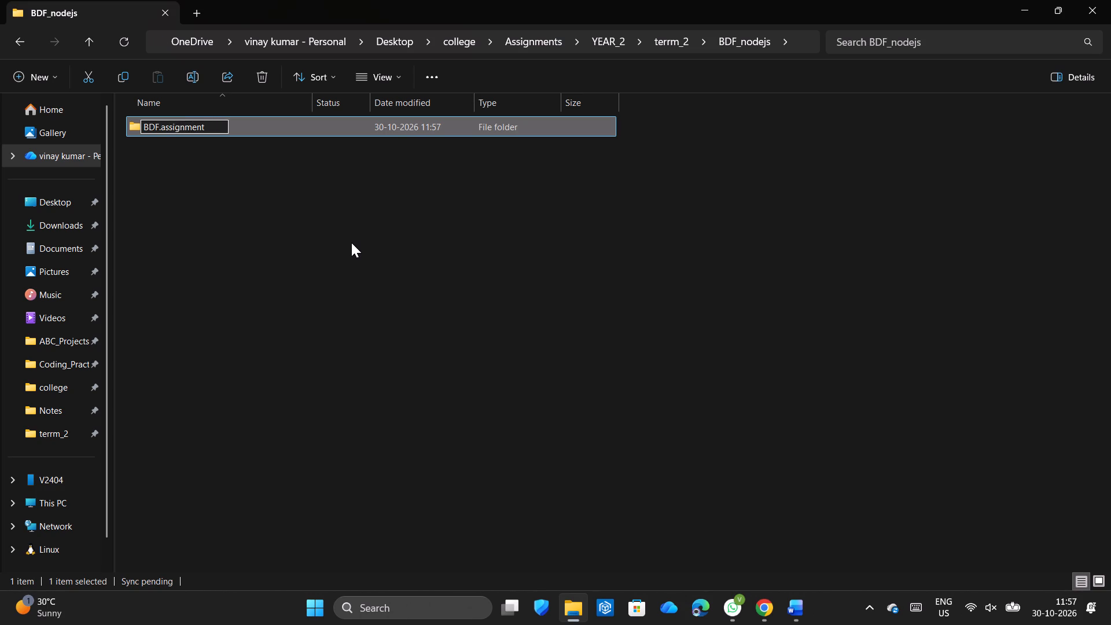
key(s)
key(Return)
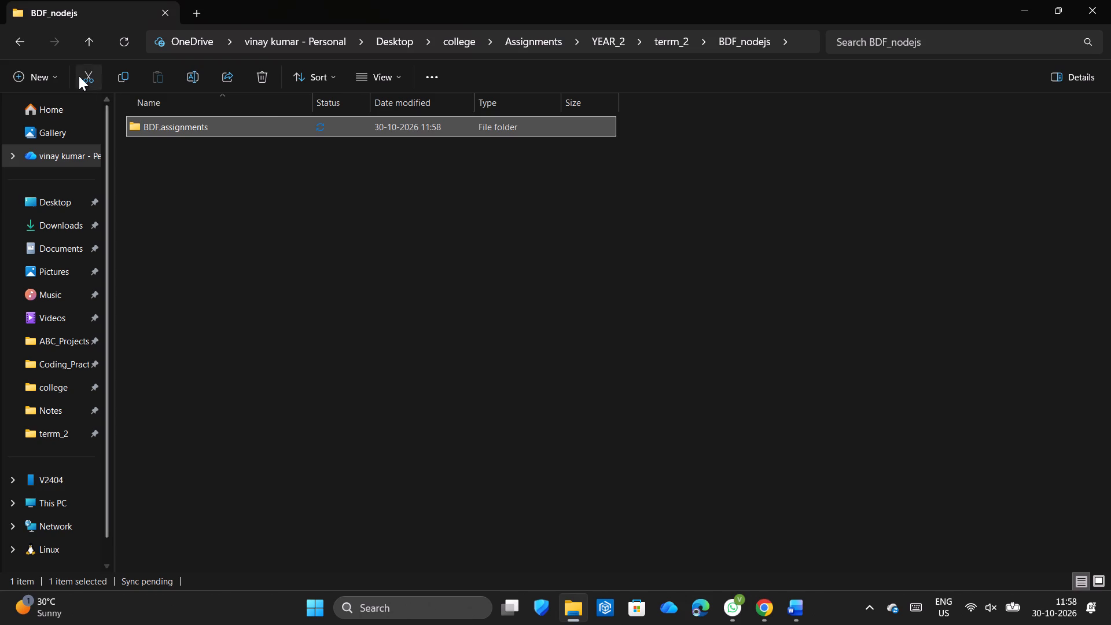
Create a second folder named BDF.PDF inside the BDF_nodejs folder.
click(50, 71)
click(85, 106)
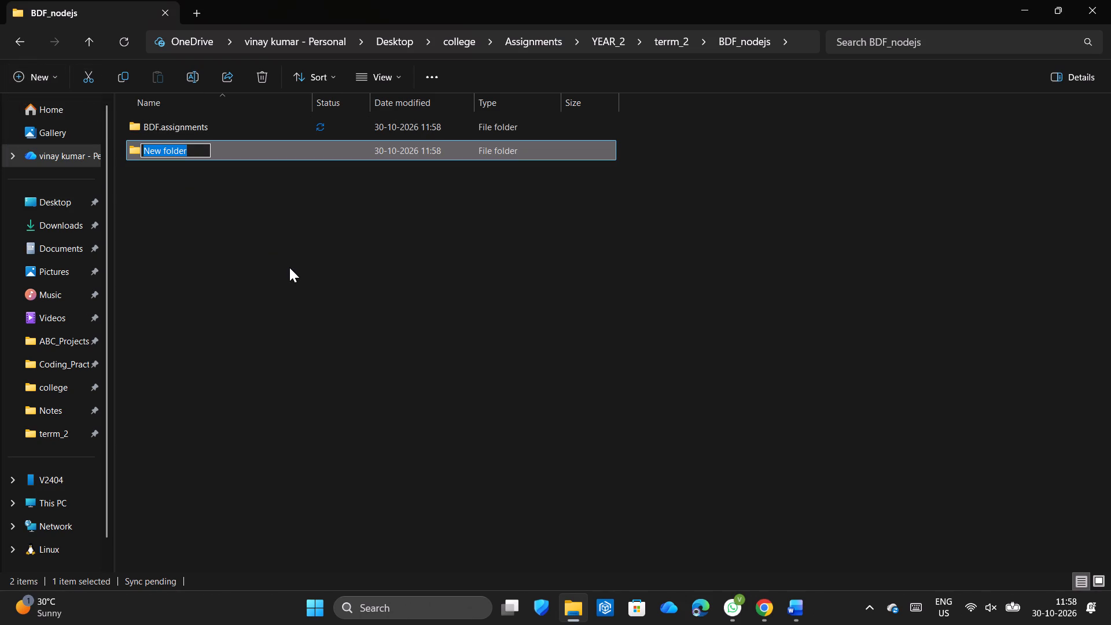
text(BDF)
key(period)
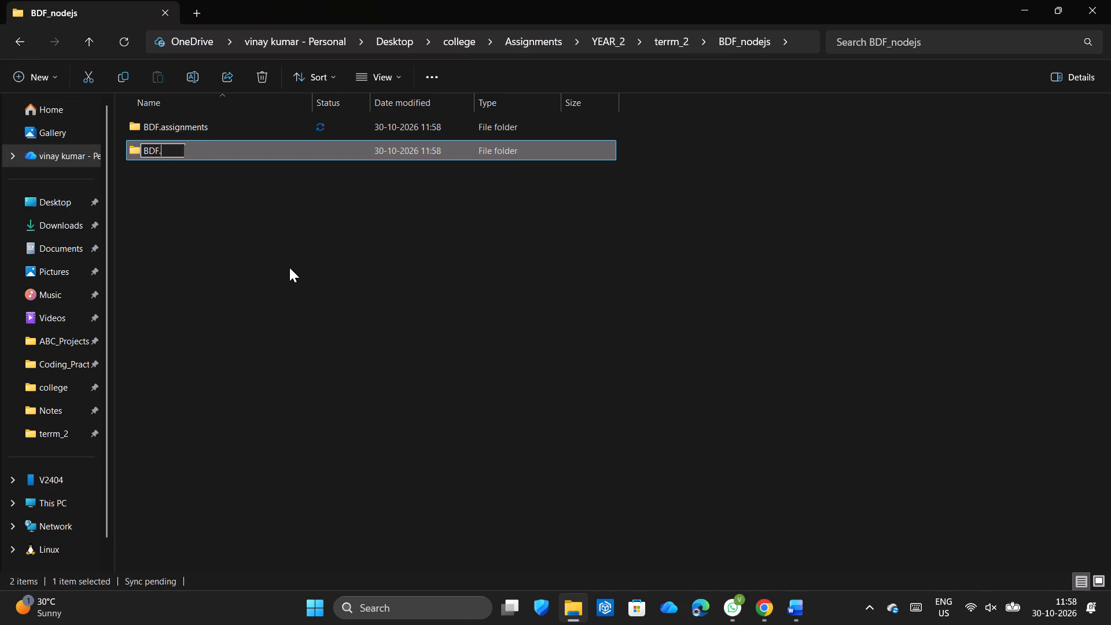
text(PDF)
key(Return)
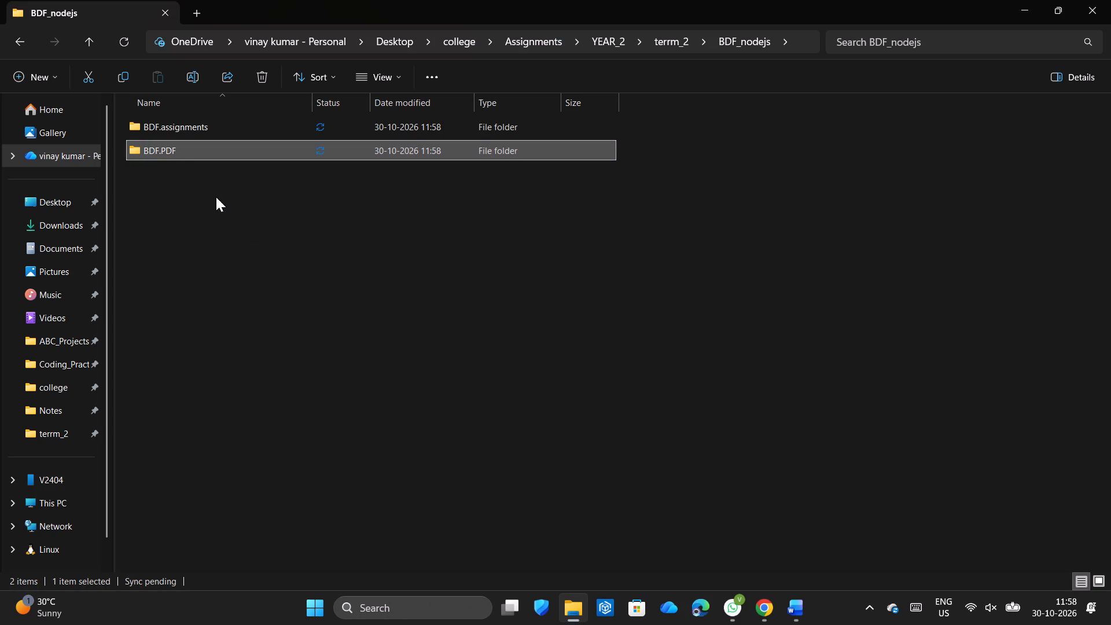
Rename the BDF.PDF folder as BDF.pdf.
click(170, 153)
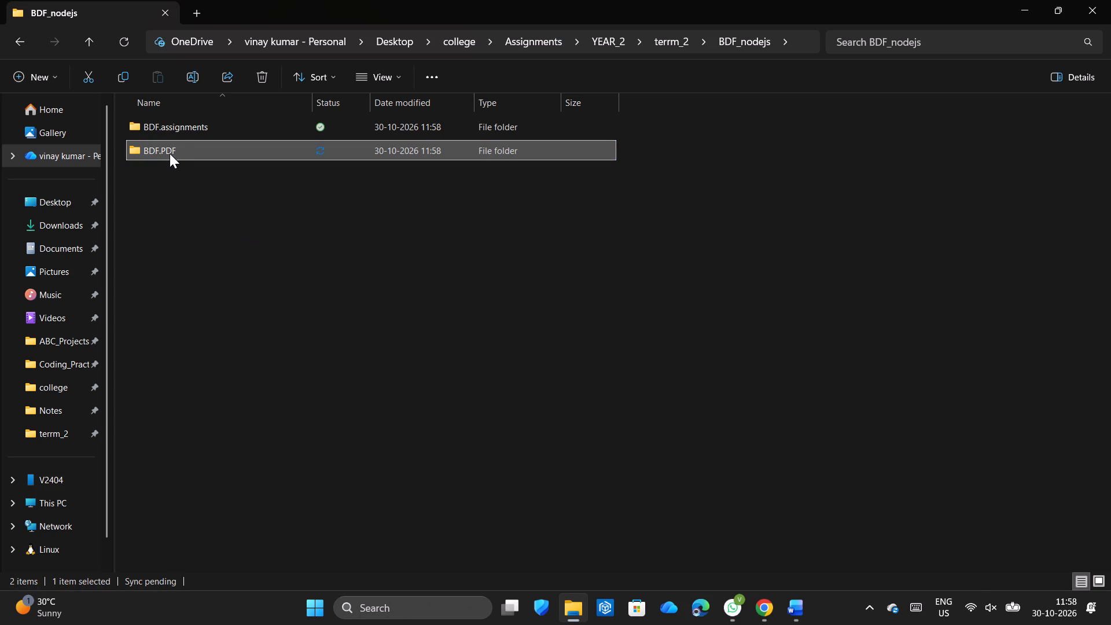
click(182, 153)
key(BackSpace)
key(BackSpace)
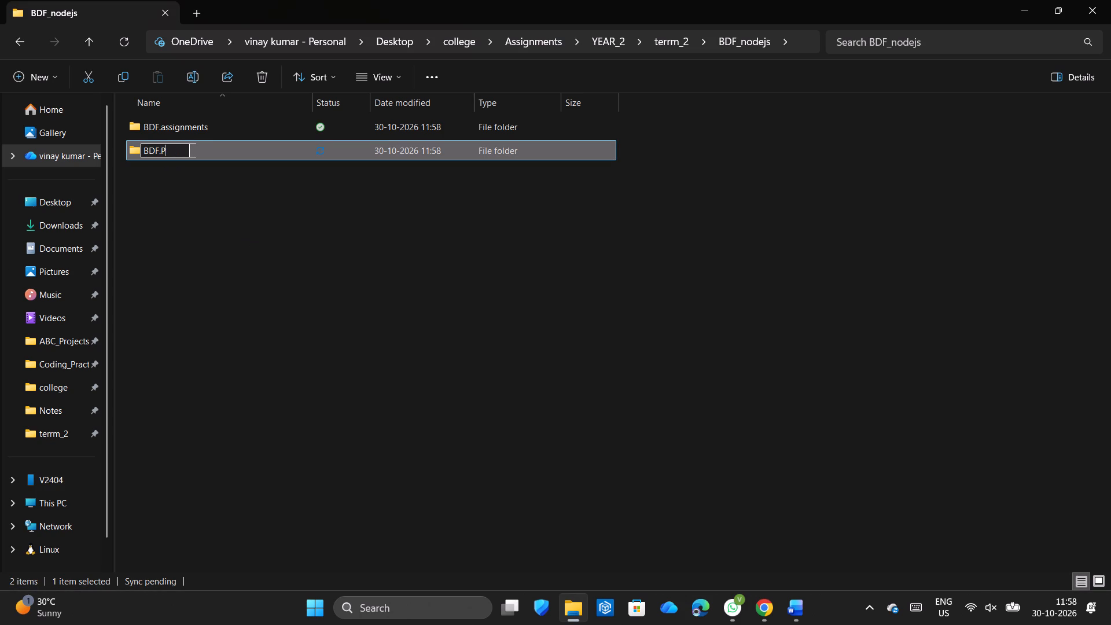
key(BackSpace)
text(pdf)
key(Return)
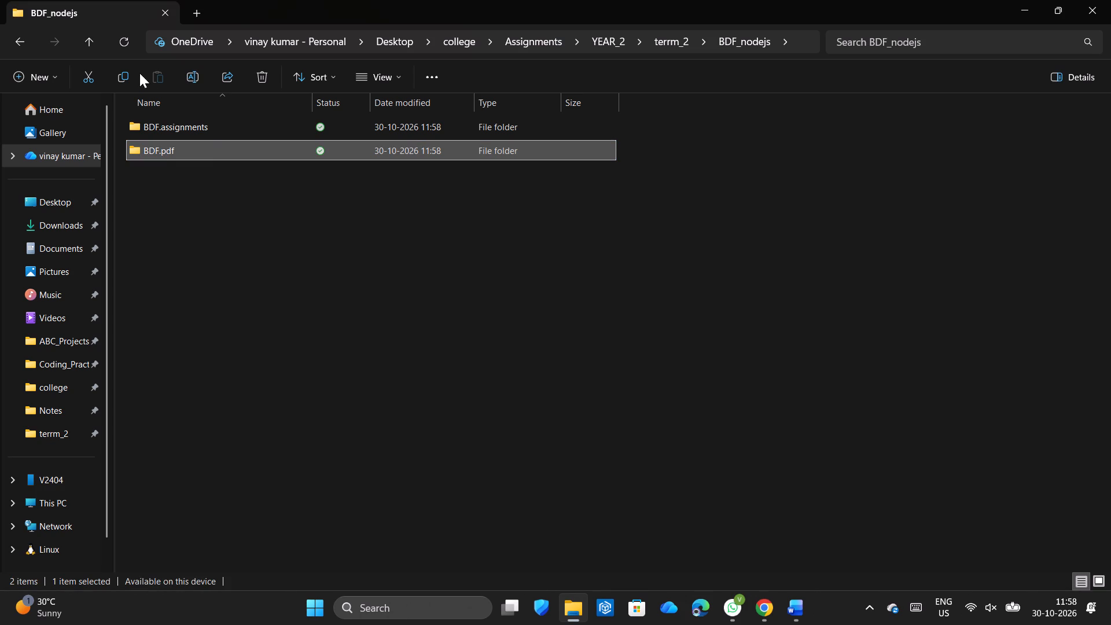
Switch back to Word, reopen Save As for OneDrive - Personal, and choose terrm_2 > BDF_nodejs > BDF.assignments as the save location.
click(790, 599)
click(448, 189)
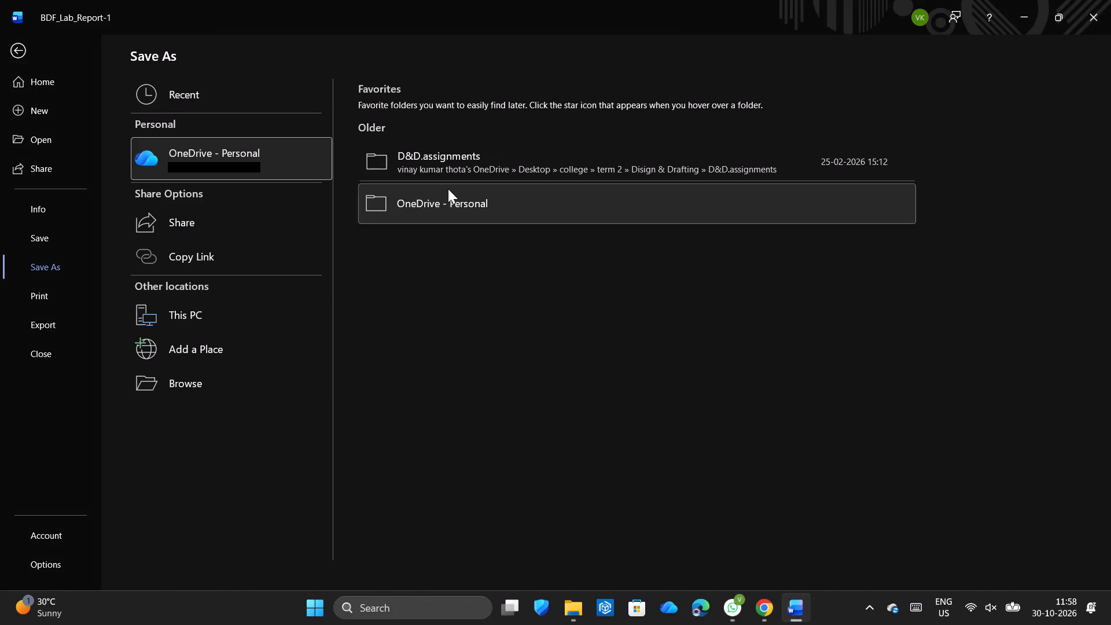
click(66, 115)
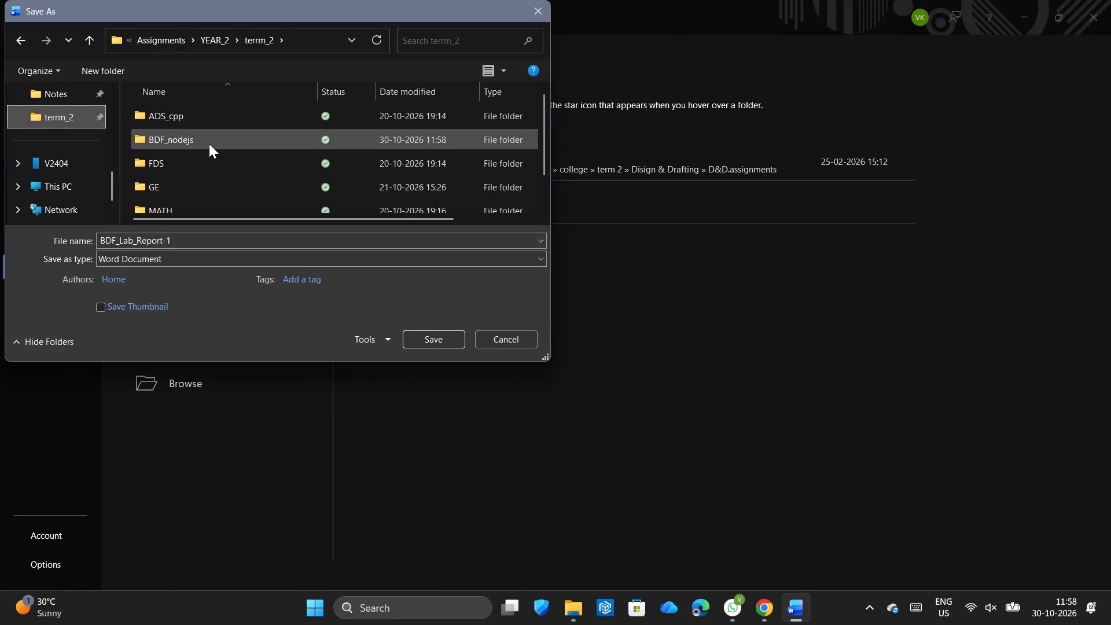
double_click(209, 144)
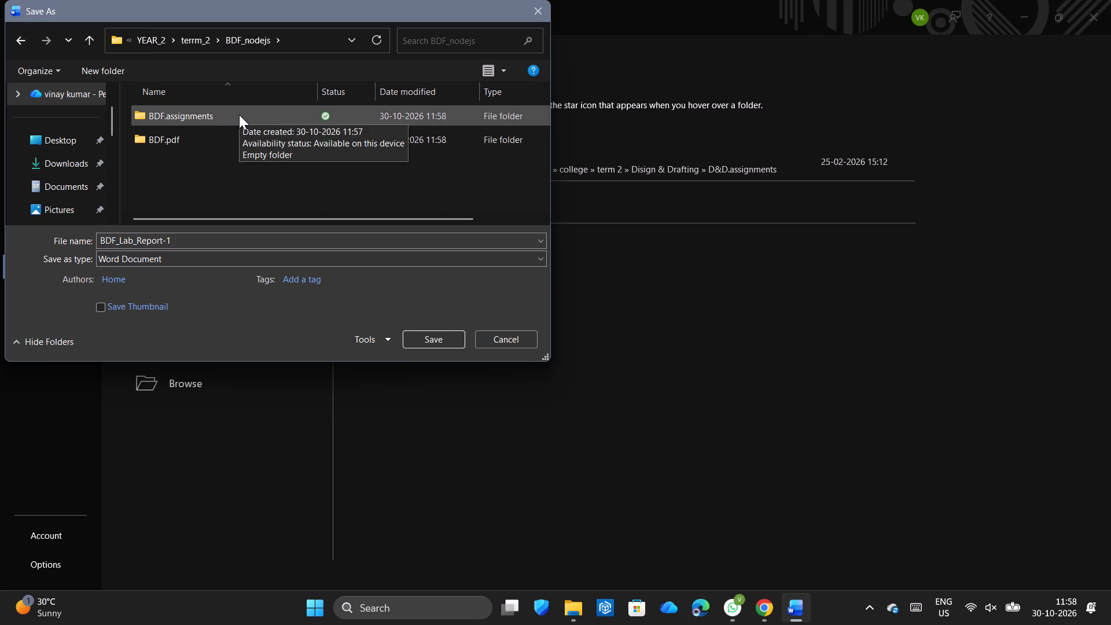
double_click(239, 115)
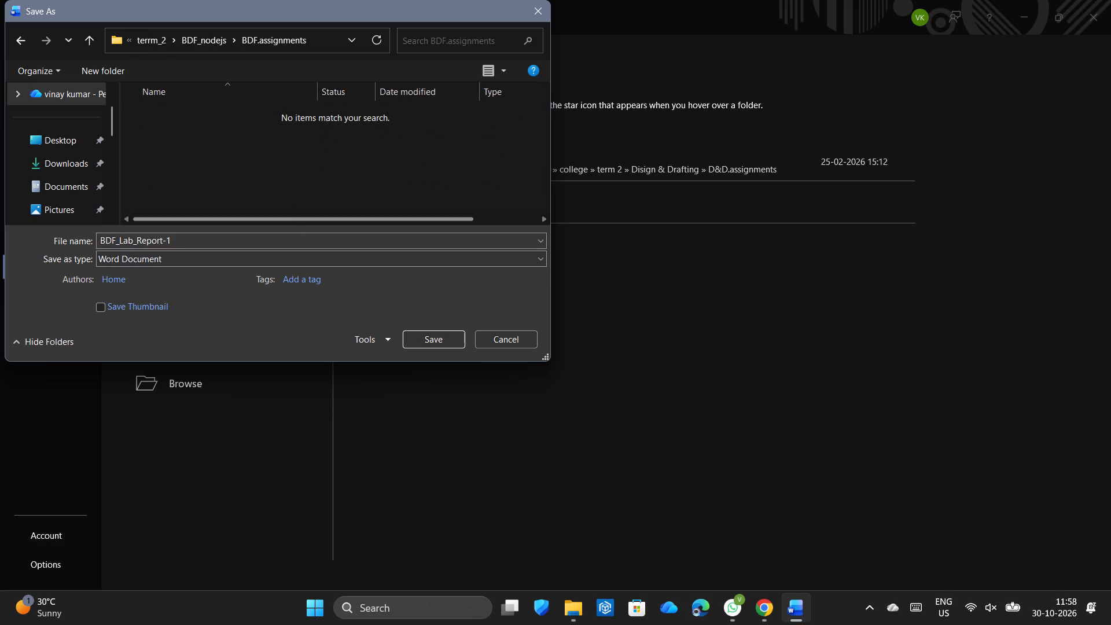
Name the report BDF_LR_1 and save it as a Word Document in the BDF.assignments folder.
click(310, 236)
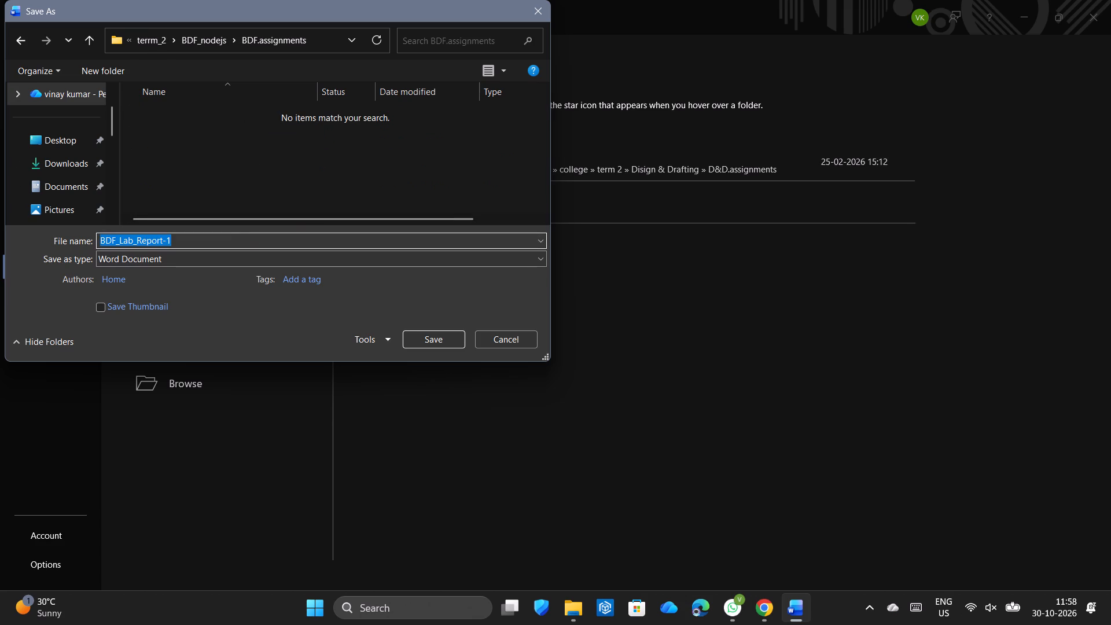
click(205, 240)
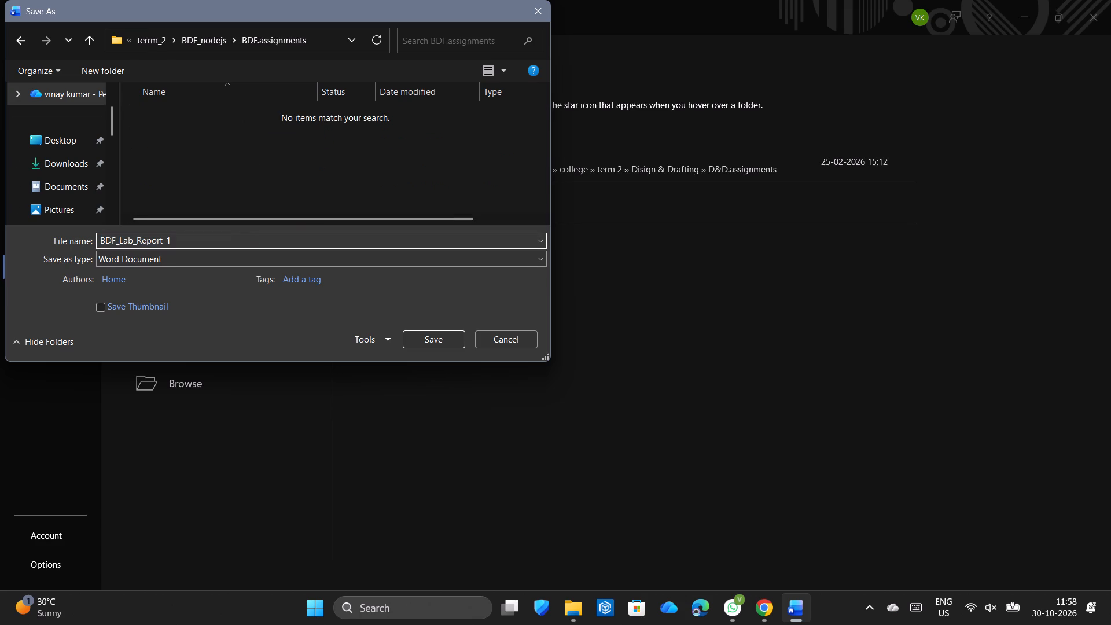
key(BackSpace)
key(BackSpace)
key(ctrl+Left)
key(BackSpace)
key(BackSpace)
key(BackSpace)
key(Right)
key(ctrl+Delete)
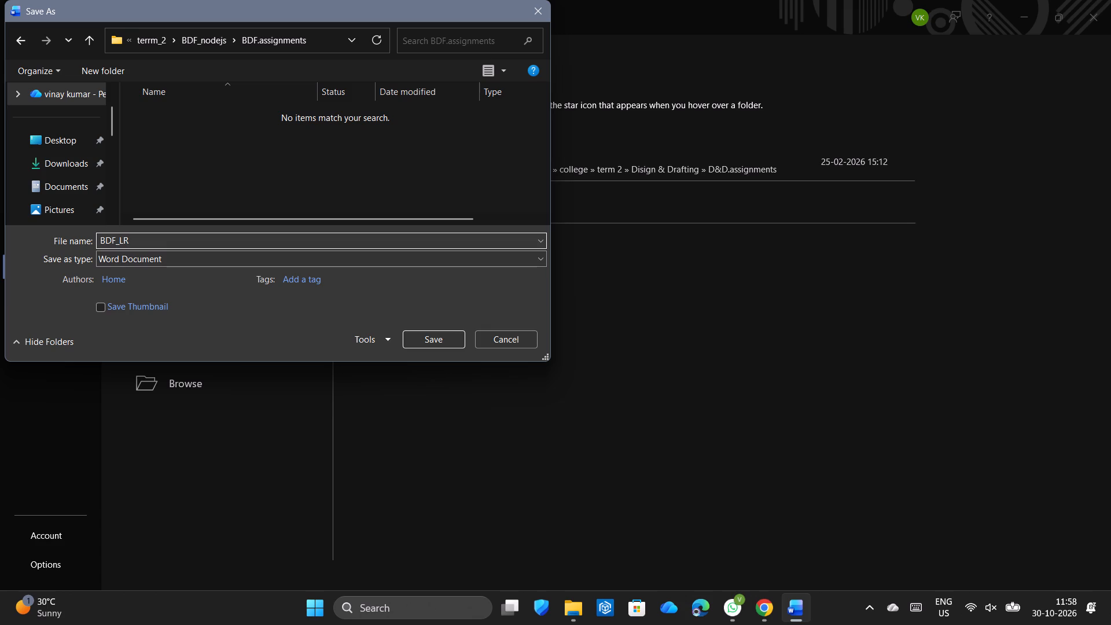
text(_1)
key(Return)
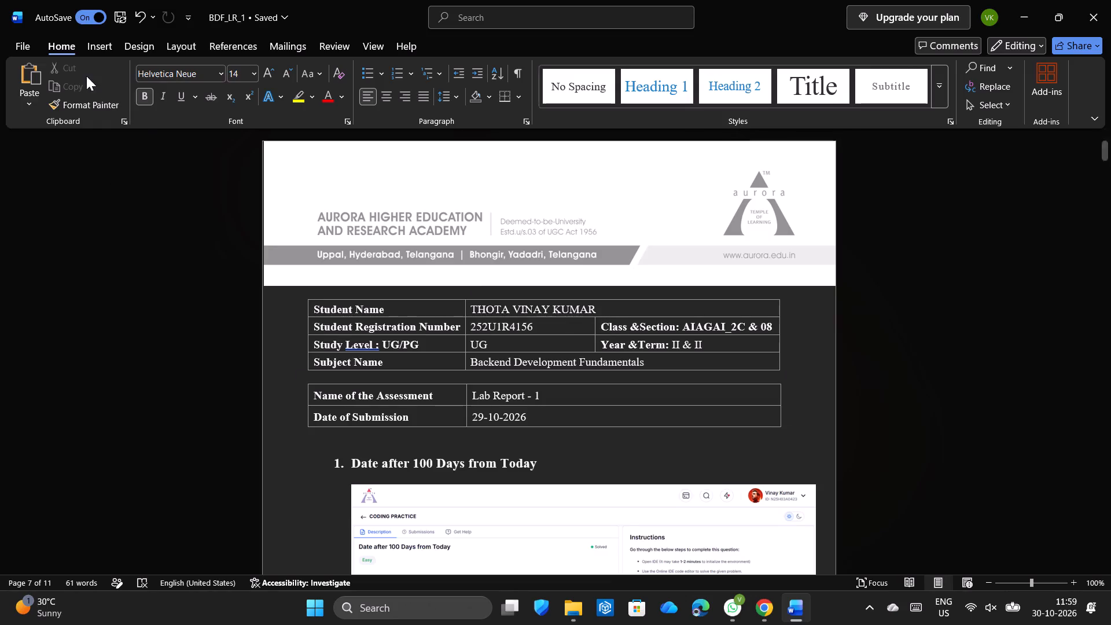
Save a PDF copy of BDF_LR_1 in terrm_2 > BDF_nodejs > BDF.pdf, and close Word.
click(32, 48)
click(62, 237)
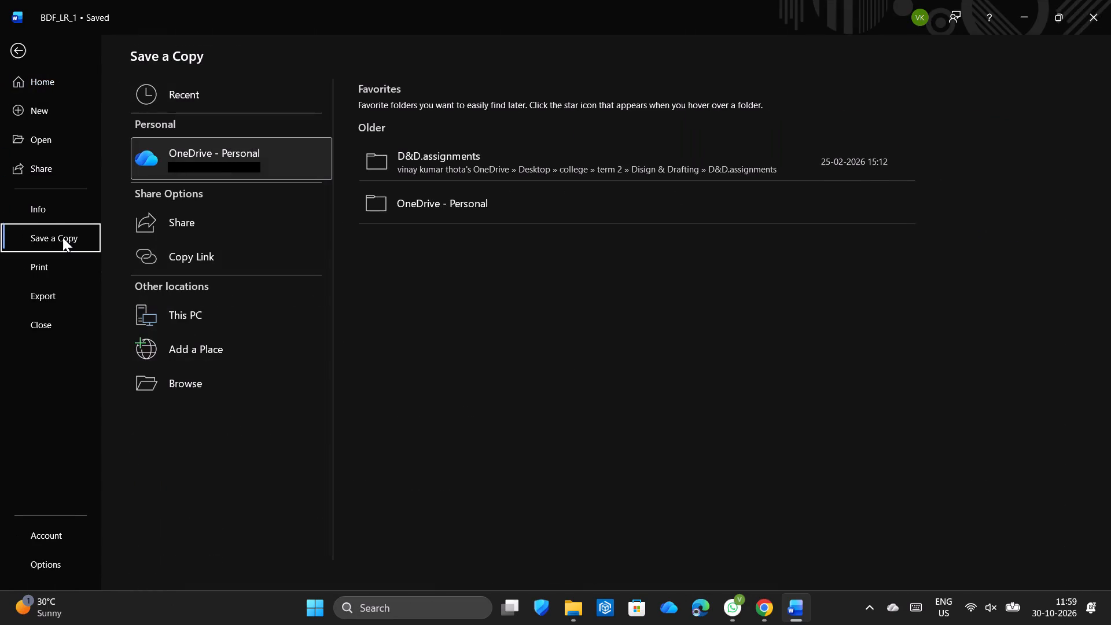
click(415, 220)
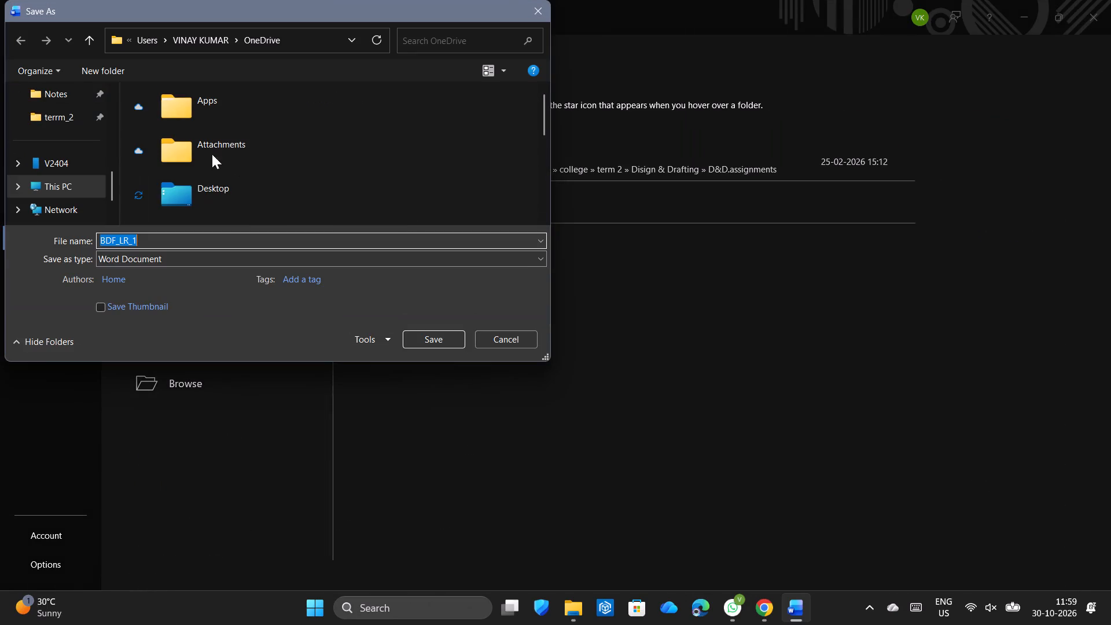
click(67, 112)
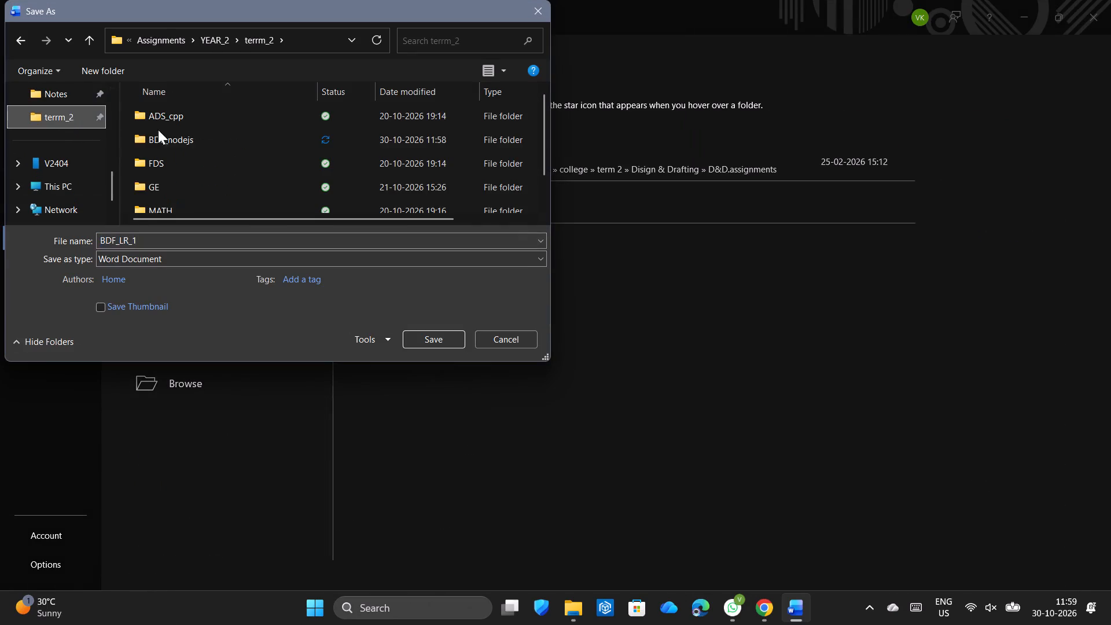
double_click(221, 134)
double_click(221, 134)
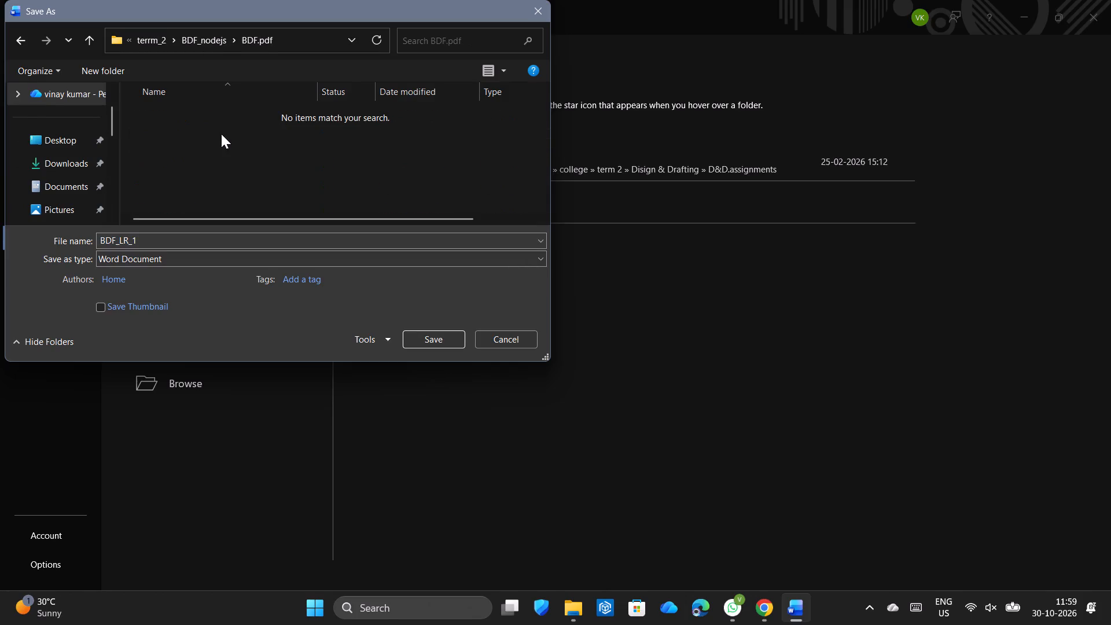
click(337, 255)
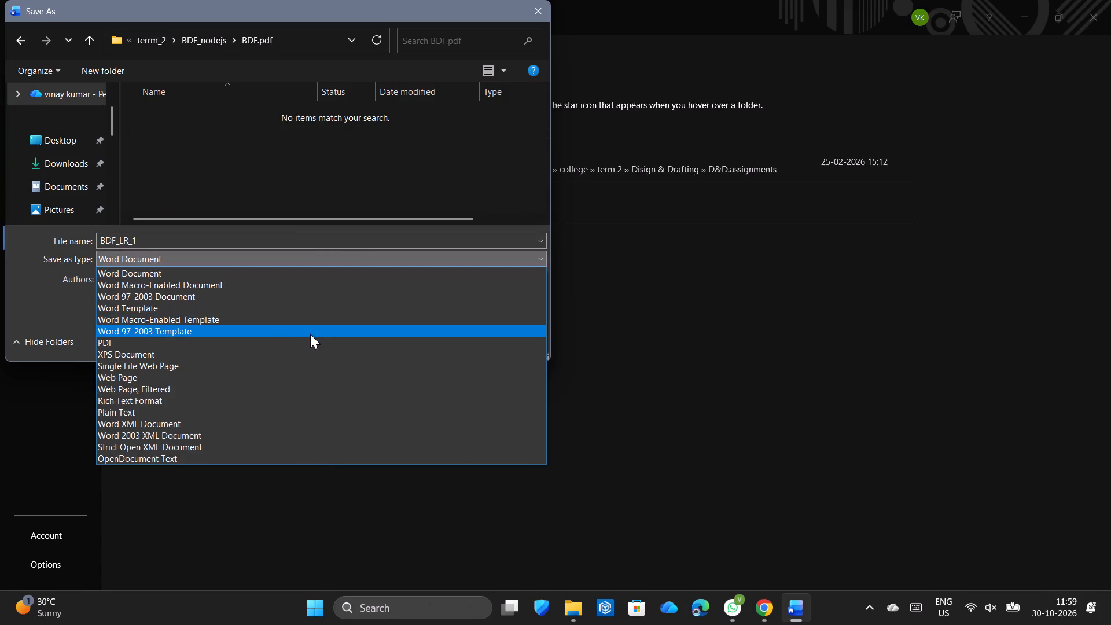
click(317, 341)
click(420, 374)
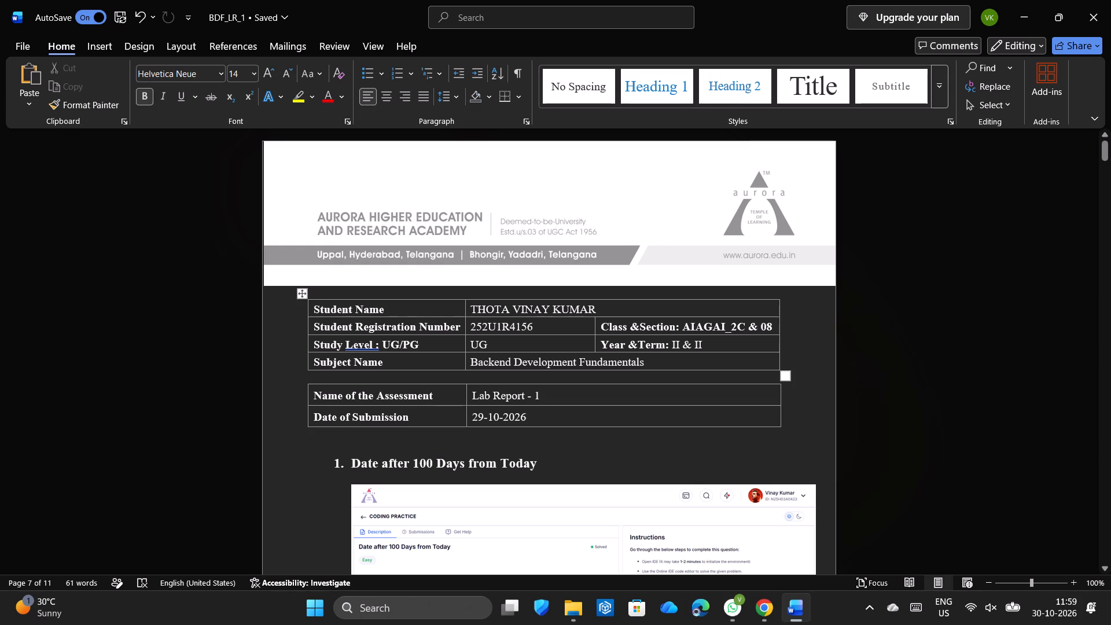
click(1109, 6)
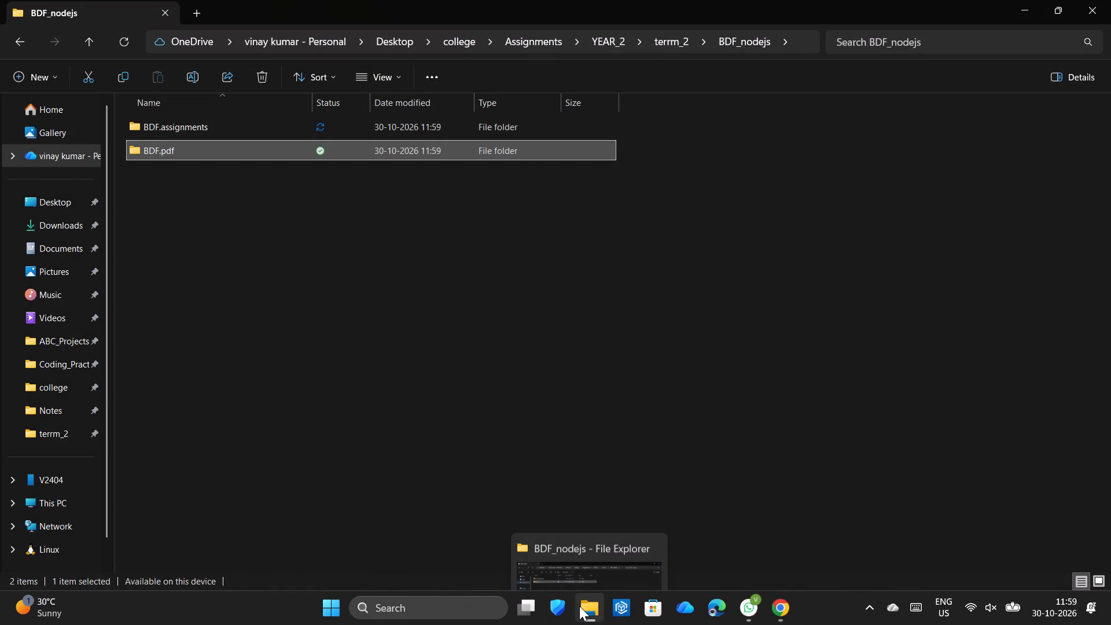
In File Explorer, open BDF_LR_1.pdf from the BDF.pdf folder and check the headings and screenshots of each coding practice page by page.
double_click(252, 153)
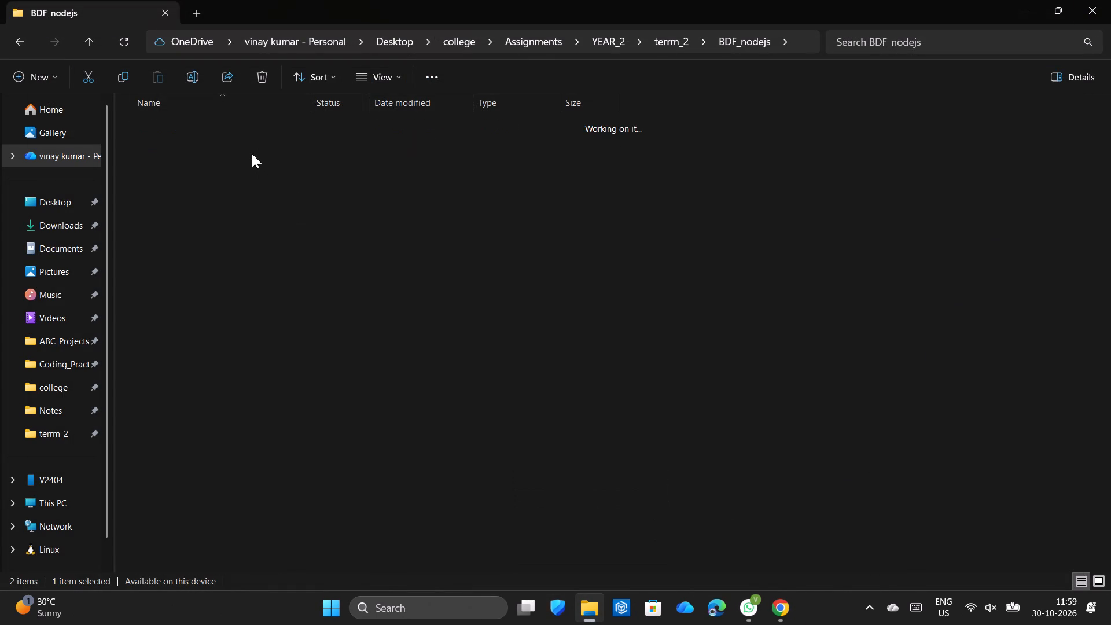
double_click(255, 127)
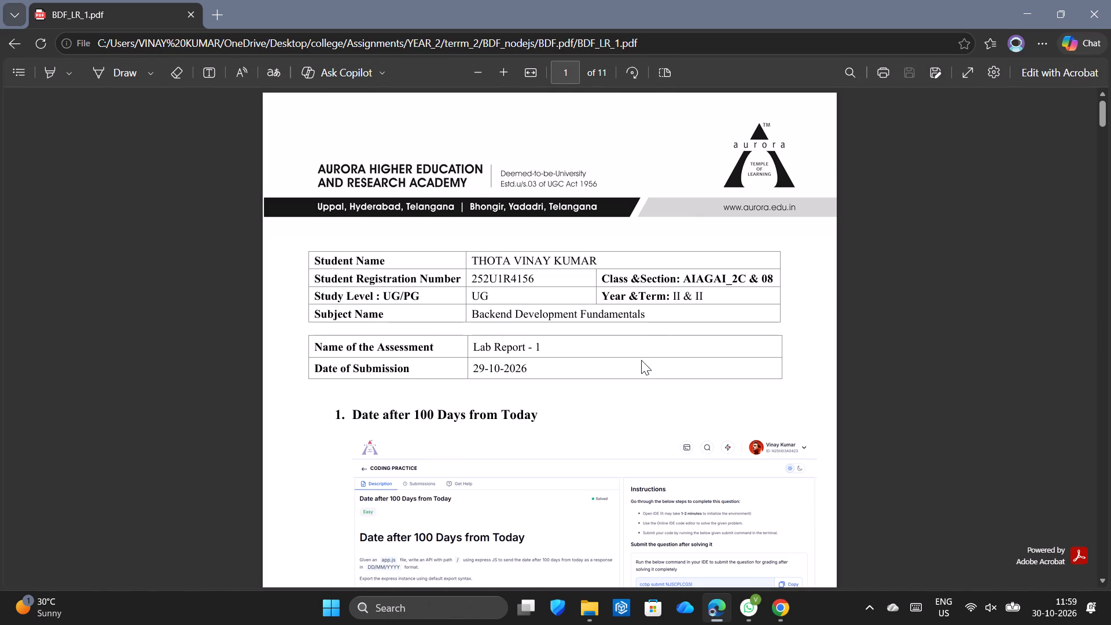
scroll(641, 360, down, 4)
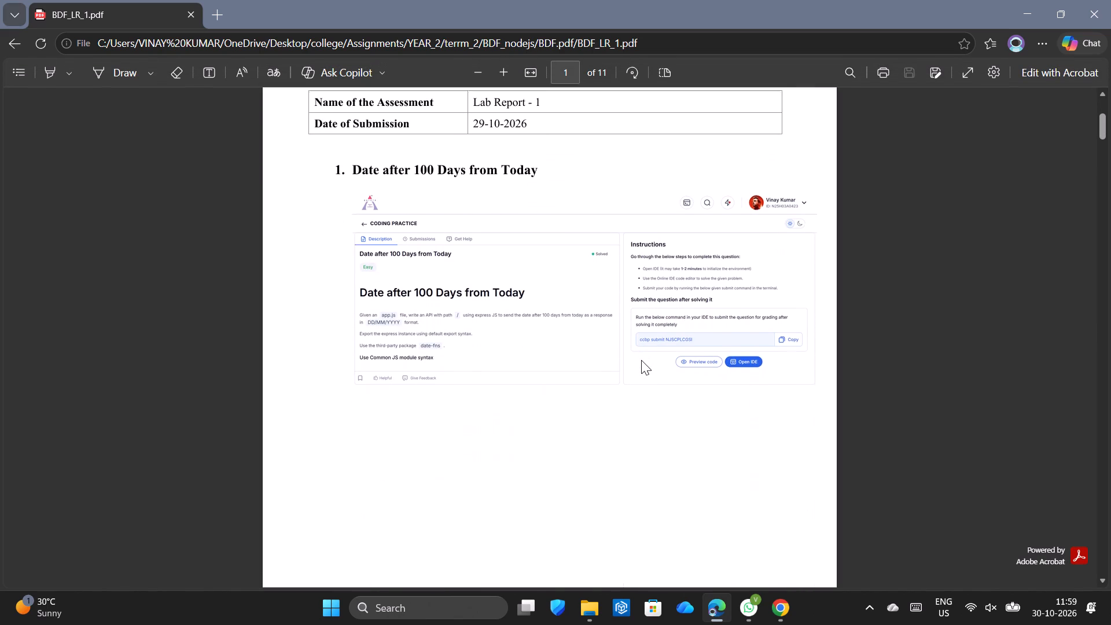
scroll(641, 360, down, 7)
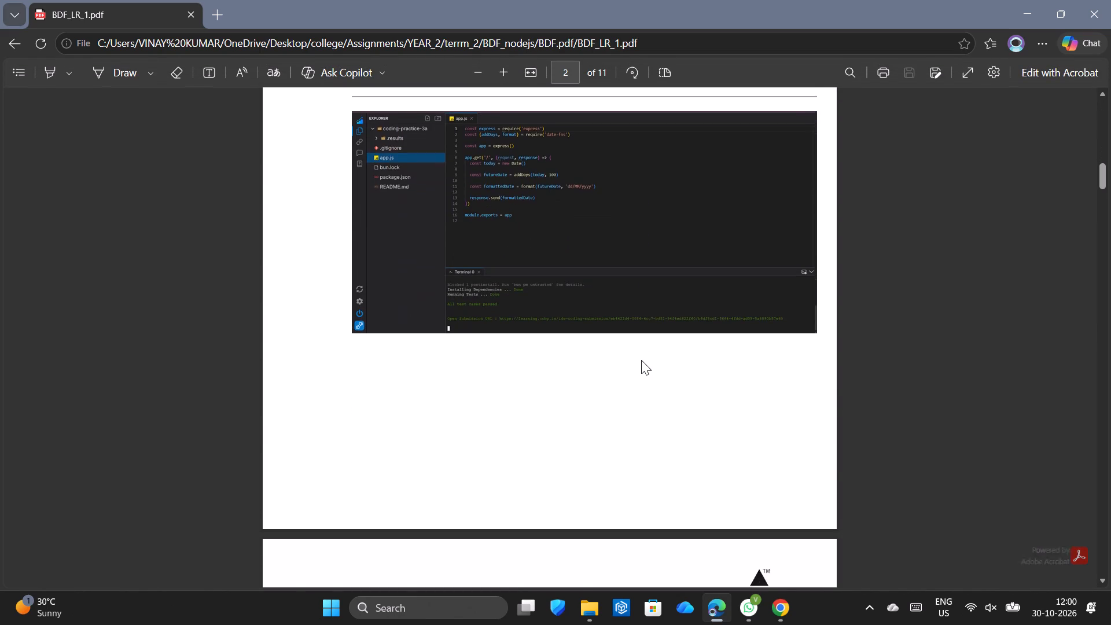
scroll(641, 360, down, 4)
scroll(641, 360, up, 1)
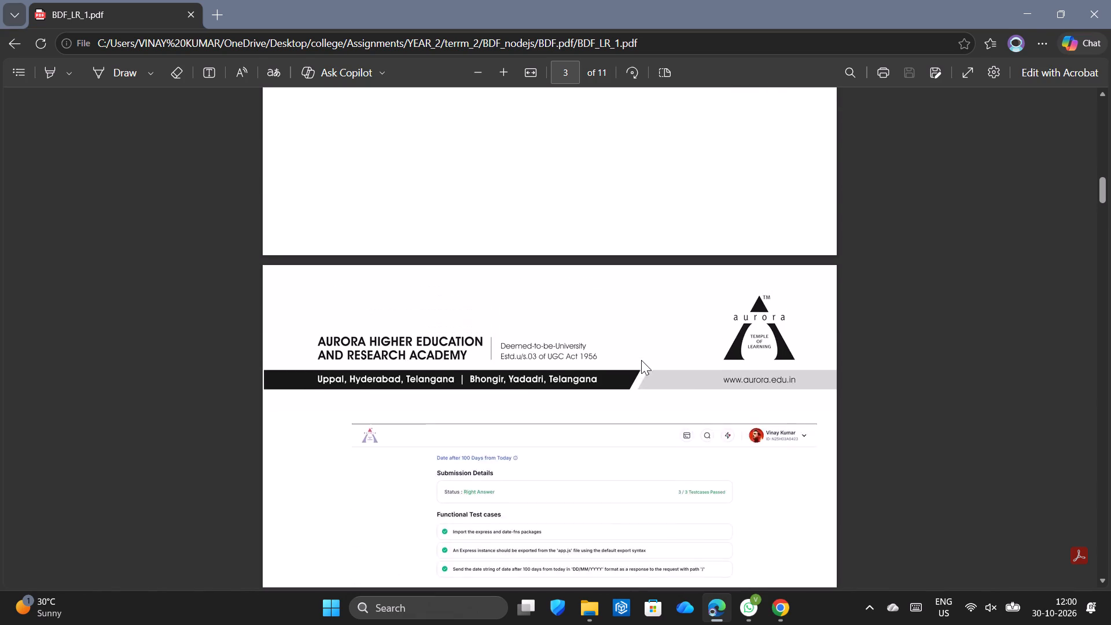
scroll(641, 360, up, 1)
scroll(641, 360, down, 2)
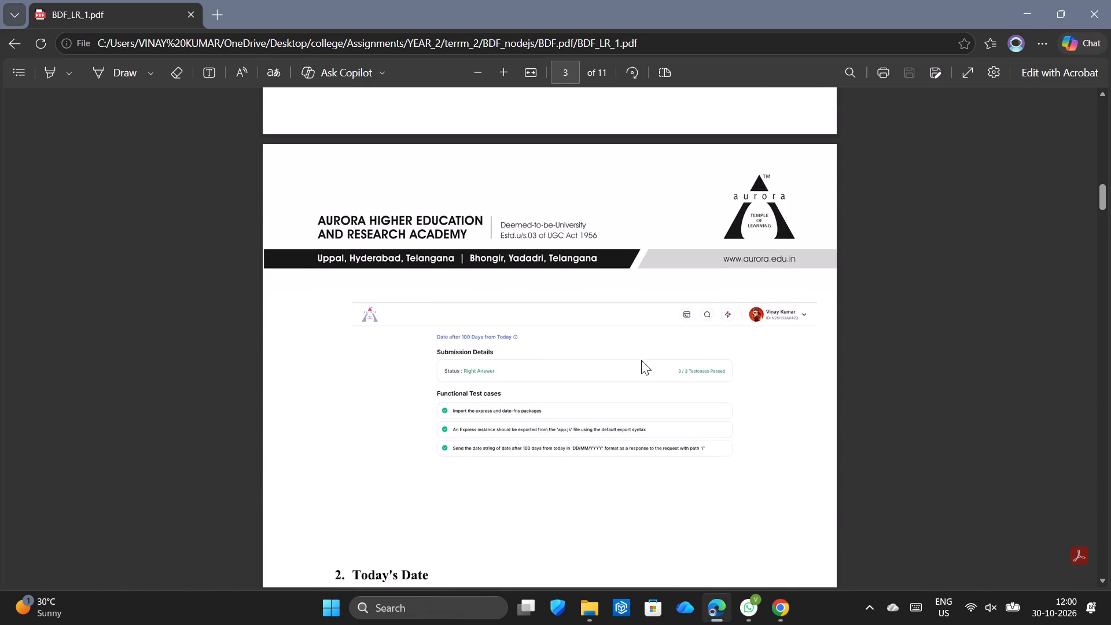
scroll(641, 360, down, 3)
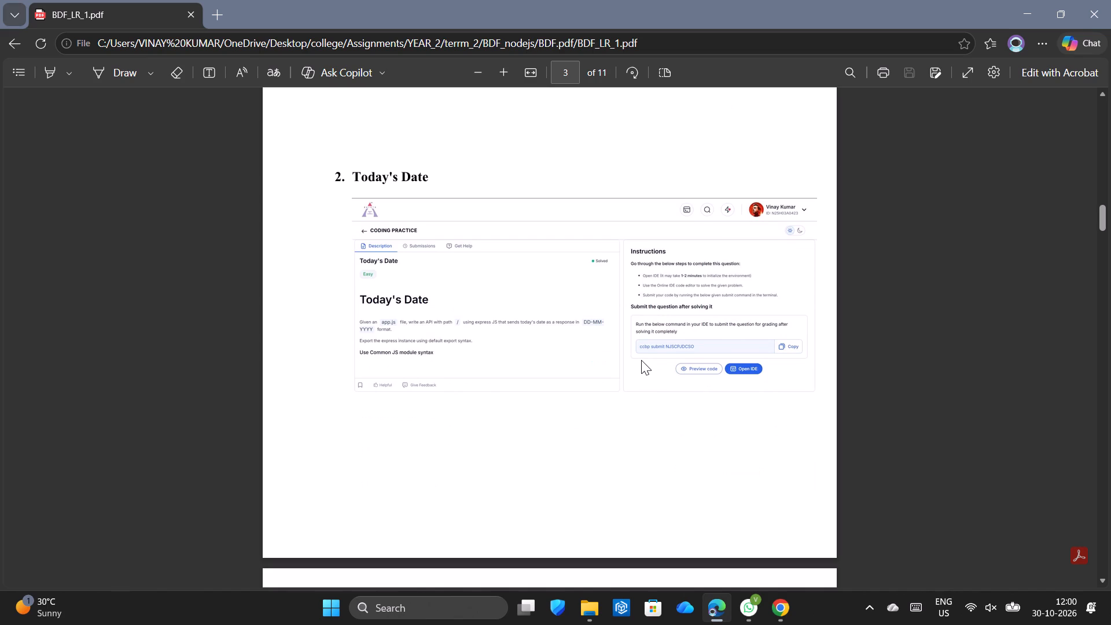
scroll(586, 409, down, 2)
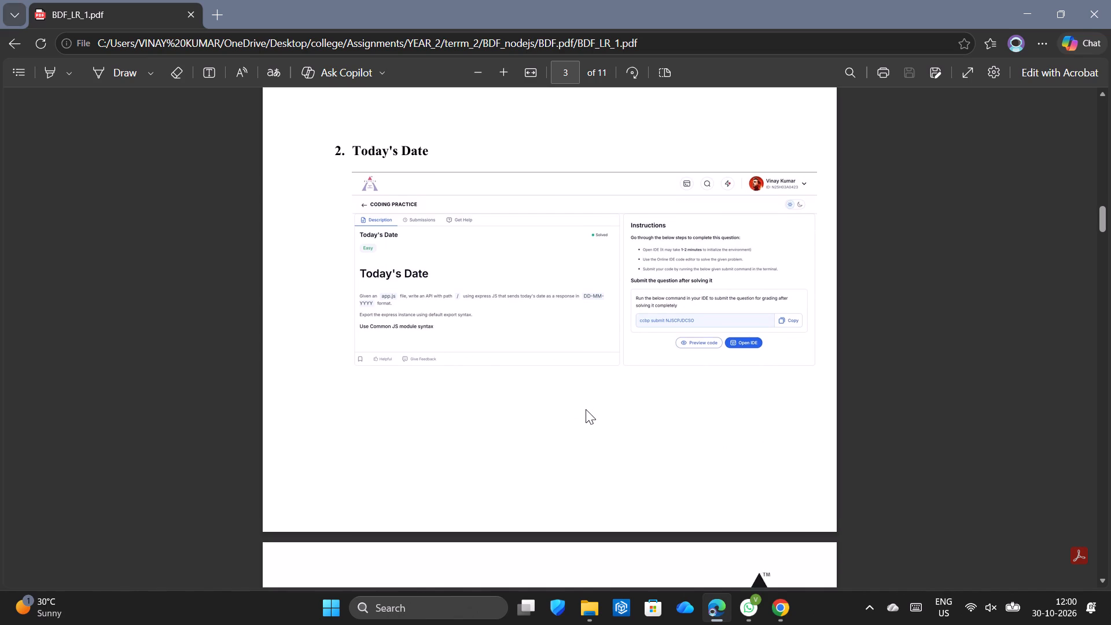
scroll(586, 409, down, 7)
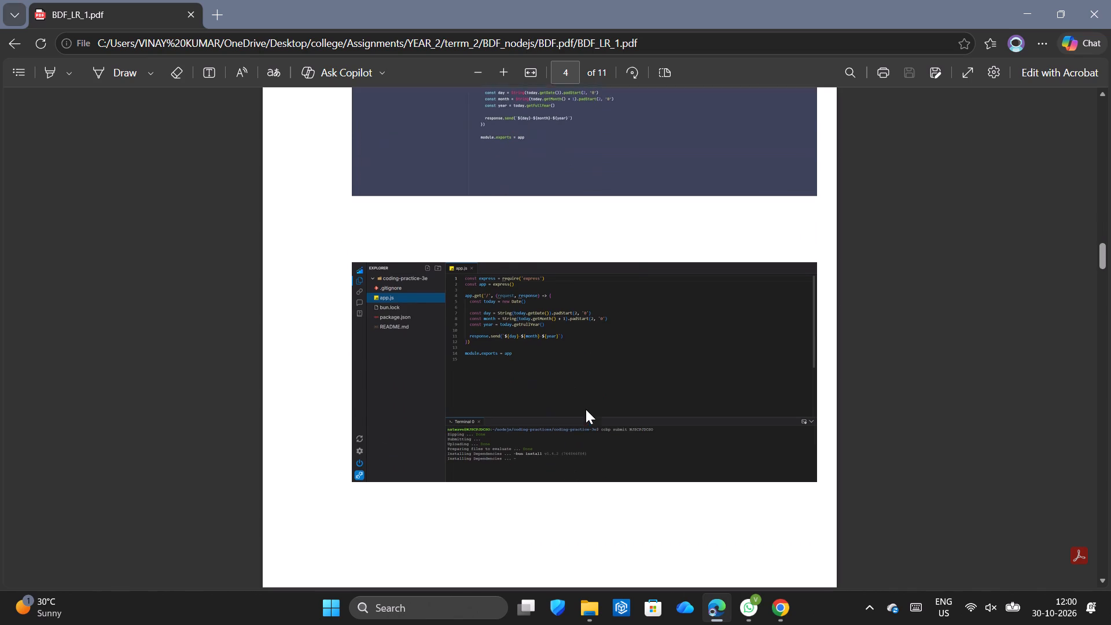
scroll(586, 409, down, 6)
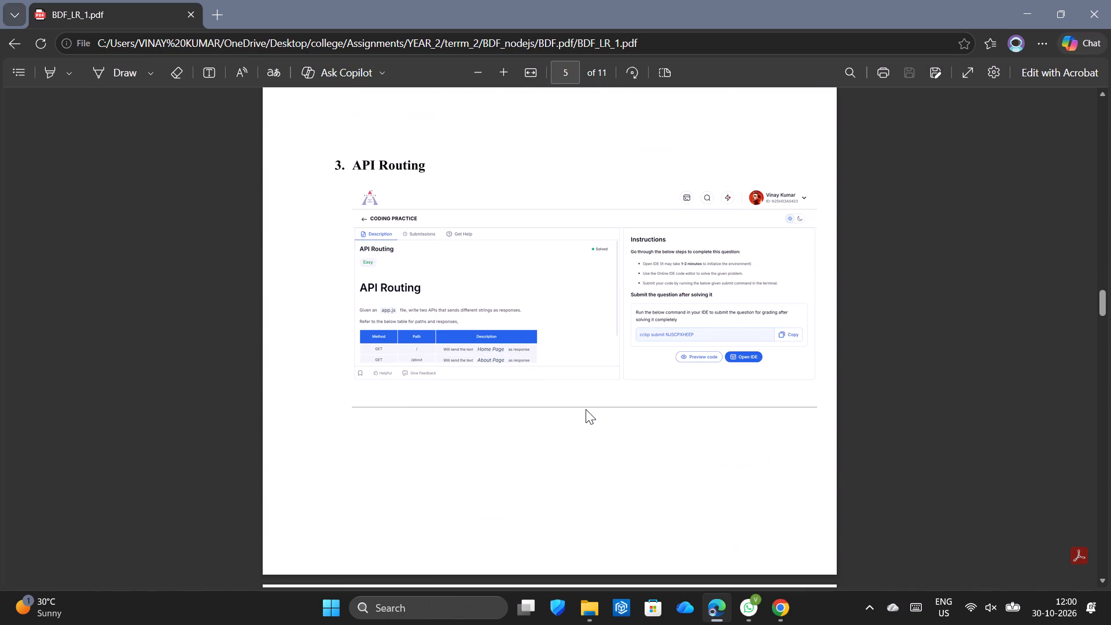
scroll(586, 409, down, 3)
scroll(586, 409, up, 5)
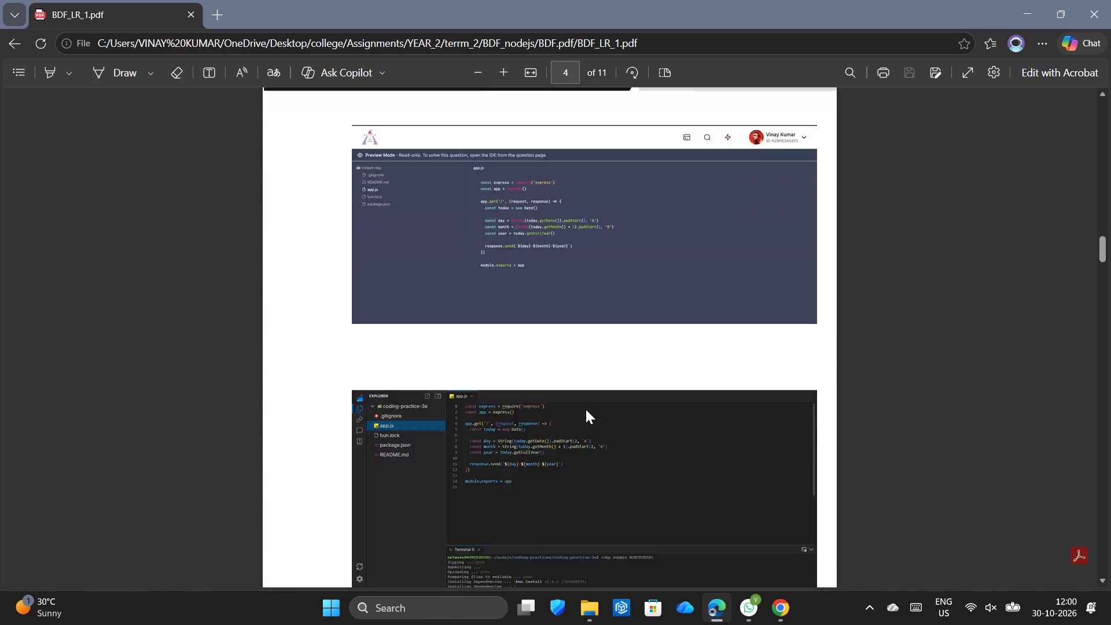
scroll(586, 409, down, 2)
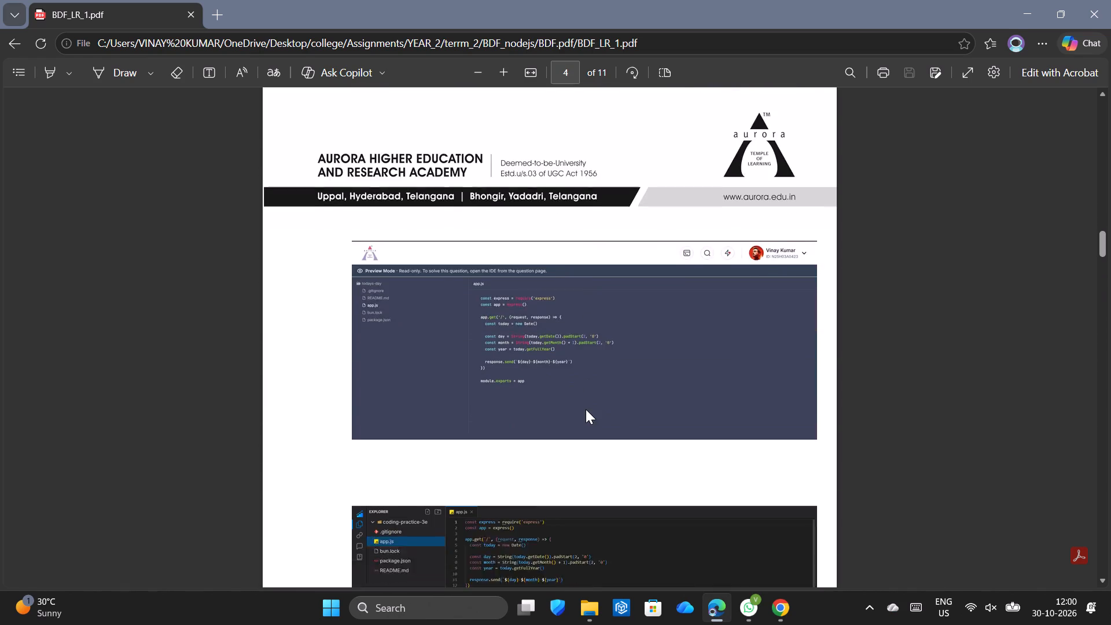
scroll(586, 409, down, 4)
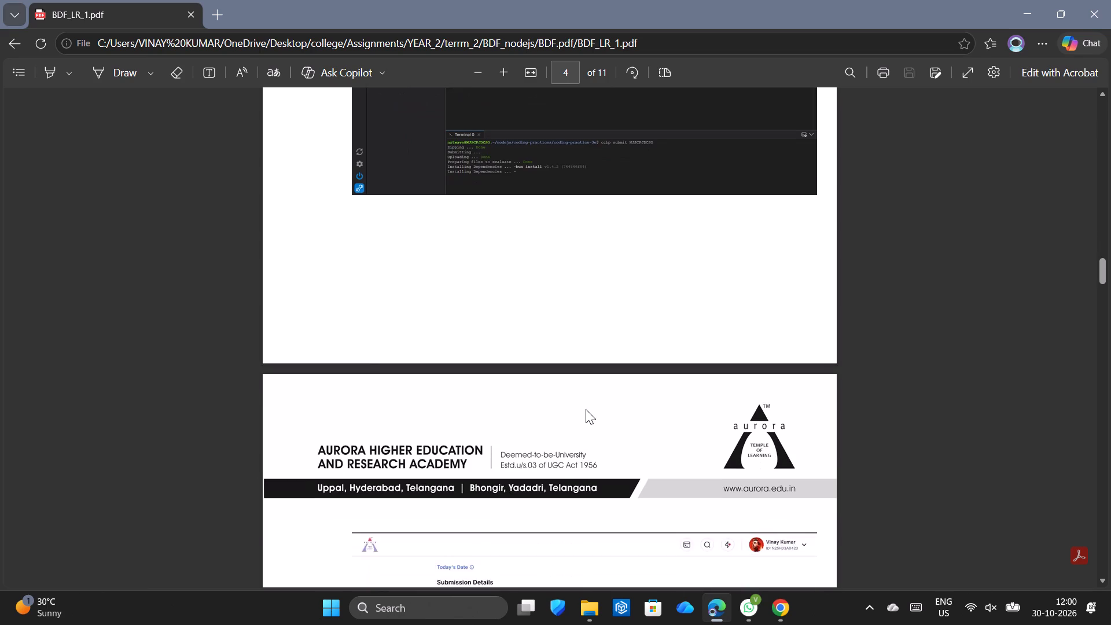
scroll(586, 409, down, 4)
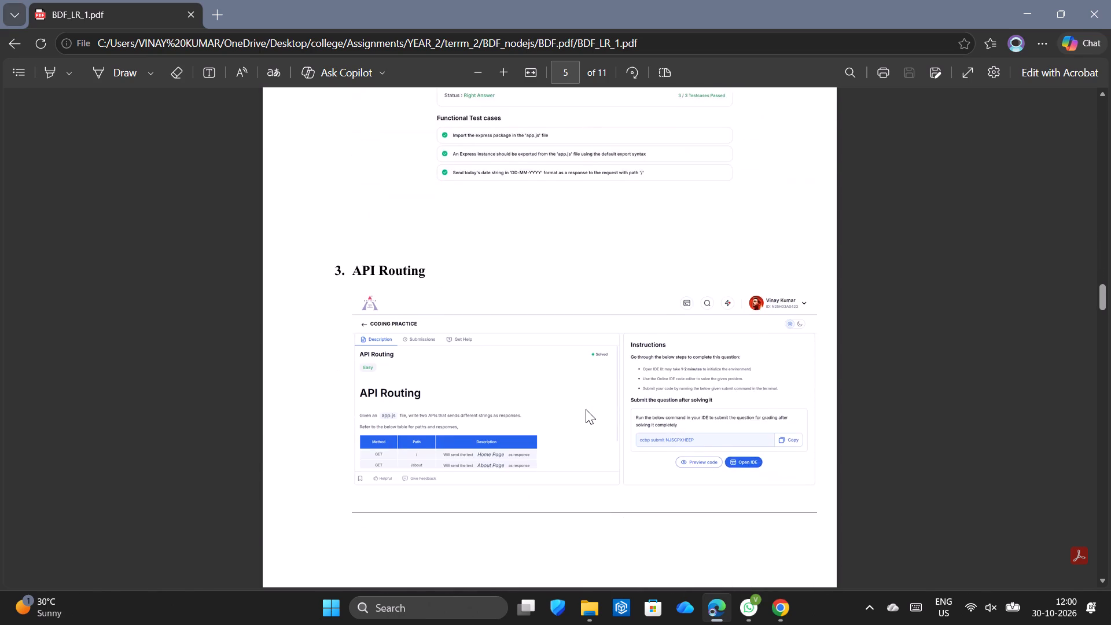
scroll(586, 409, down, 4)
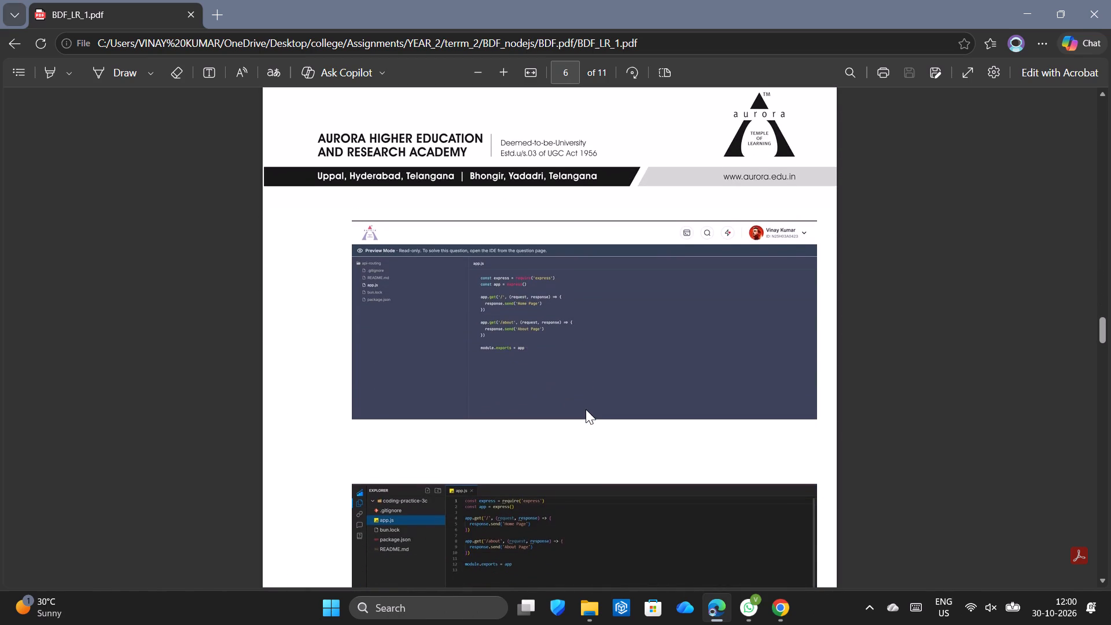
scroll(586, 409, down, 4)
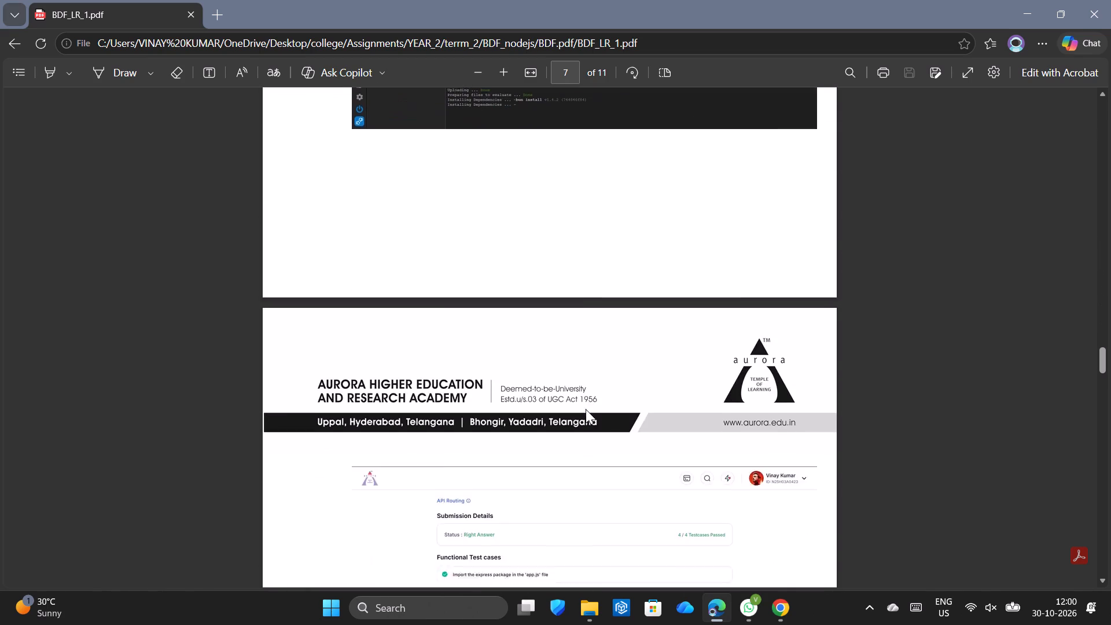
scroll(586, 409, down, 4)
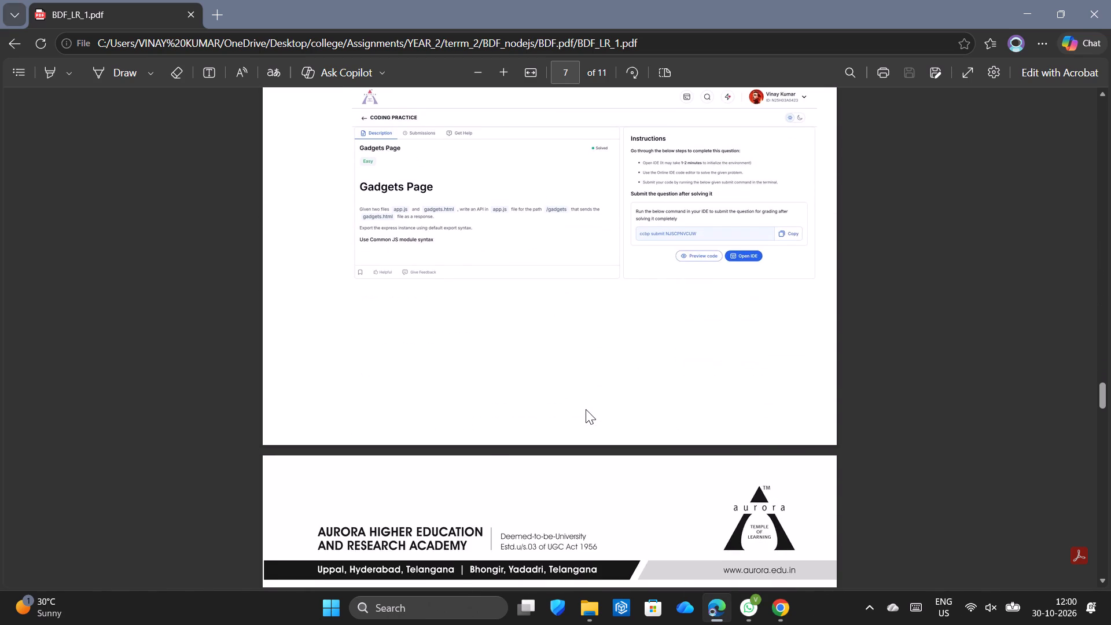
scroll(586, 409, down, 5)
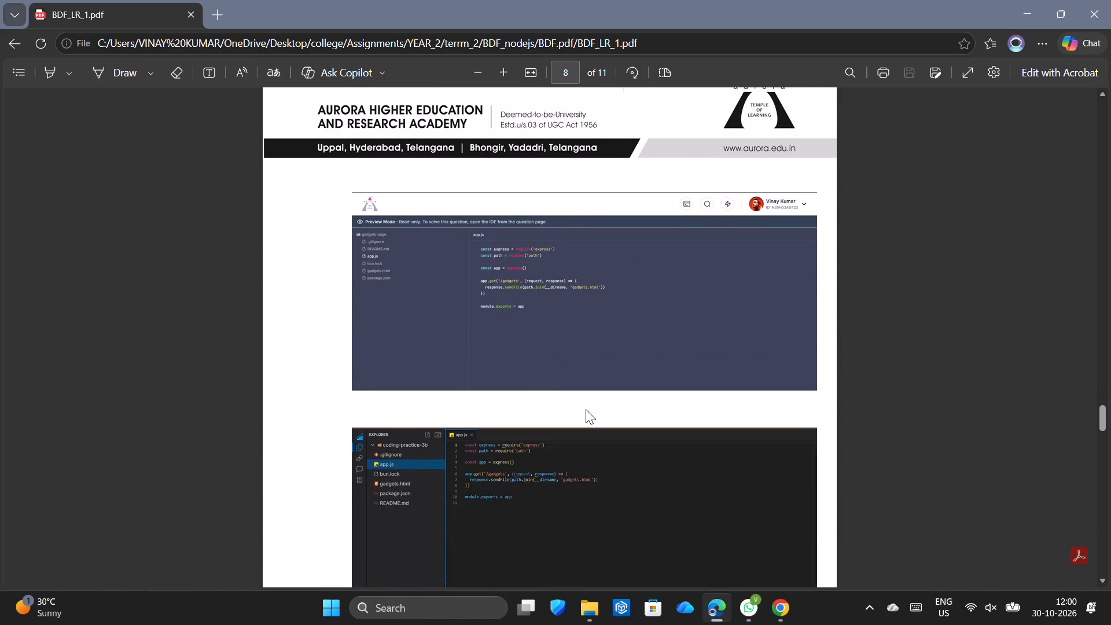
scroll(586, 409, down, 7)
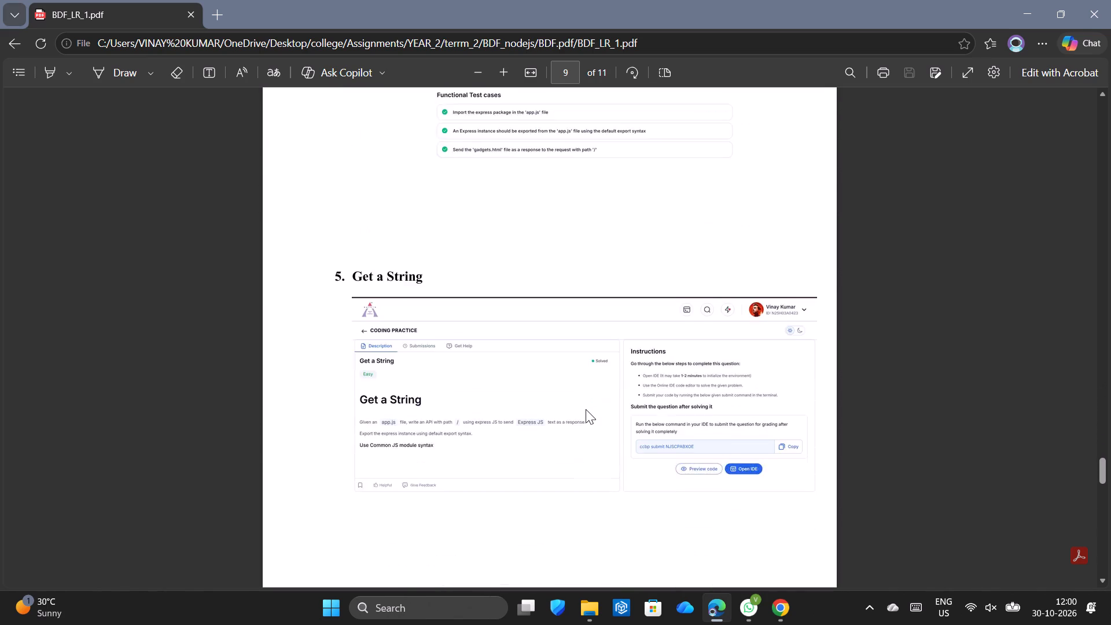
Check the remaining pages of BDF_LR_1.pdf, from the Get a String practice to the end, and close the PDF.
scroll(586, 409, down, 6)
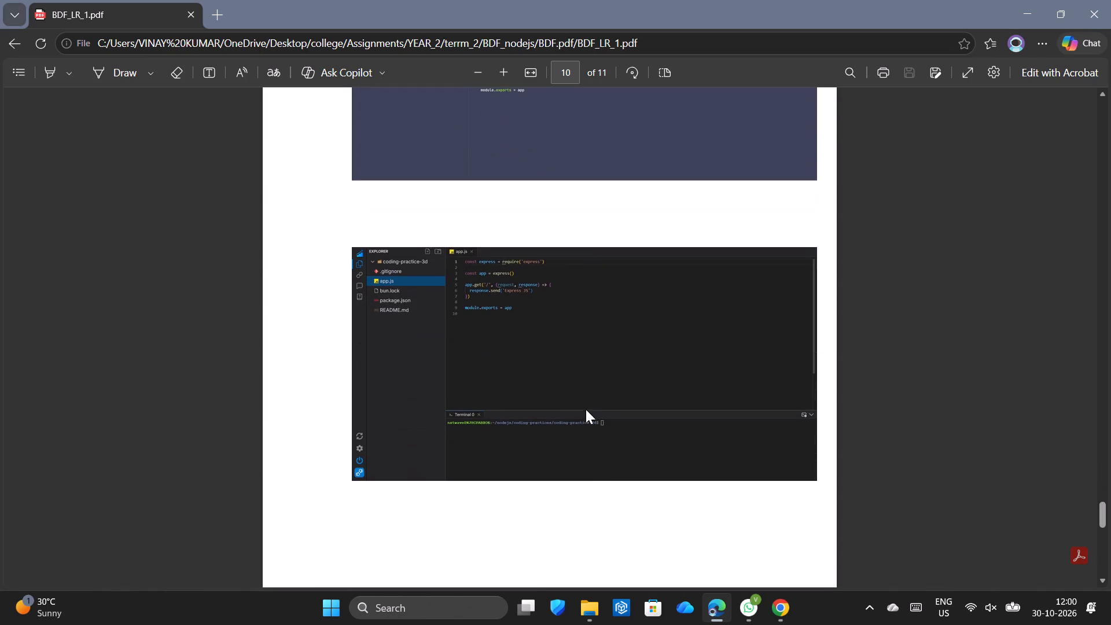
scroll(586, 409, down, 2)
scroll(586, 409, up, 4)
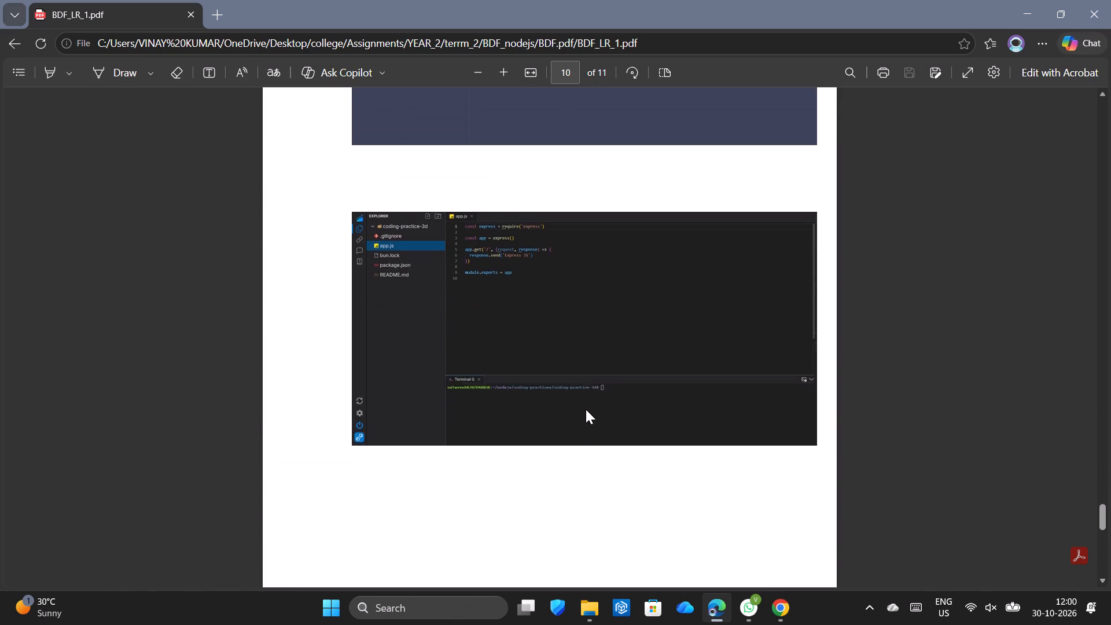
scroll(586, 409, up, 1)
scroll(586, 409, down, 3)
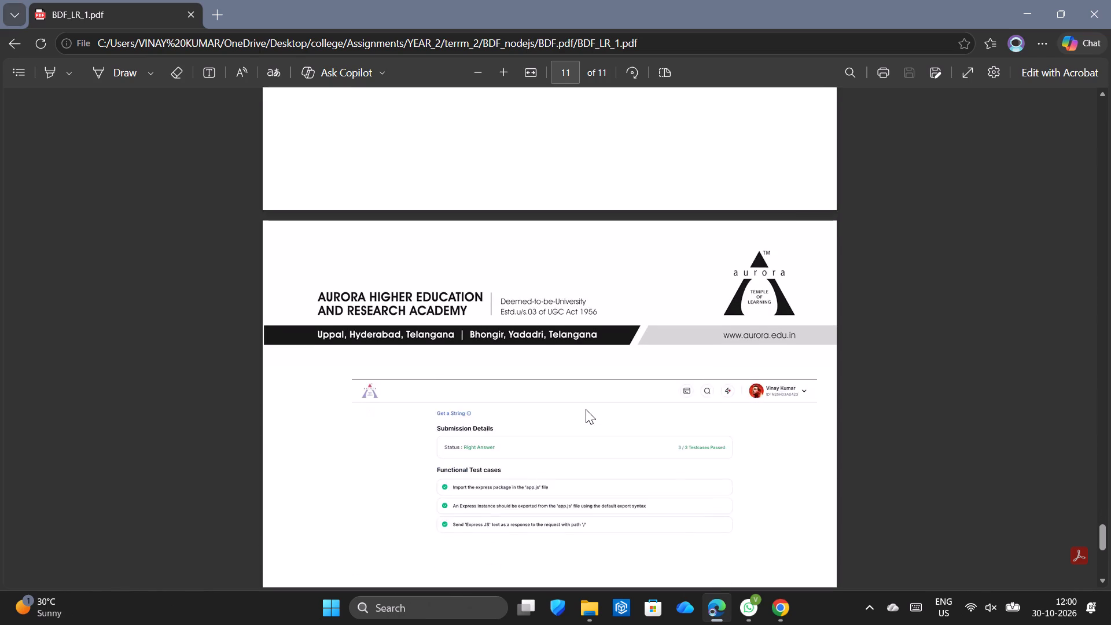
scroll(586, 409, down, 3)
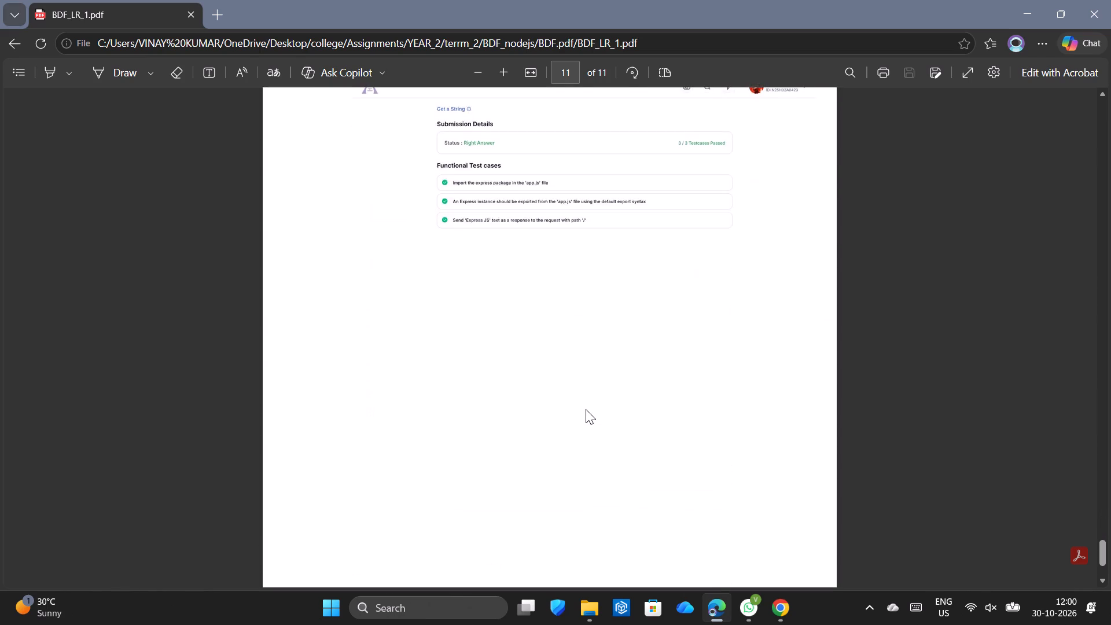
scroll(586, 409, down, 4)
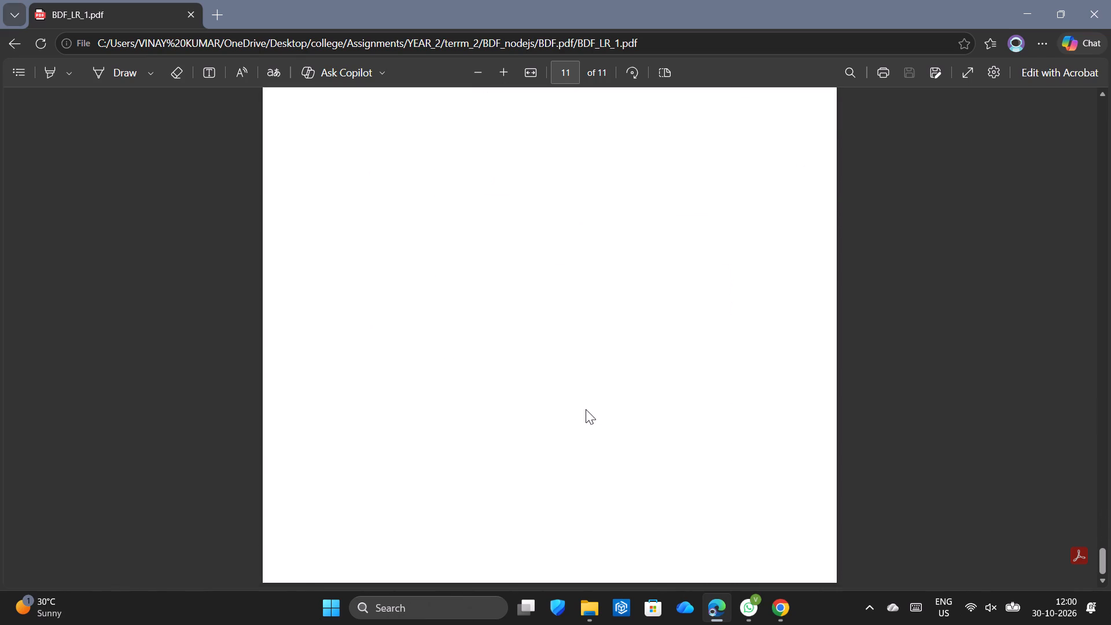
scroll(586, 409, down, 1)
click(1110, 0)
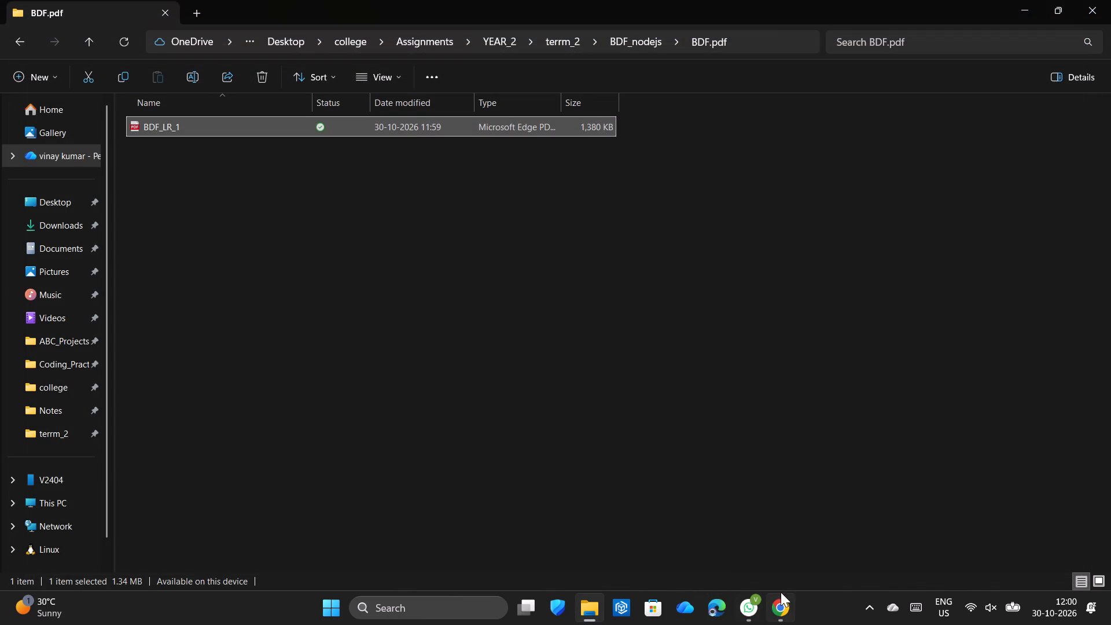
Switch to Chrome and close the two NxtWave tabs holding the coding IDE and the Get a String submission results.
click(791, 602)
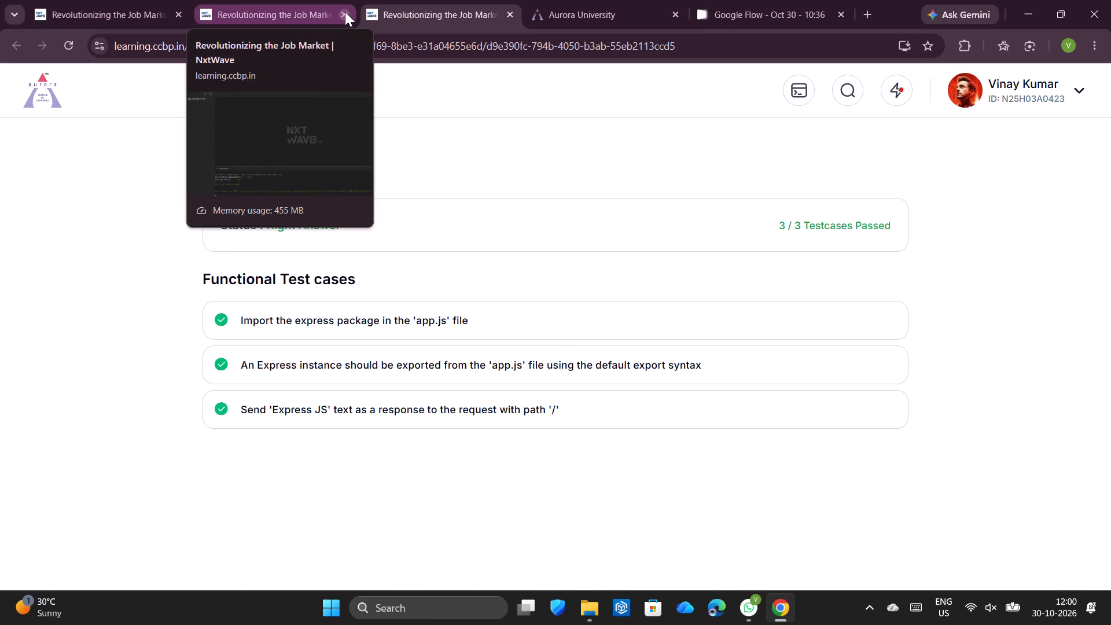
click(346, 12)
click(346, 12)
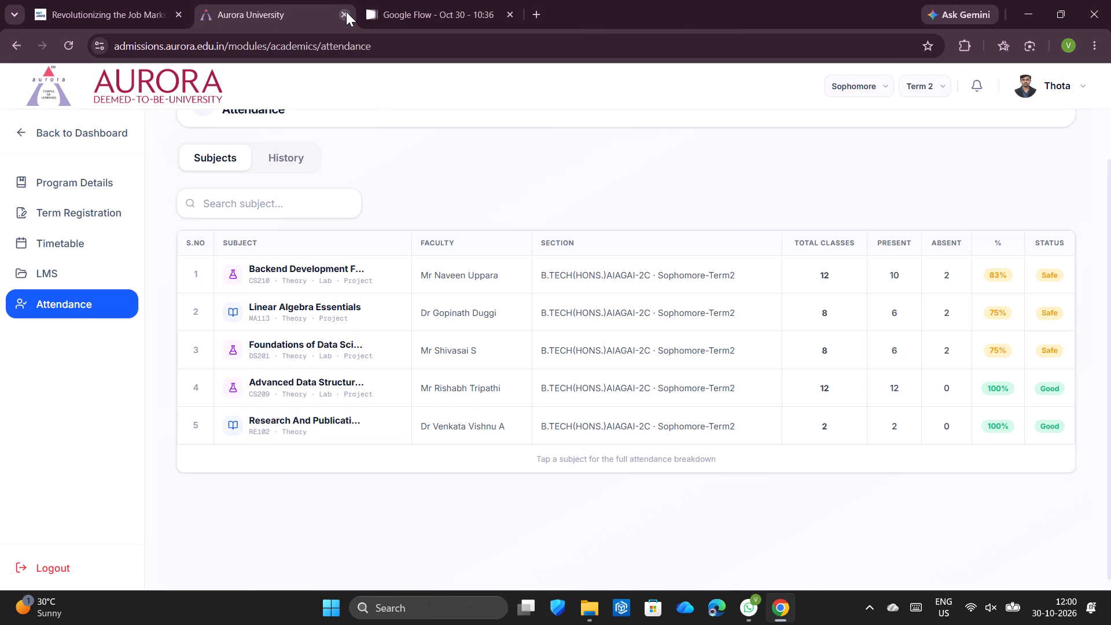
In the Aurora University portal, go back to the dashboard and open the Backend Development Fundamentals assessments.
click(259, 0)
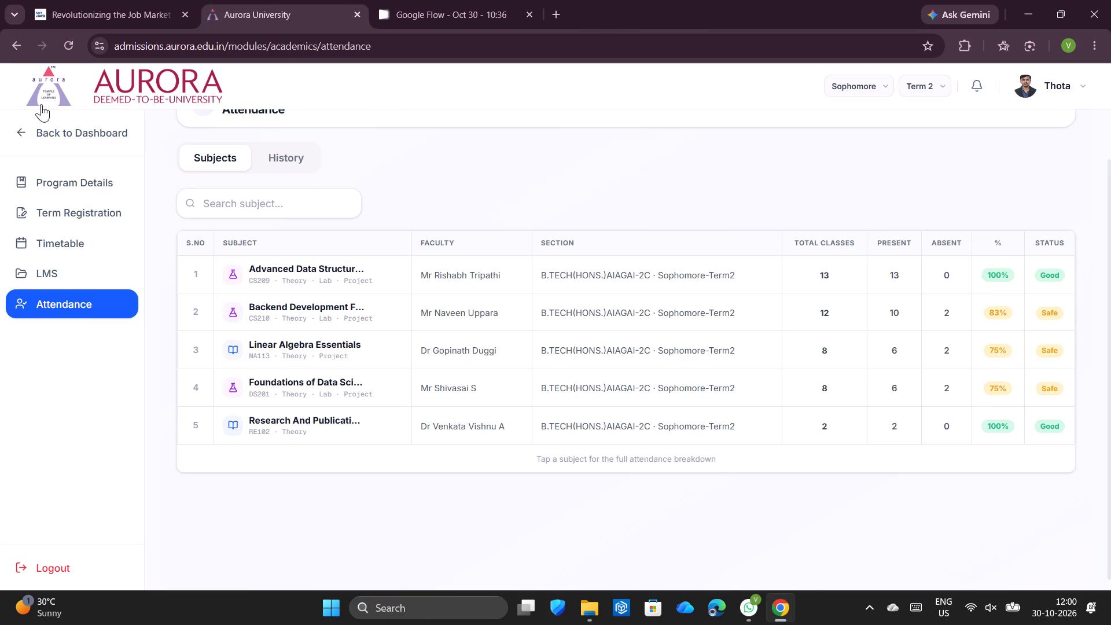
click(63, 124)
click(192, 387)
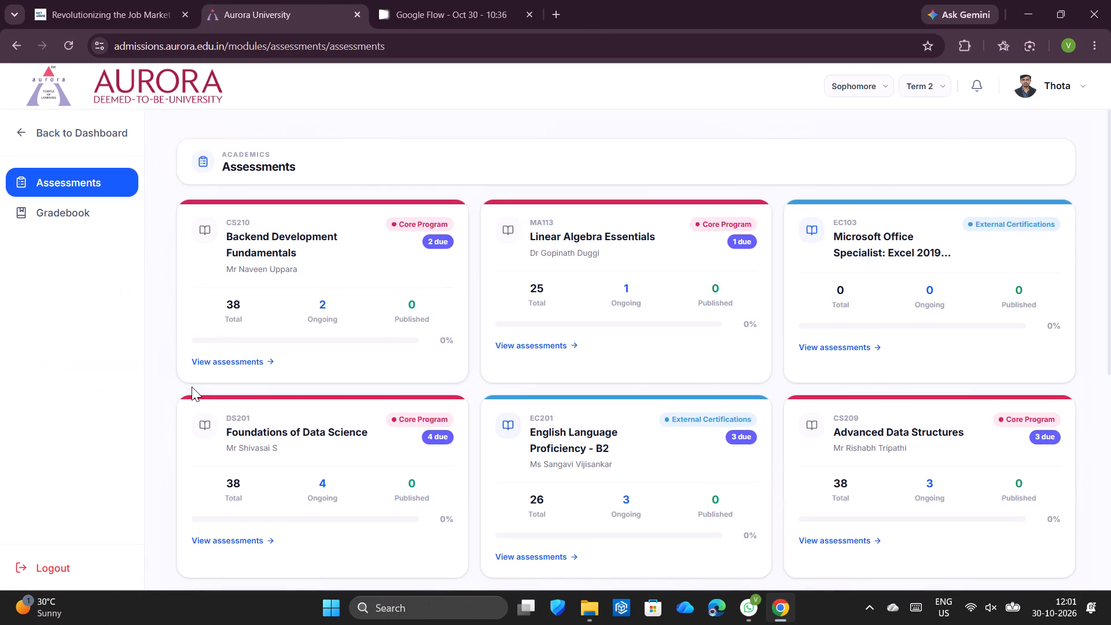
click(403, 285)
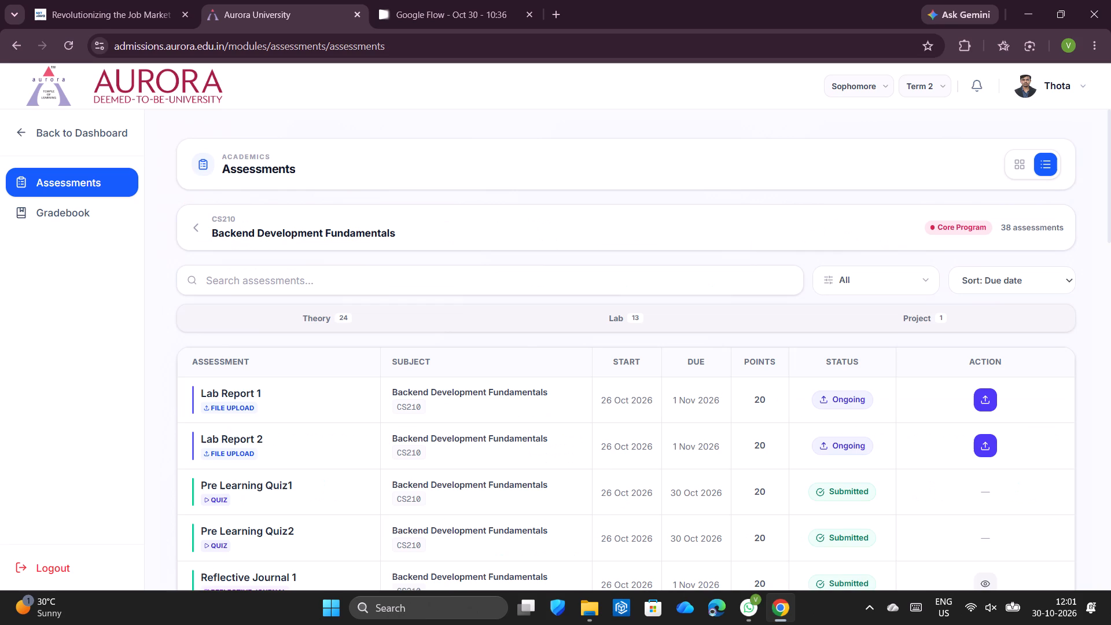
Upload BDF_LR_1 from terrm_2 > BDF_nodejs > BDF.pdf as the Lab Report 1 submission.
click(989, 405)
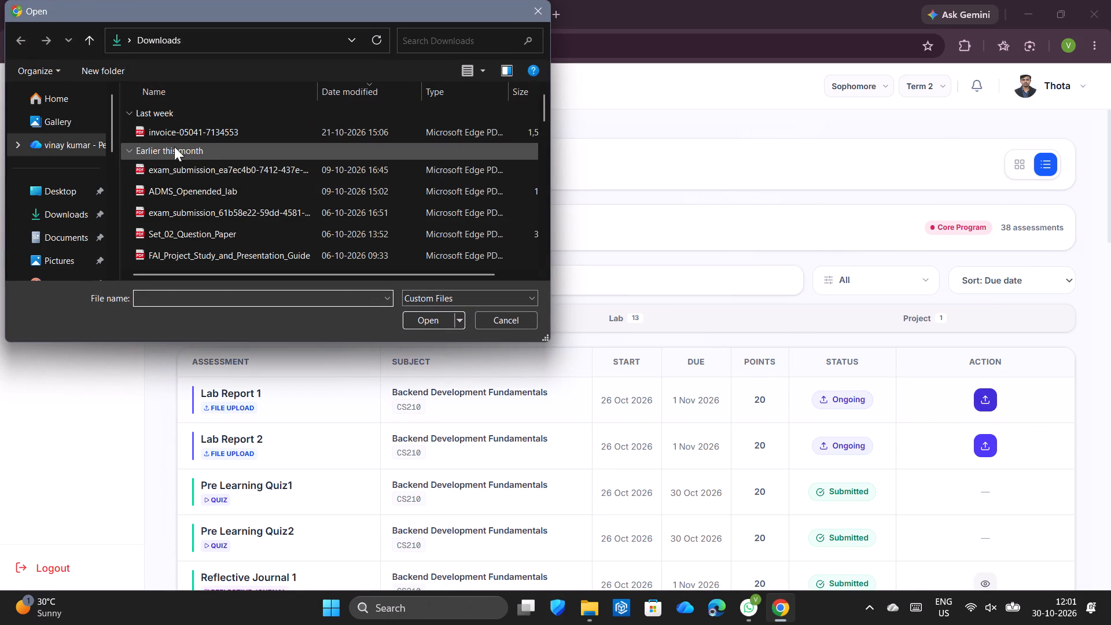
scroll(75, 222, down, 3)
click(78, 92)
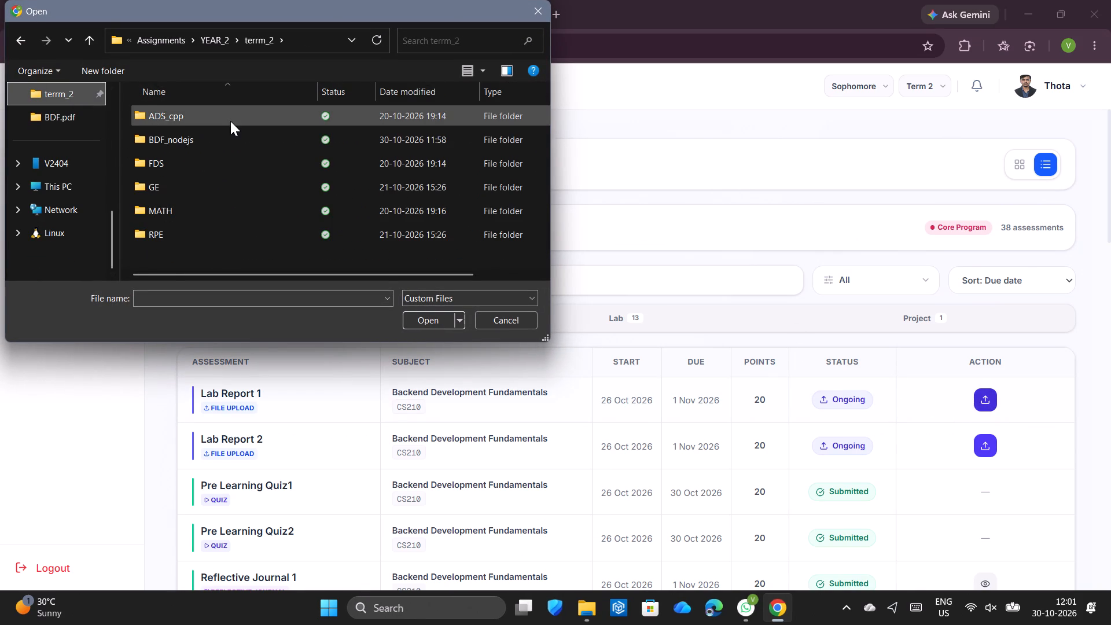
double_click(245, 139)
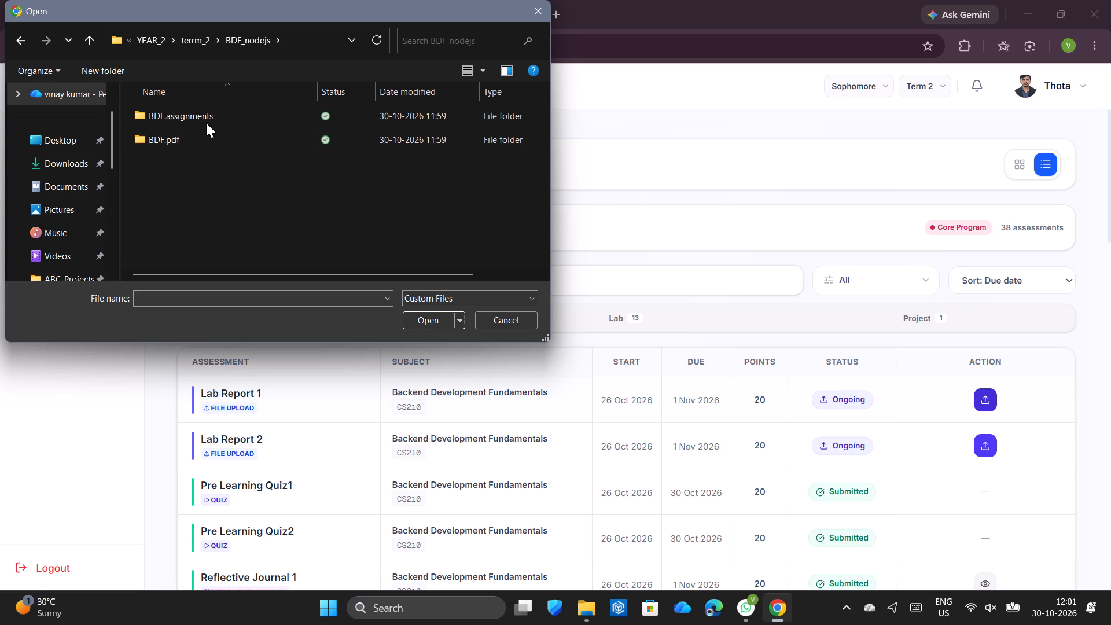
double_click(211, 144)
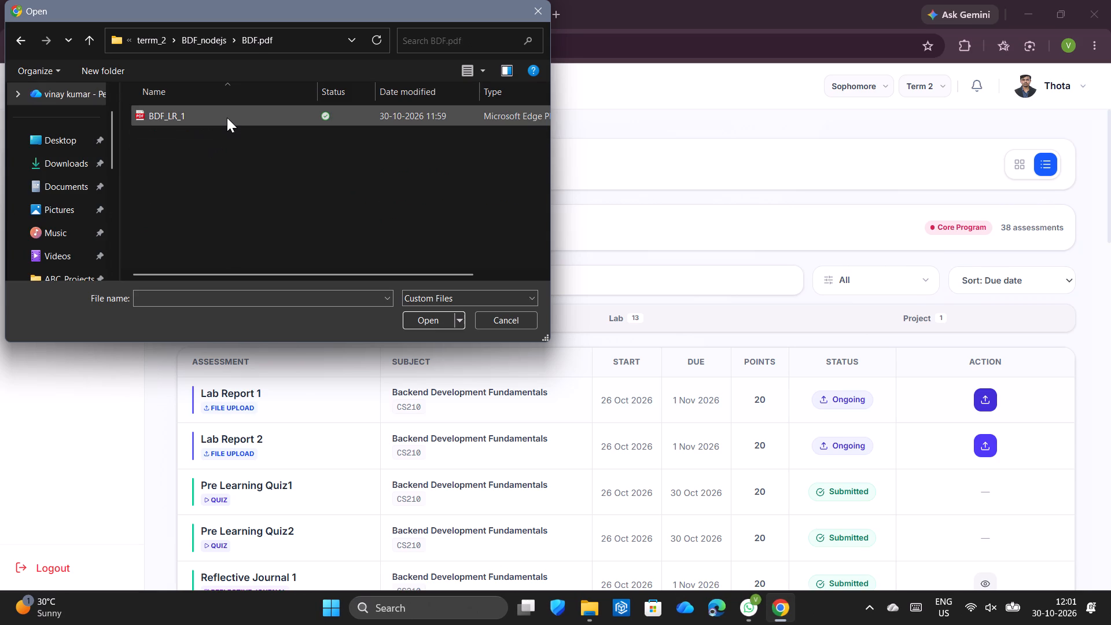
click(227, 117)
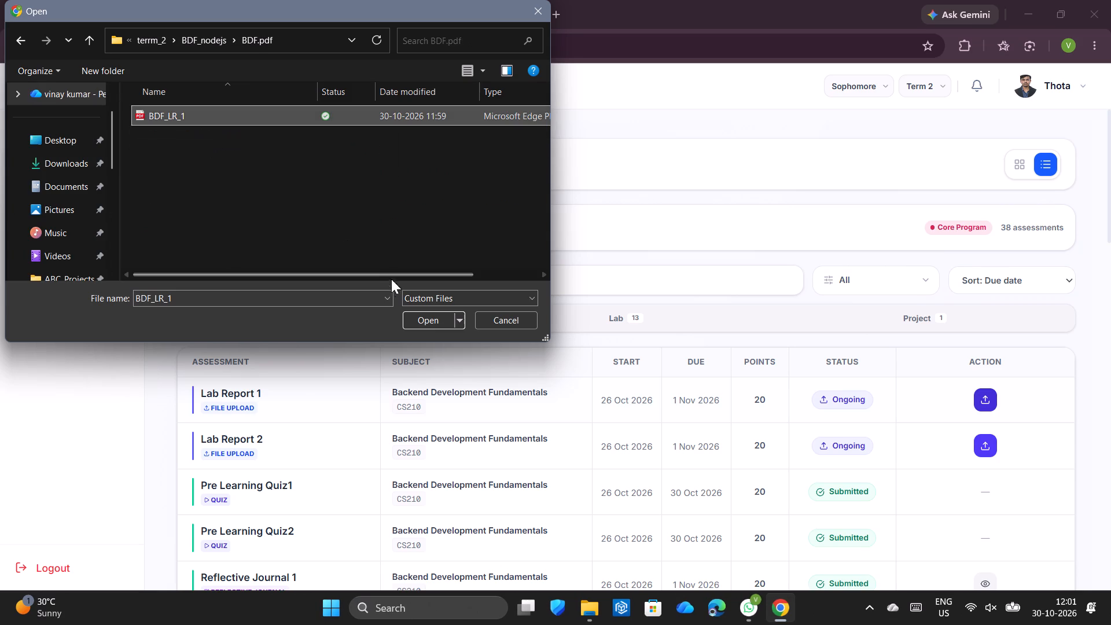
click(418, 312)
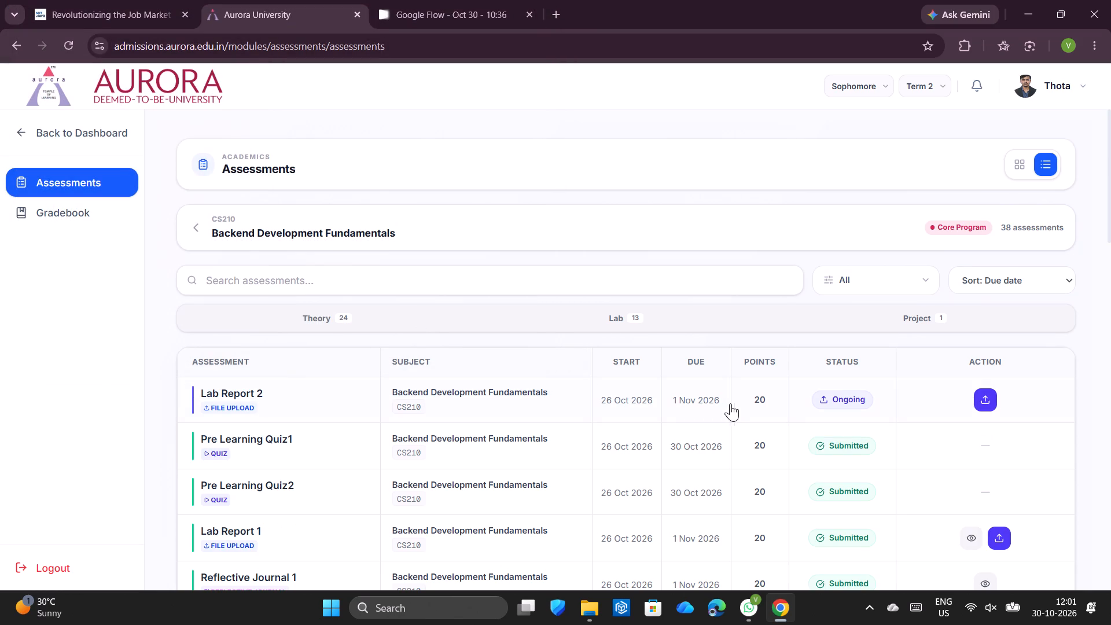
Open the submitted Lab Report 1 file, dismiss the annotation tip, check its first pages, and close its tab.
click(969, 539)
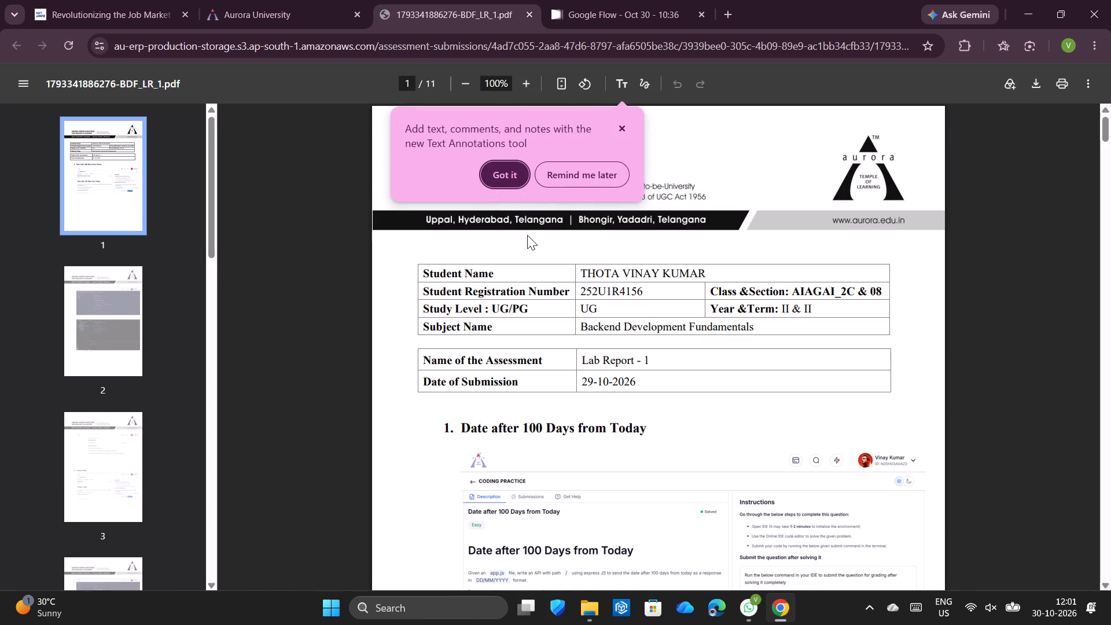
click(512, 172)
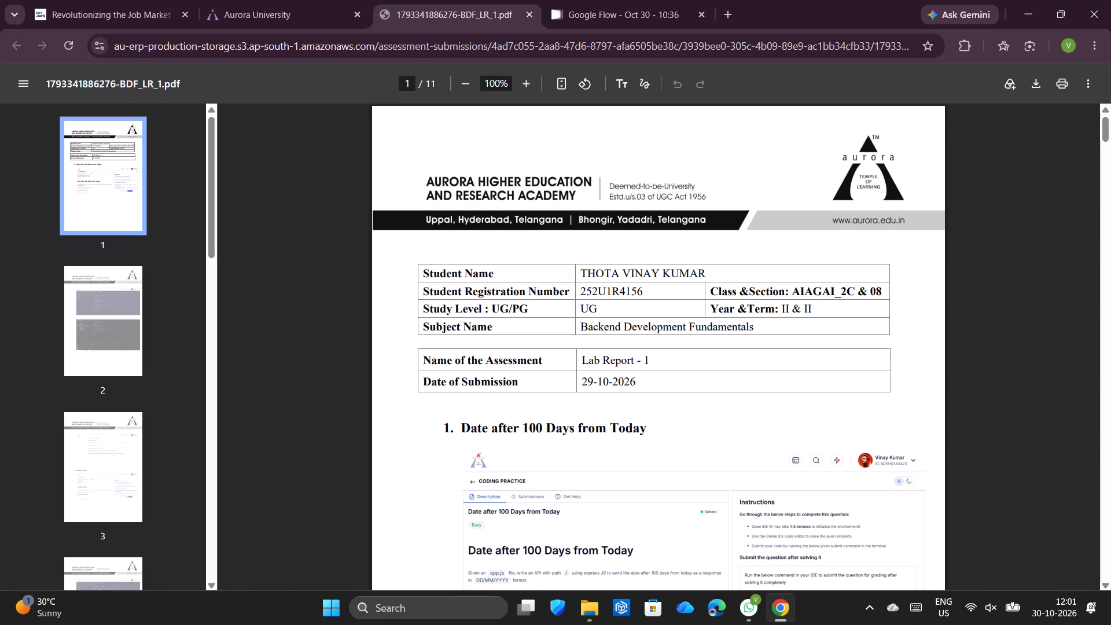
scroll(679, 329, down, 8)
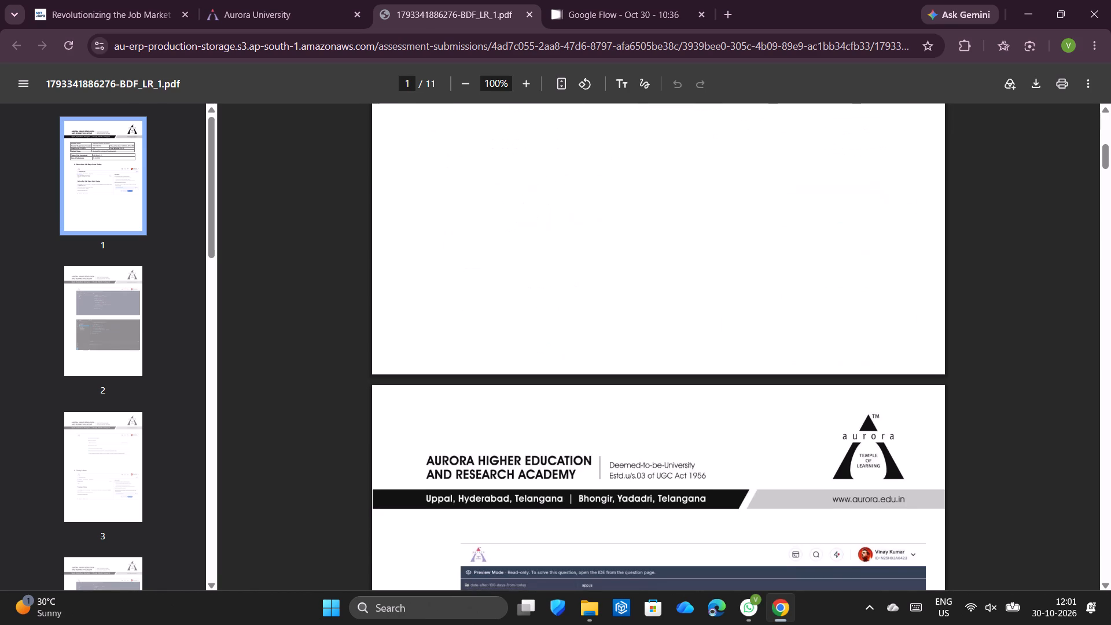
scroll(679, 329, down, 9)
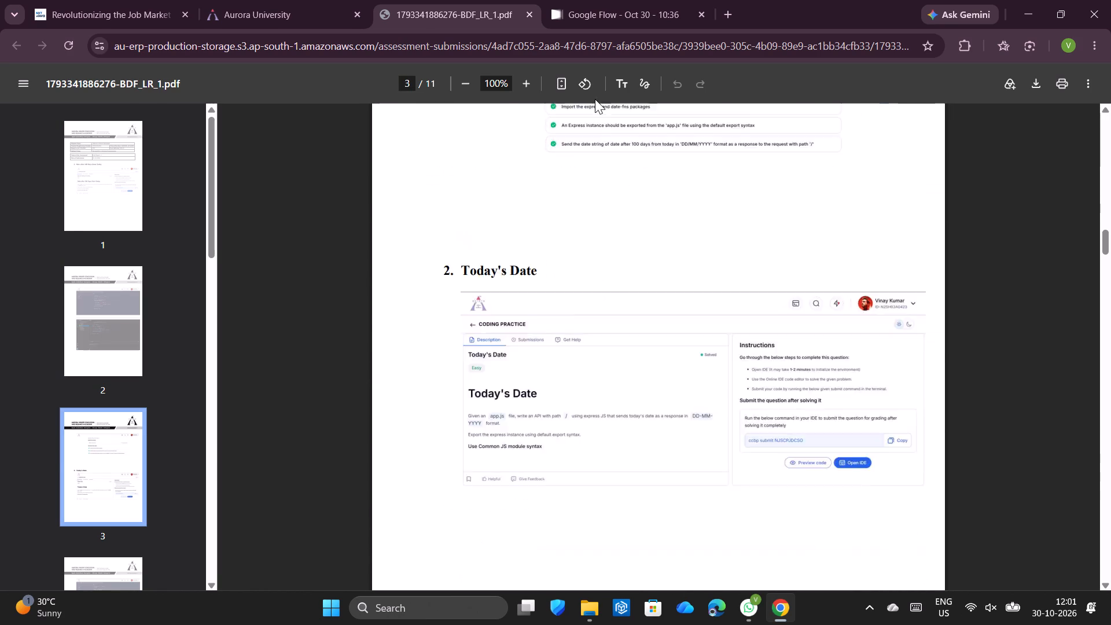
click(532, 16)
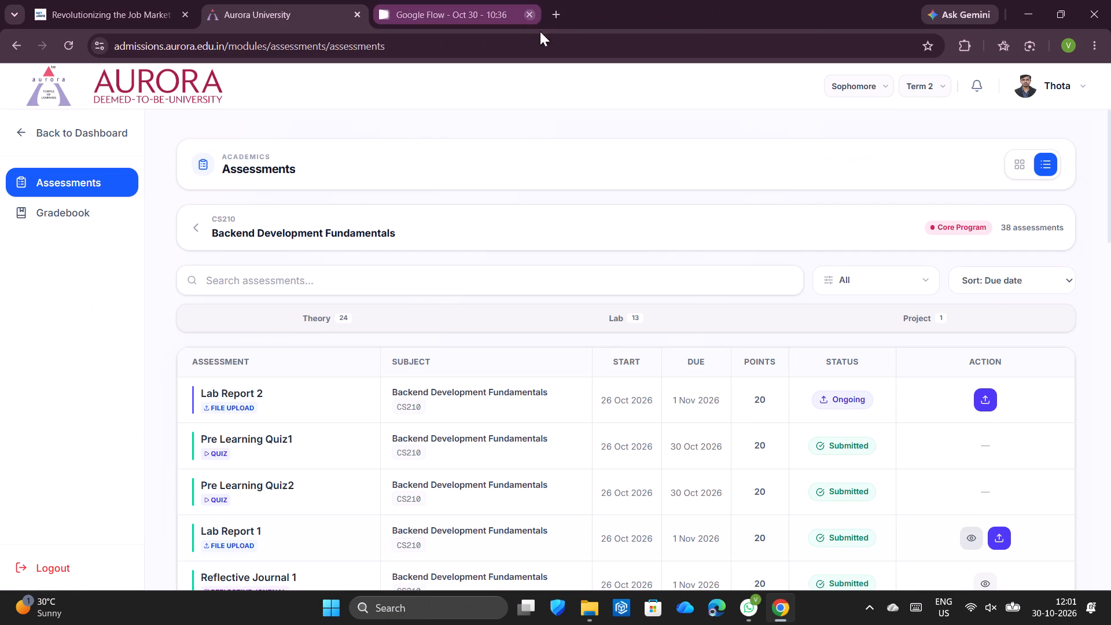